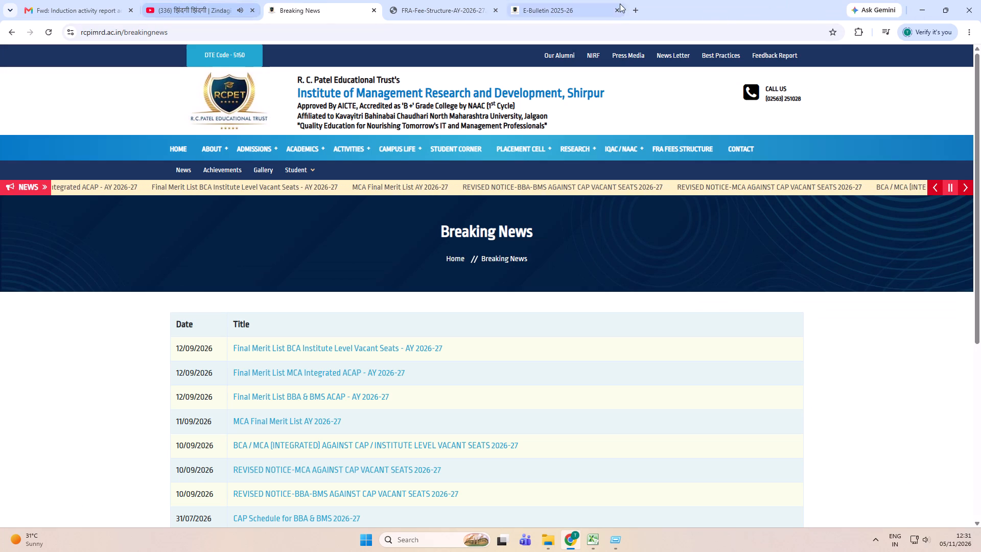
Open a new browser tab and bring up the recent search suggestions for a new web search.
click(637, 4)
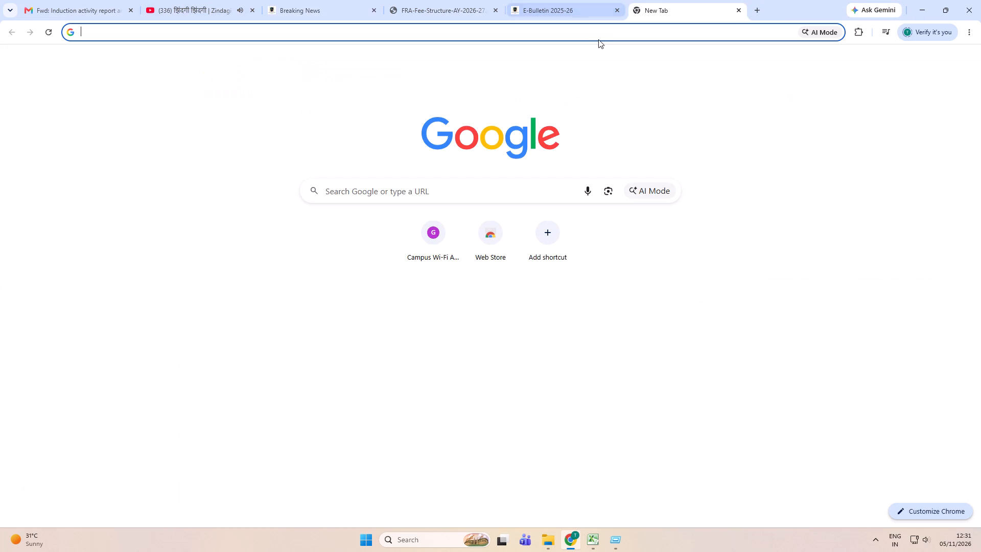
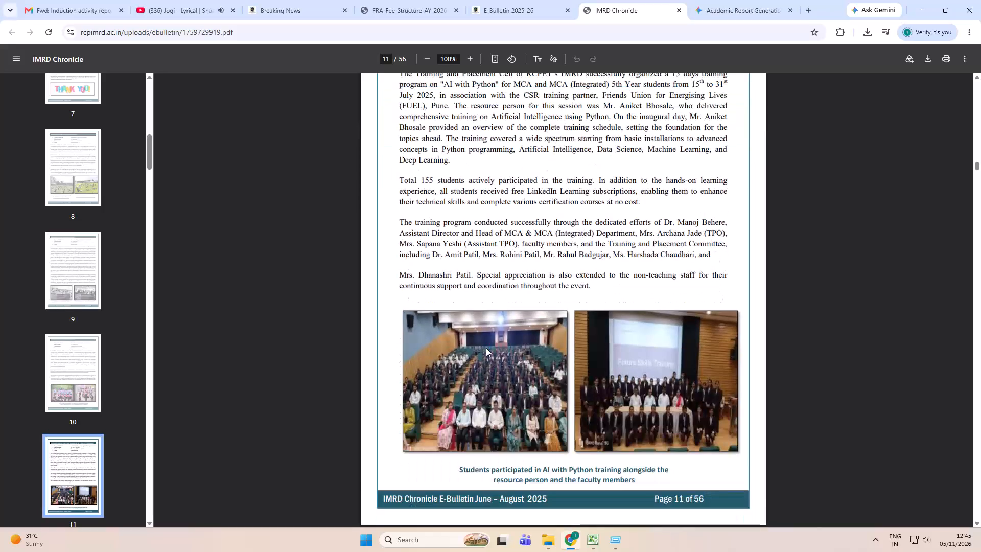
scroll(486, 348, down, 11)
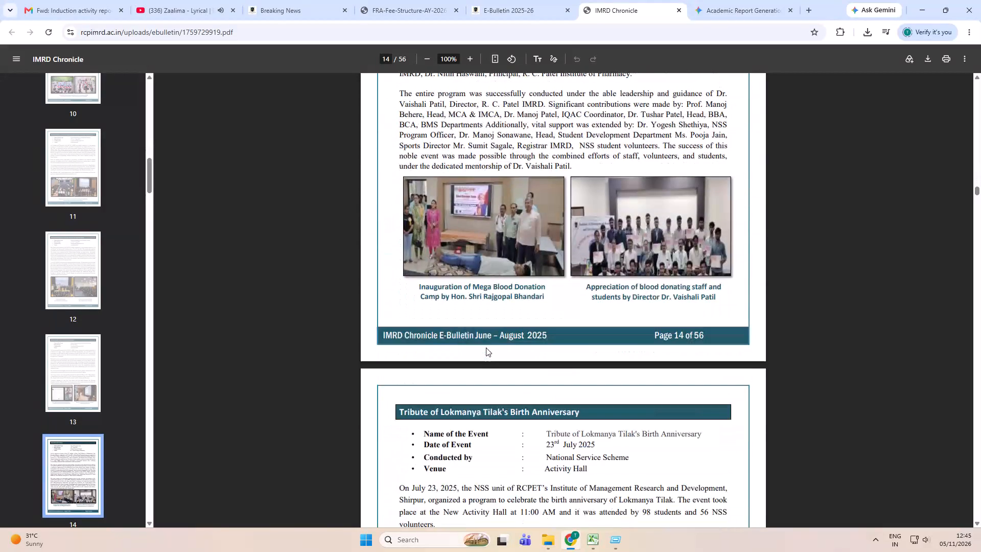
scroll(486, 348, down, 4)
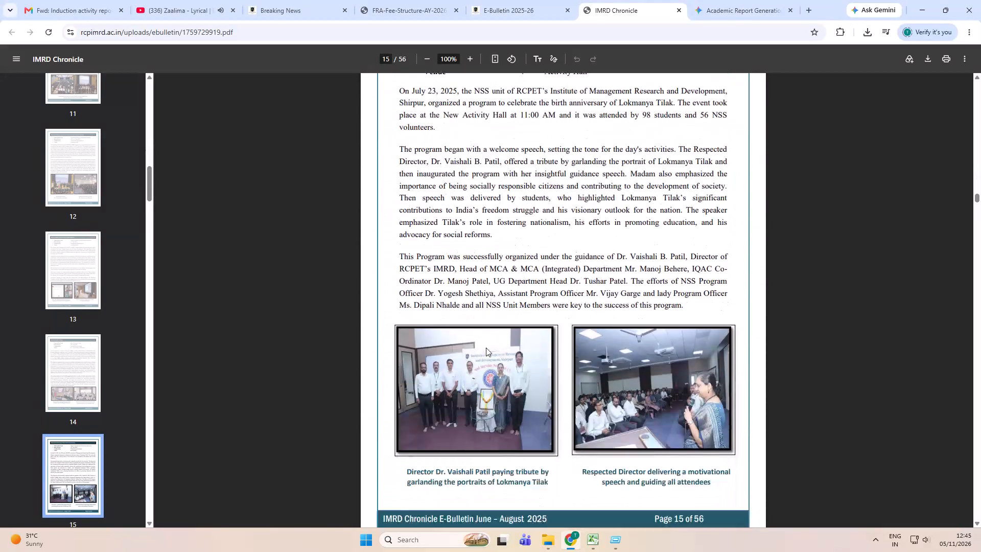
scroll(486, 348, down, 3)
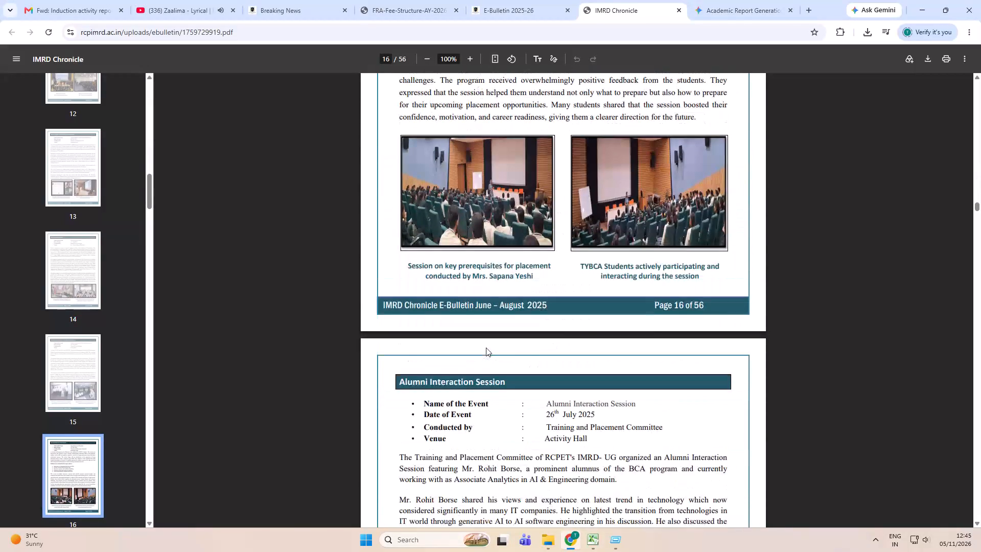
scroll(486, 348, up, 3)
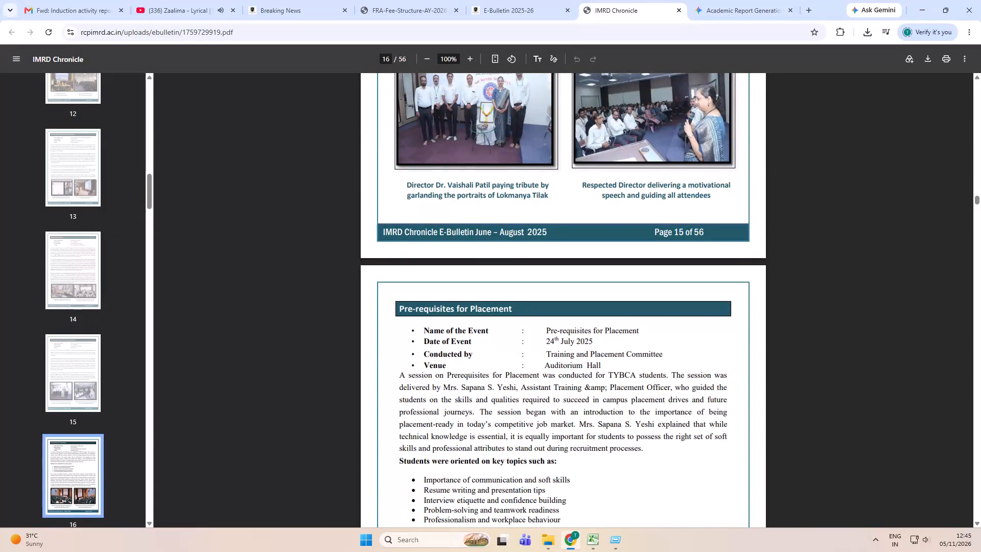
scroll(513, 374, down, 3)
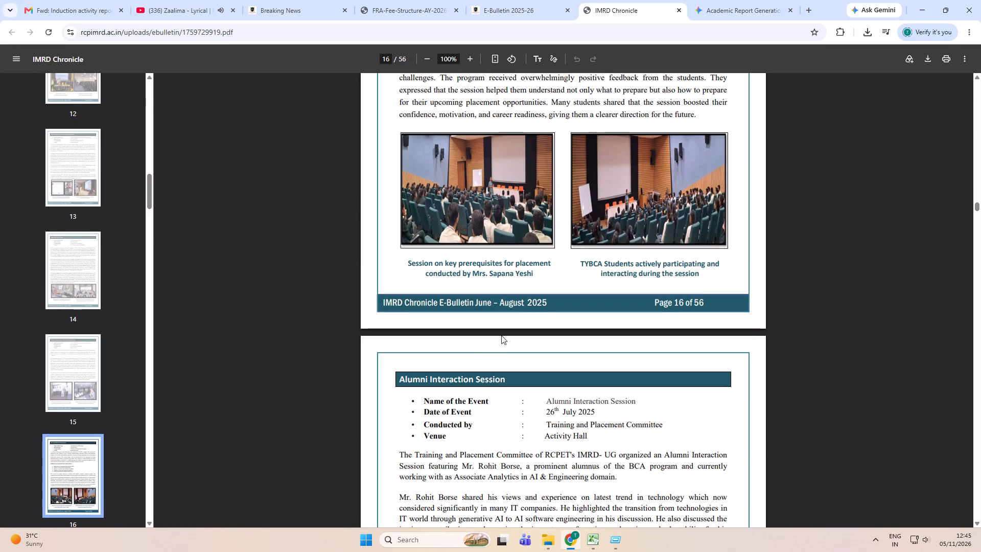
scroll(508, 352, down, 3)
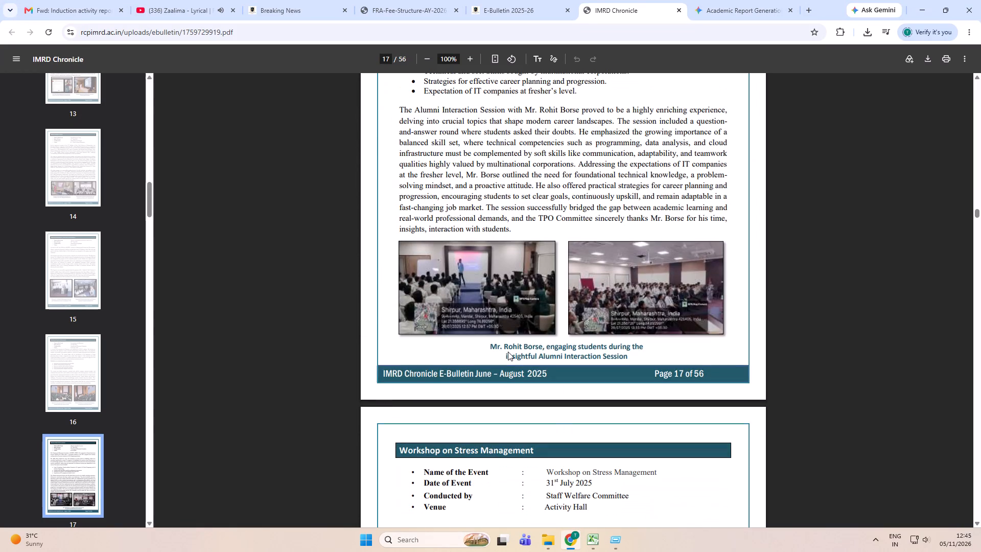
scroll(508, 352, down, 5)
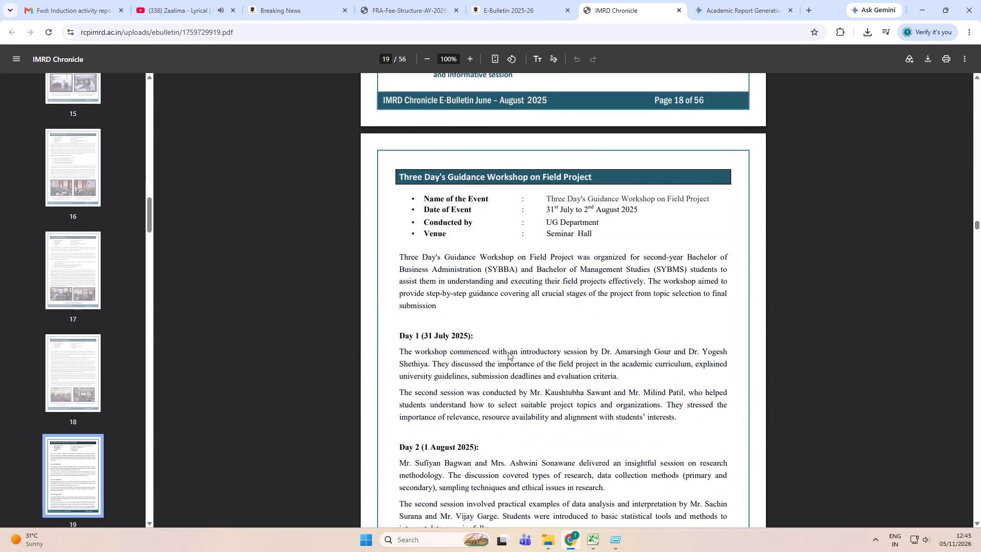
scroll(508, 352, down, 2)
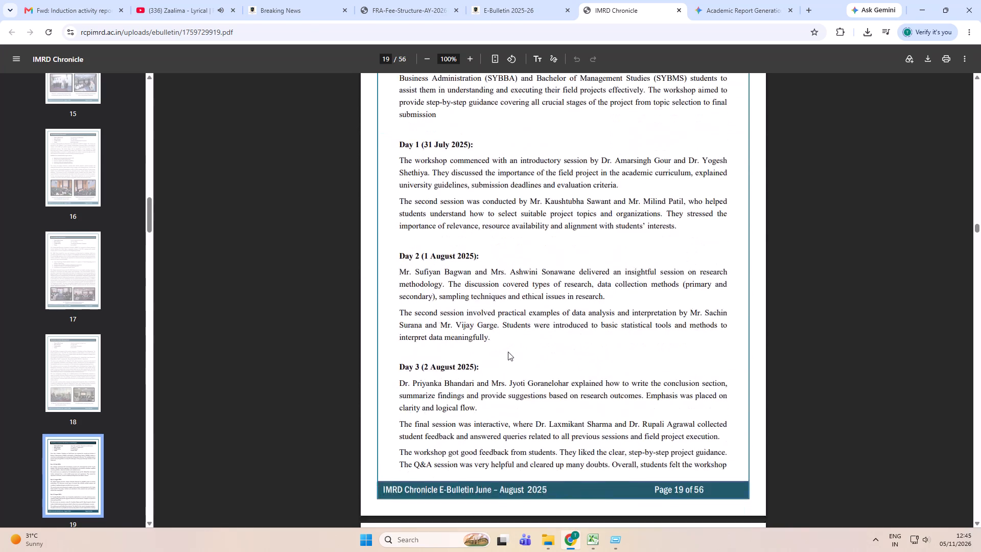
scroll(508, 352, down, 2)
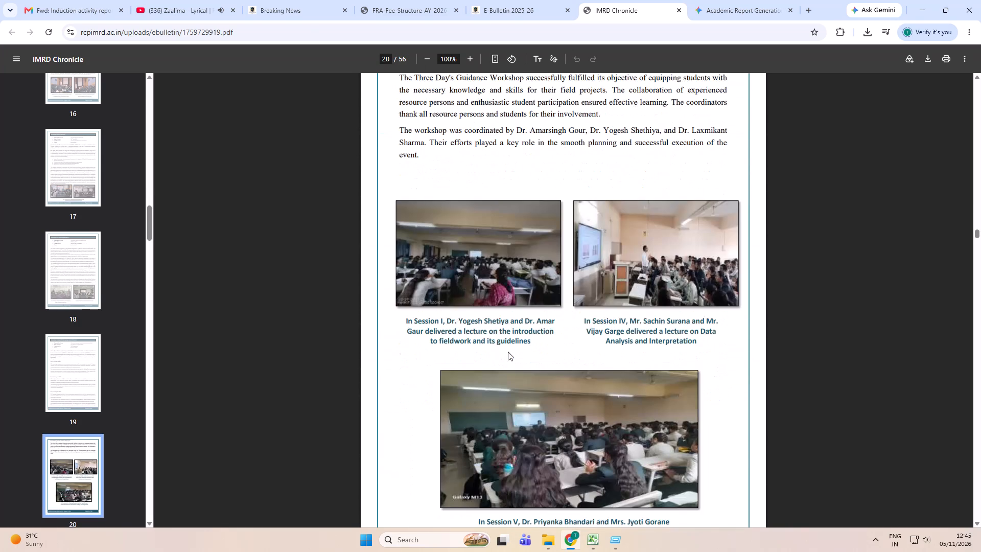
scroll(508, 352, down, 4)
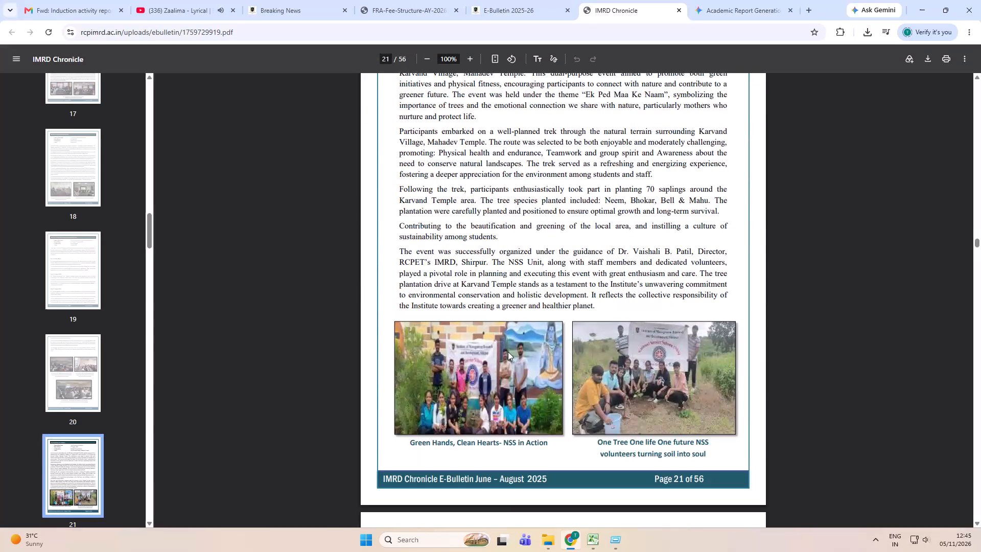
scroll(508, 352, down, 6)
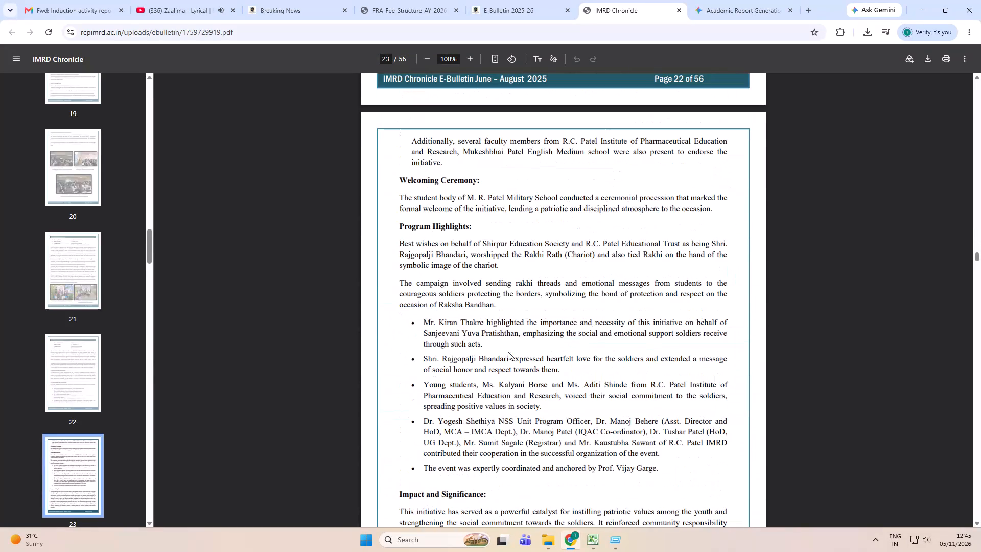
scroll(508, 352, down, 3)
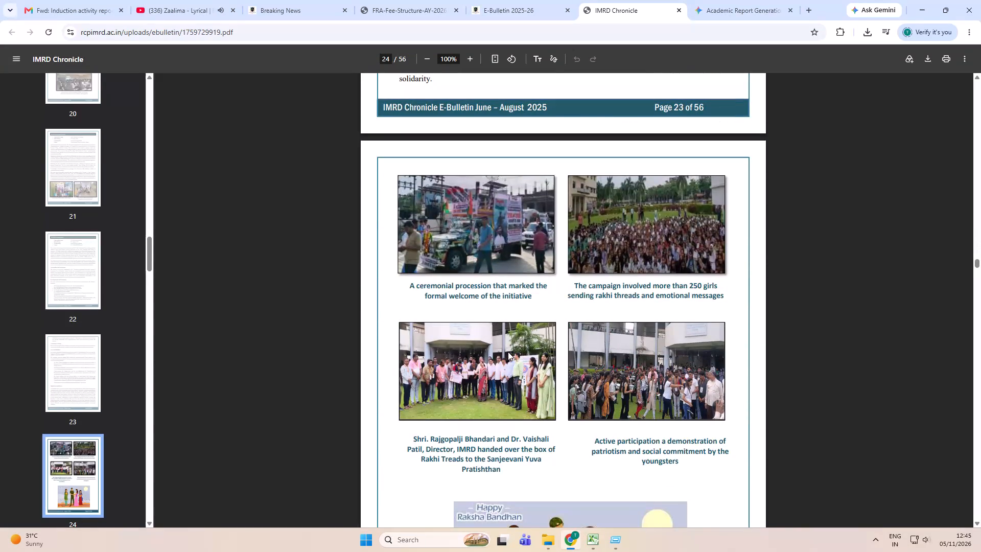
scroll(508, 352, down, 3)
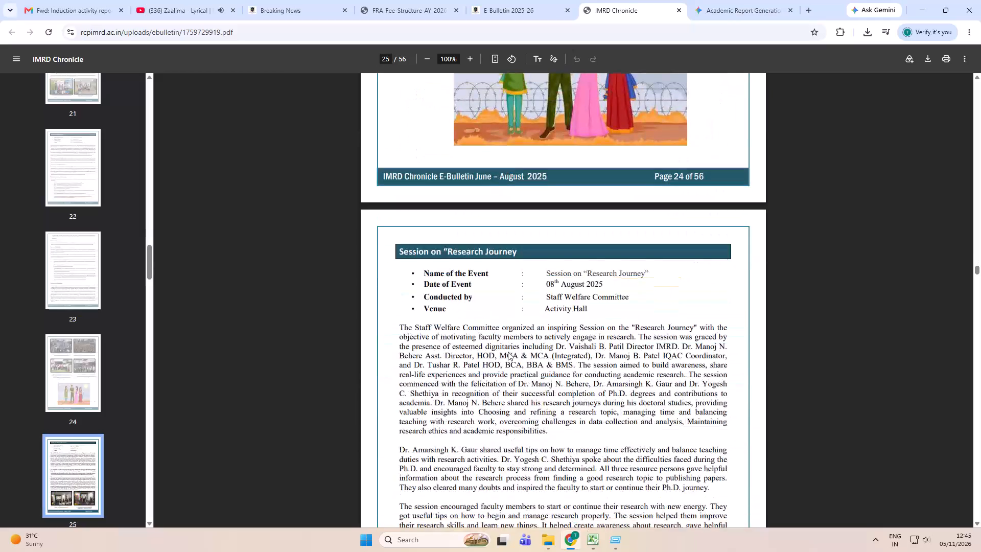
scroll(508, 352, down, 5)
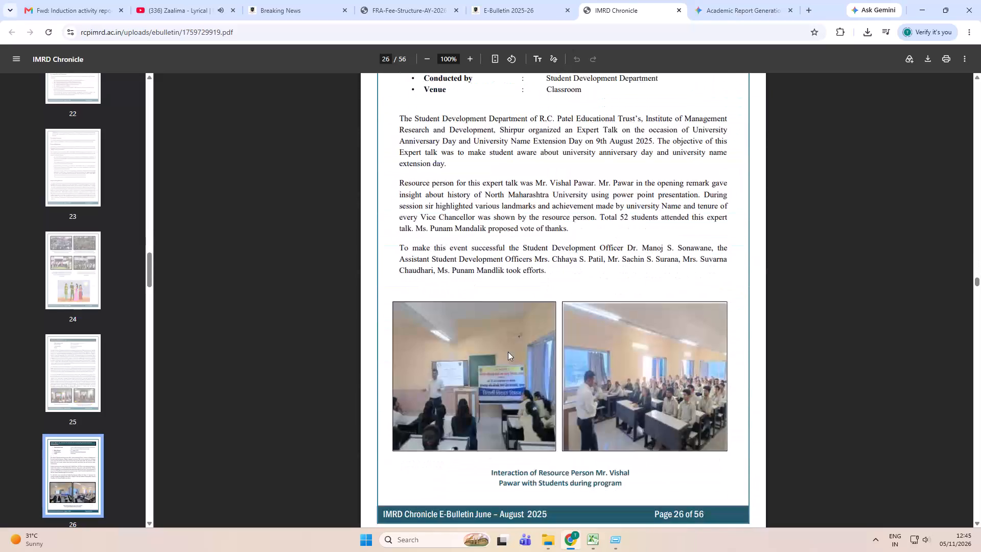
scroll(508, 352, down, 10)
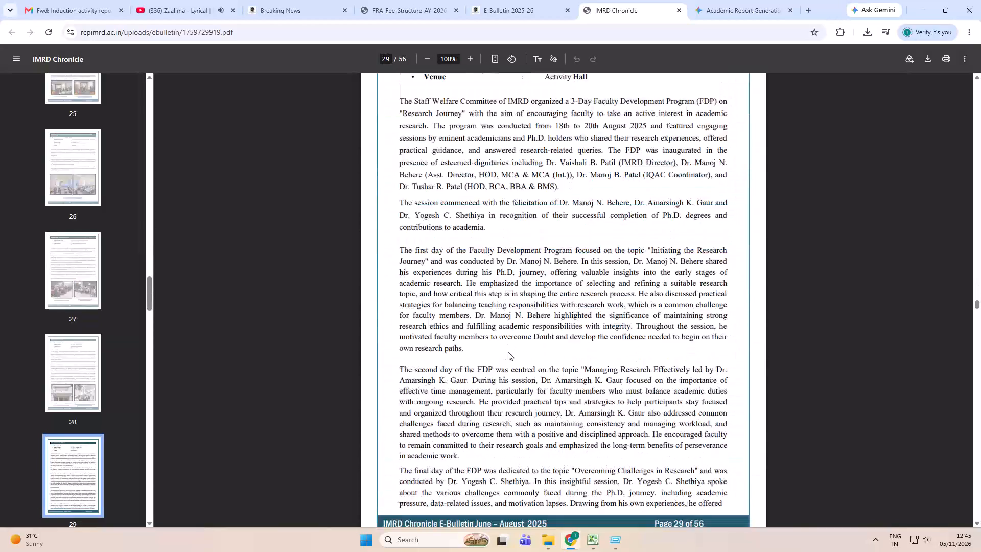
scroll(508, 352, down, 4)
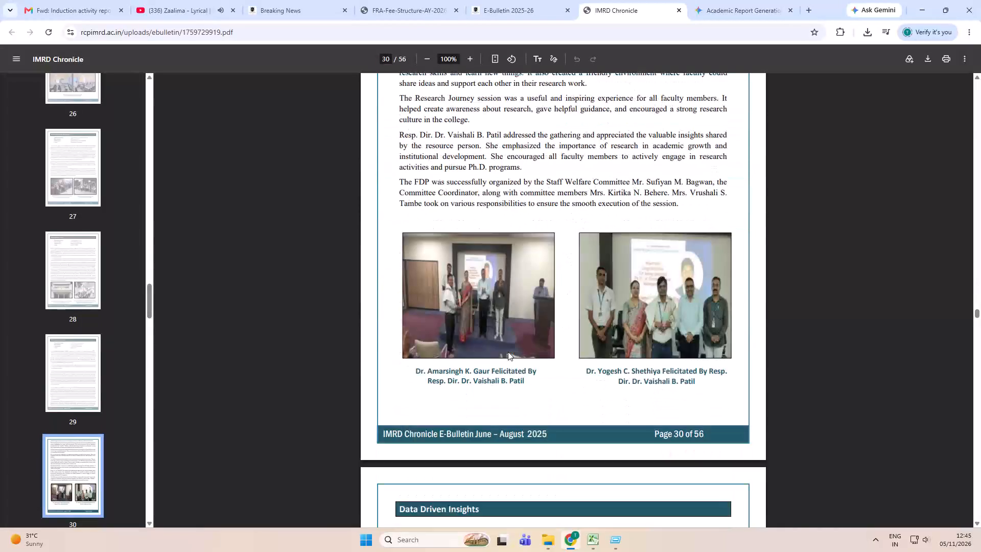
scroll(508, 352, down, 6)
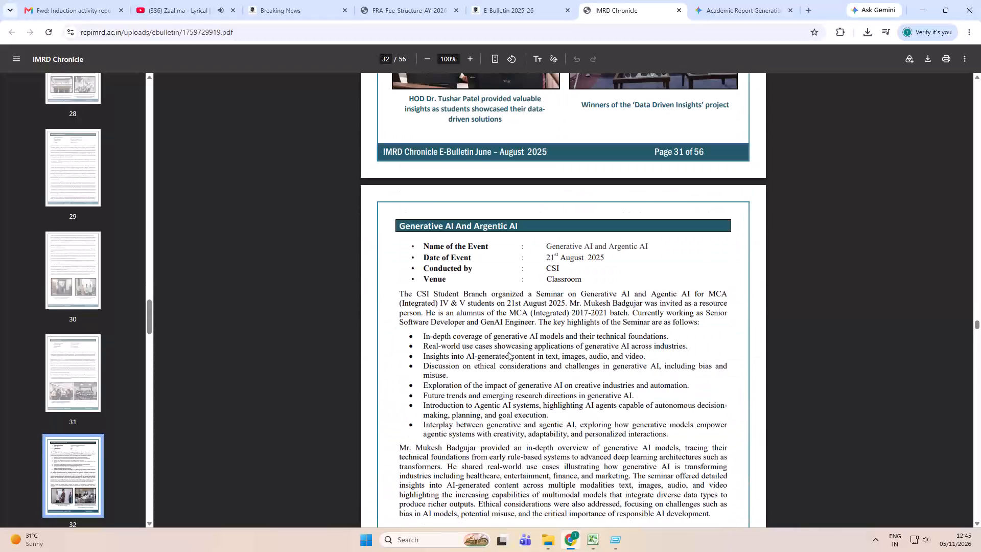
Examine the bulletin's event reports dated 21 to 23 August 2025, from the Generative AI seminar through the From Campus to Career session.
scroll(508, 352, down, 2)
scroll(508, 352, up, 1)
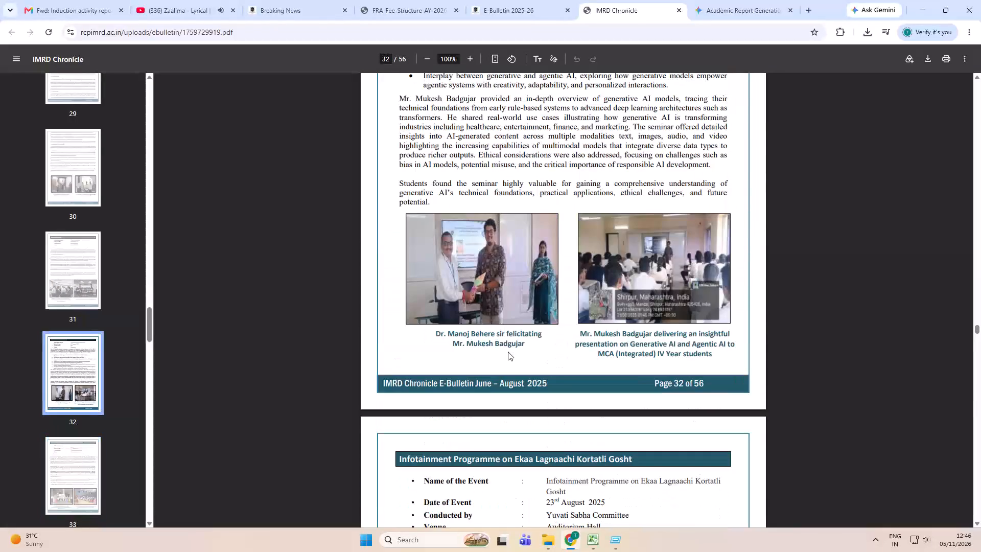
scroll(508, 352, down, 8)
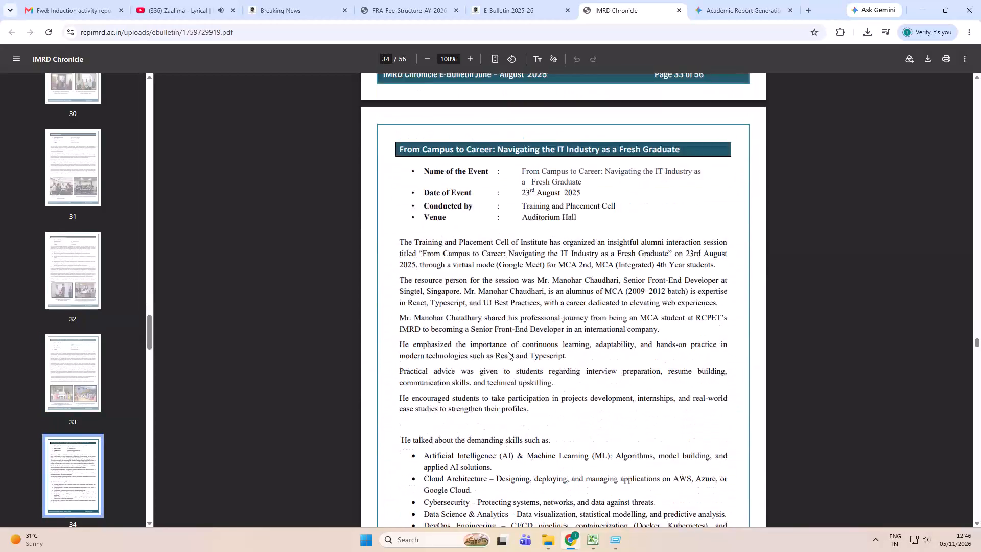
scroll(508, 352, up, 4)
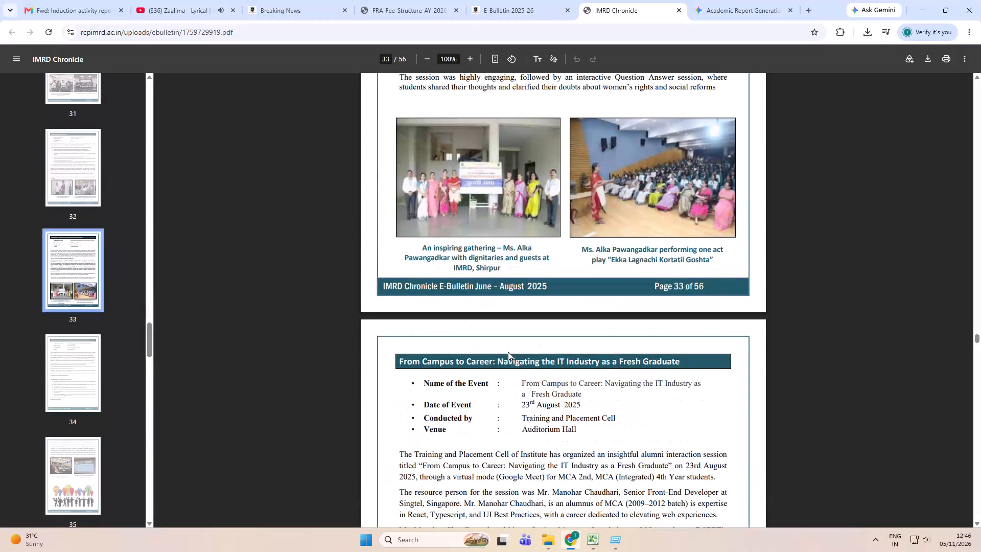
scroll(508, 352, down, 2)
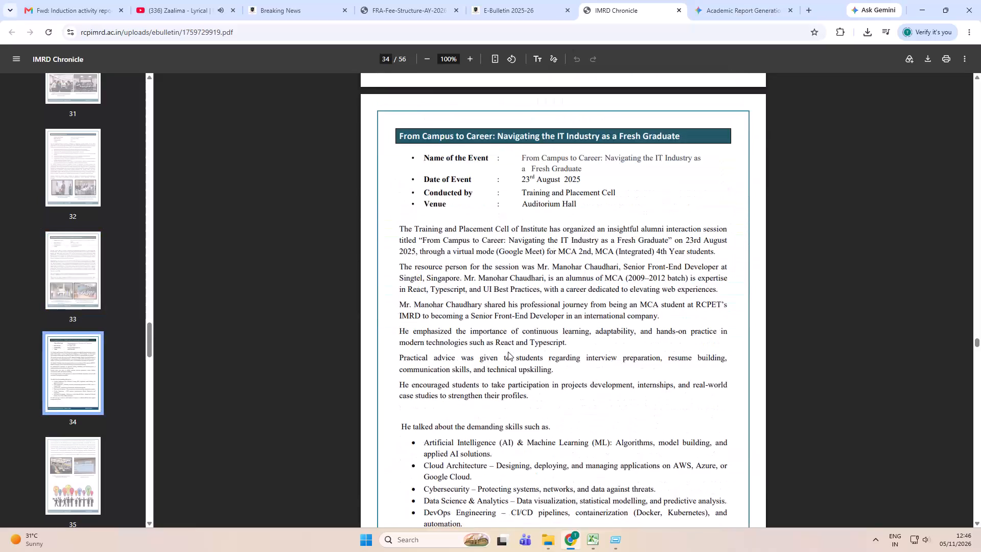
scroll(508, 352, down, 5)
scroll(508, 352, up, 3)
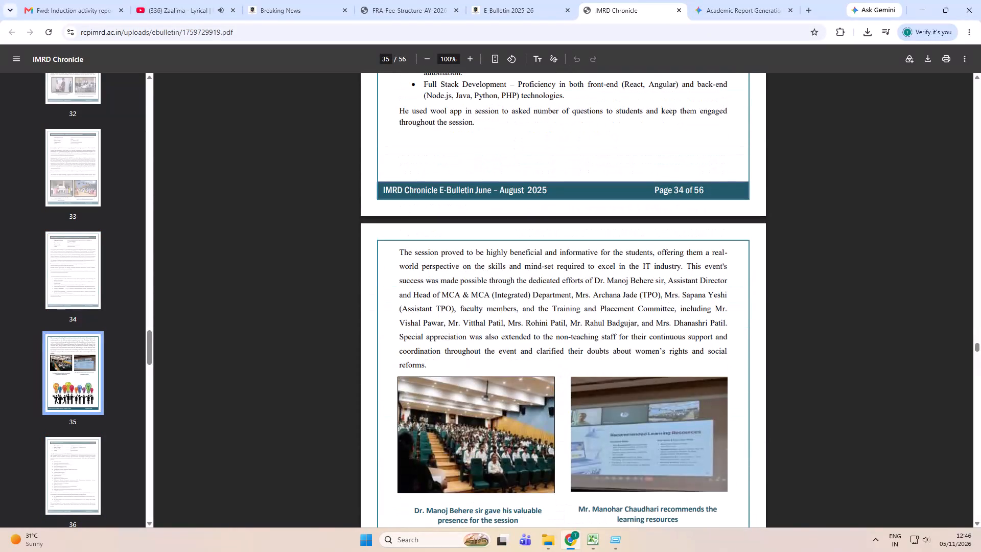
scroll(487, 364, down, 4)
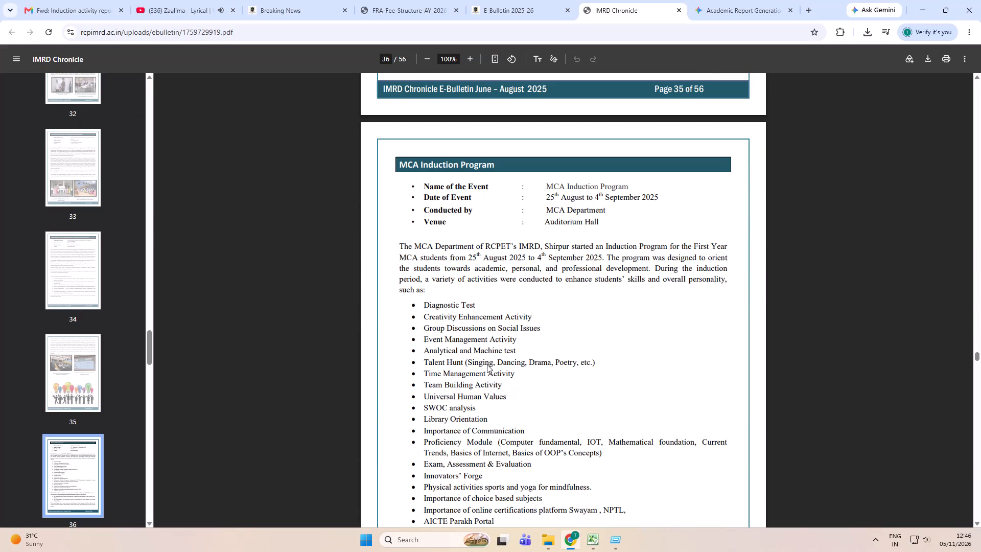
Review the MCA Induction Program report in the bulletin, checking its dates, activities, valedictory session and photos, and glance at the reports following it.
scroll(487, 364, down, 1)
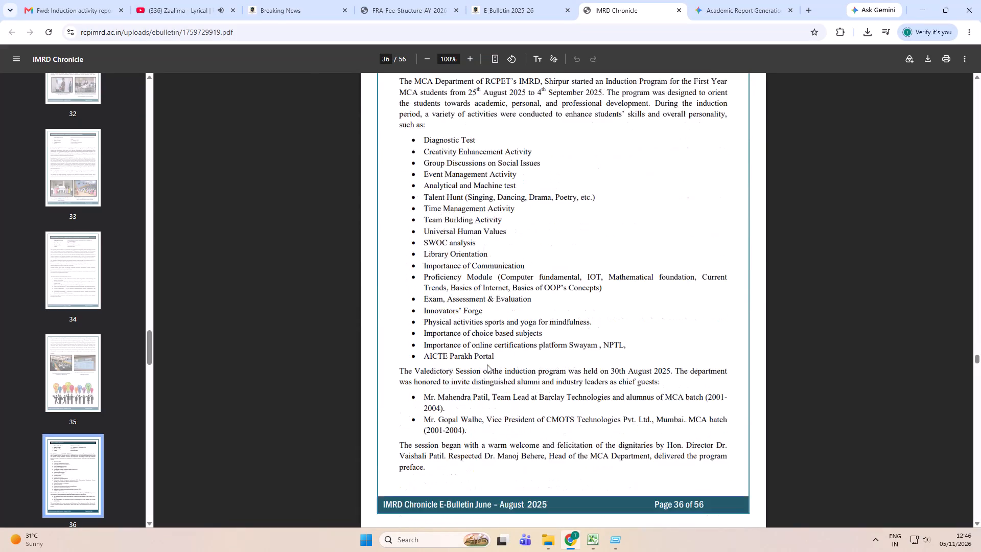
scroll(487, 364, up, 1)
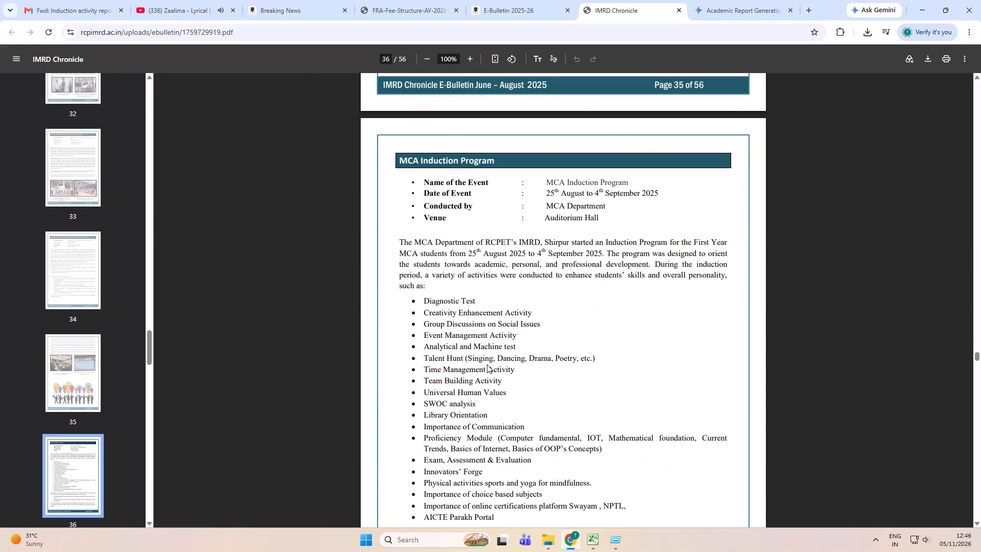
scroll(487, 364, down, 3)
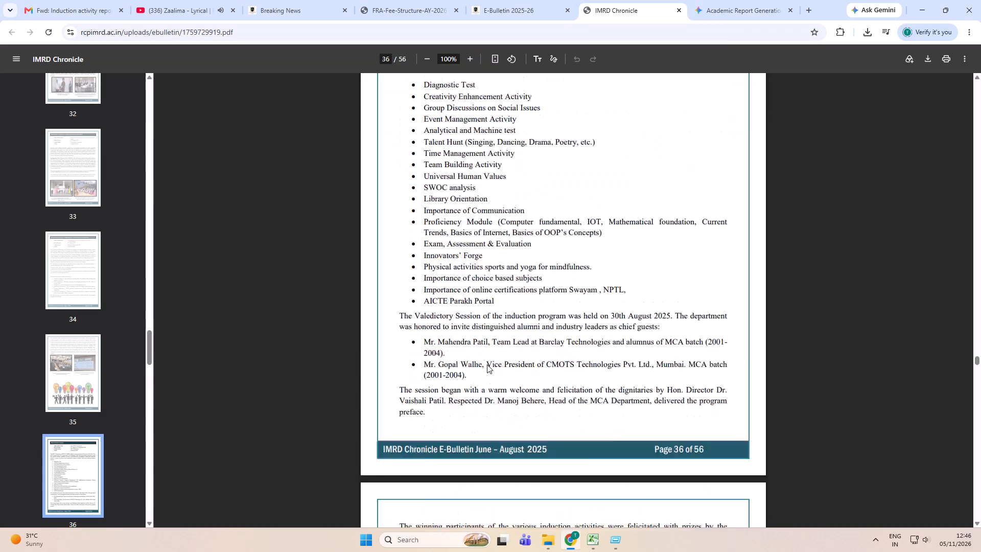
scroll(487, 364, down, 3)
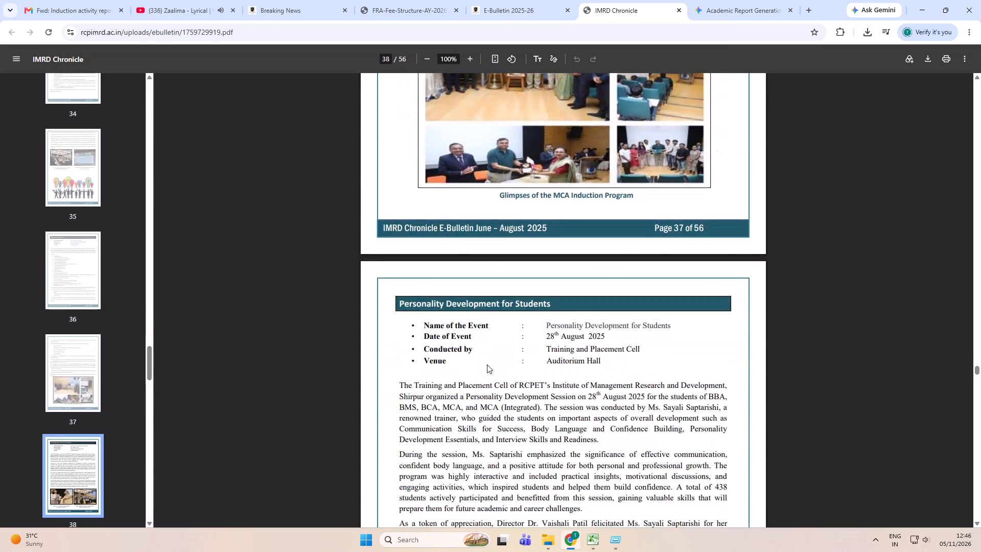
scroll(487, 364, down, 3)
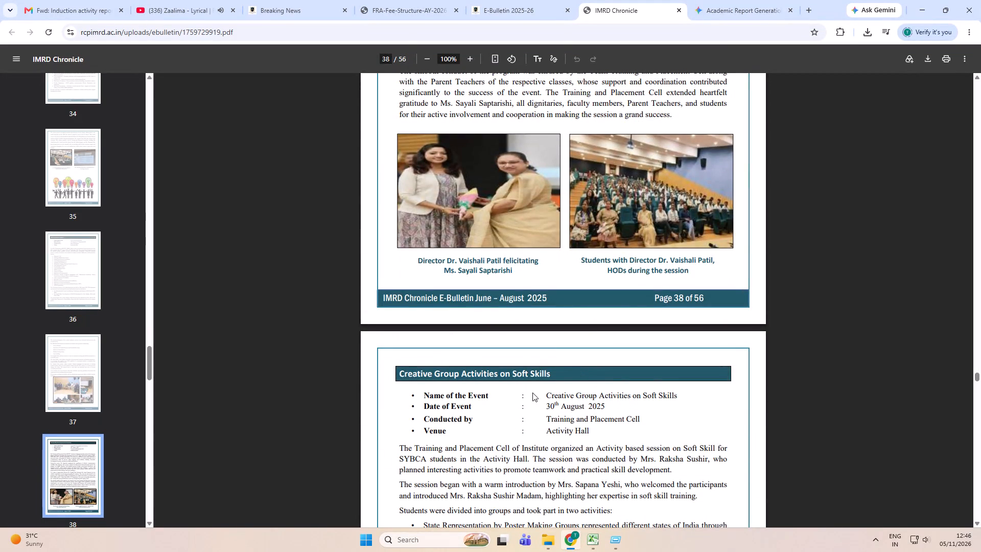
scroll(542, 410, up, 4)
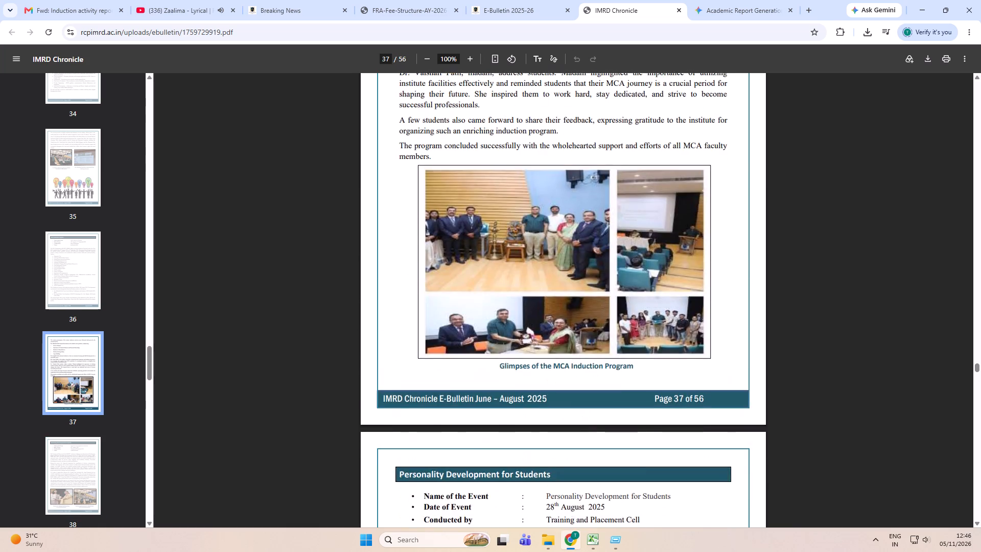
scroll(542, 410, up, 5)
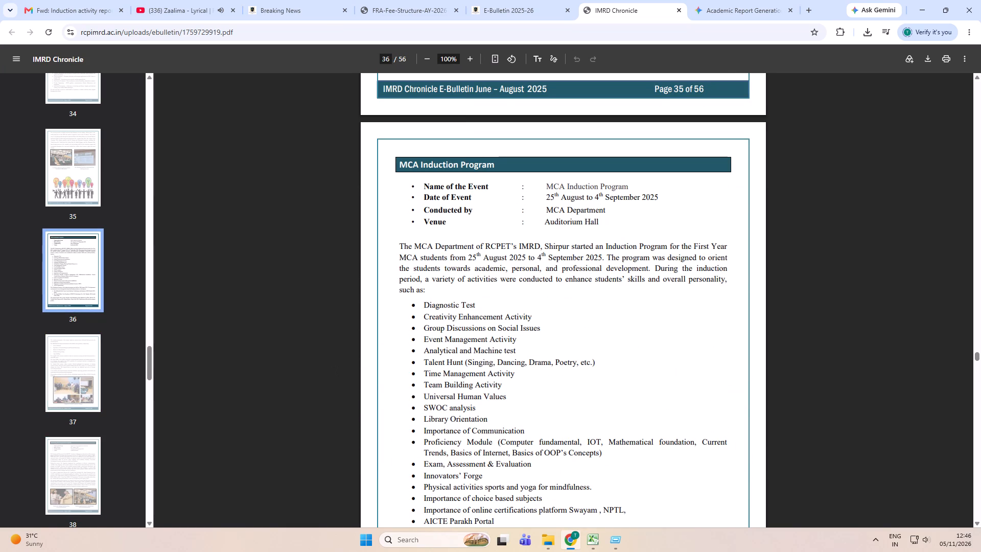
scroll(556, 366, up, 1)
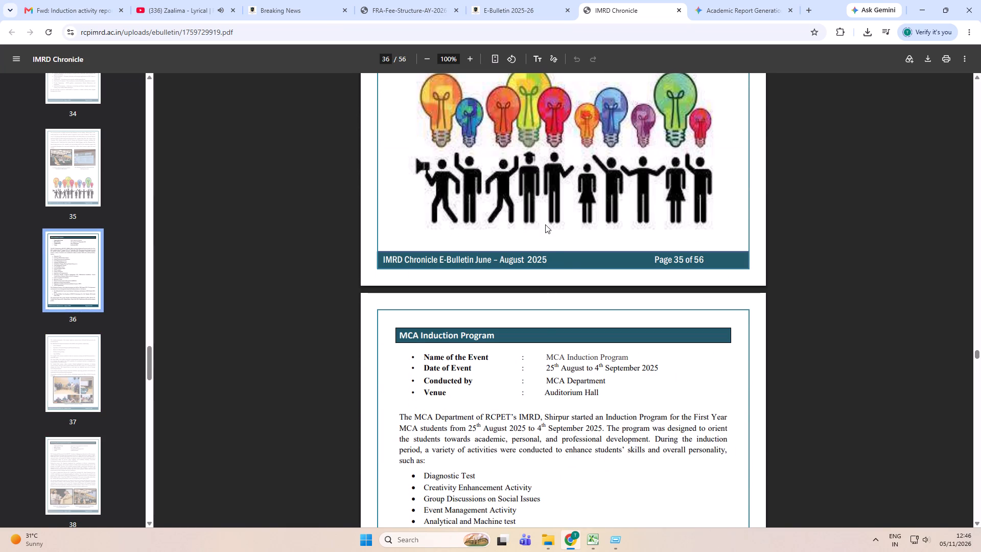
scroll(569, 304, down, 1)
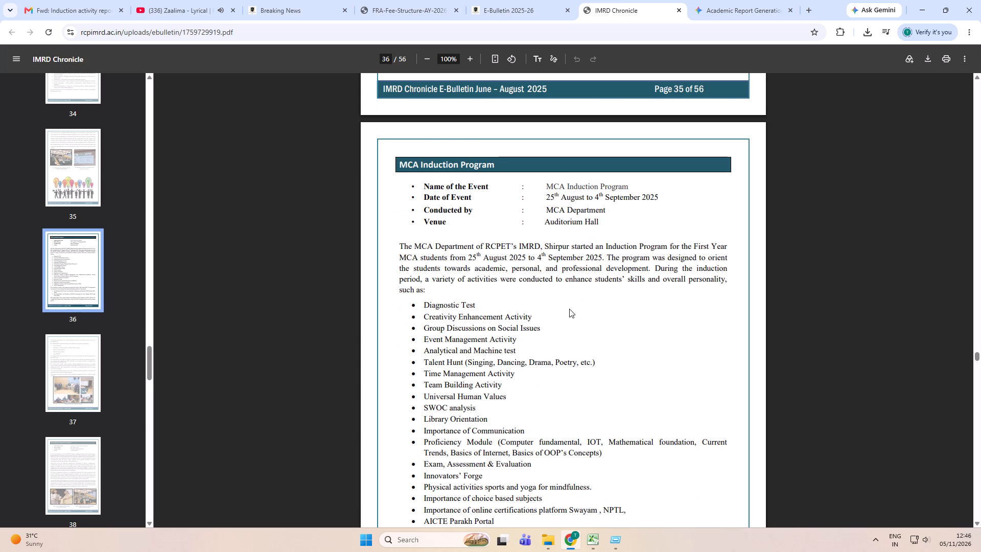
scroll(569, 309, down, 3)
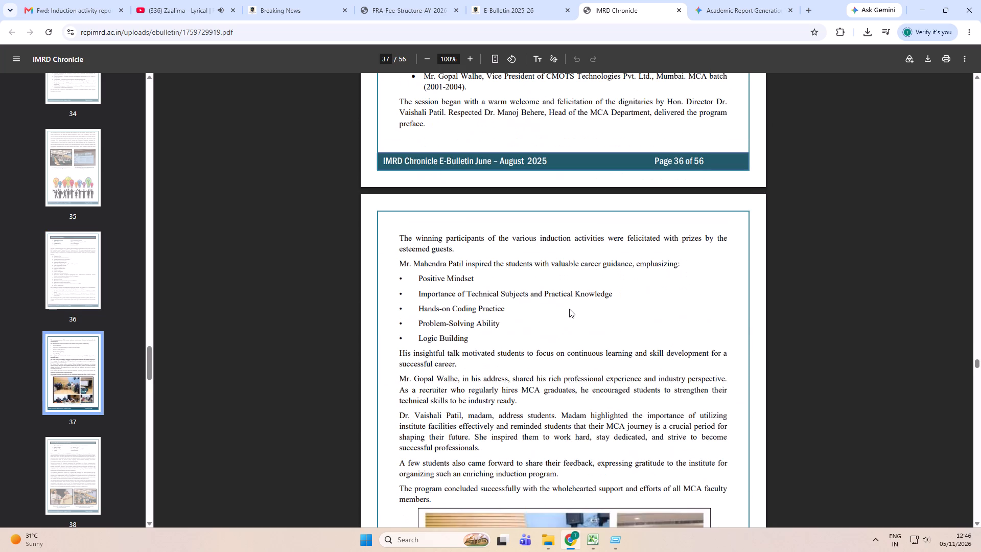
scroll(569, 309, down, 3)
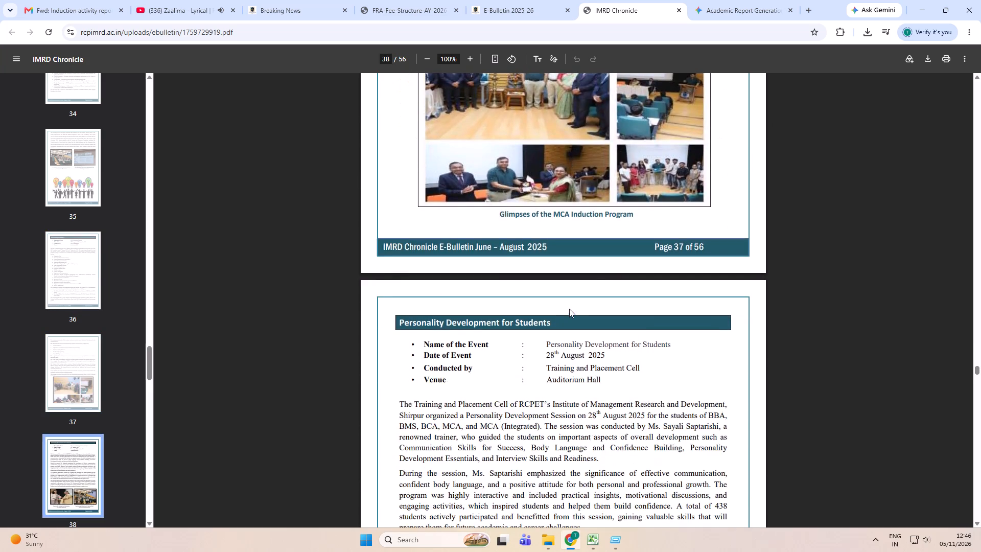
scroll(569, 309, up, 6)
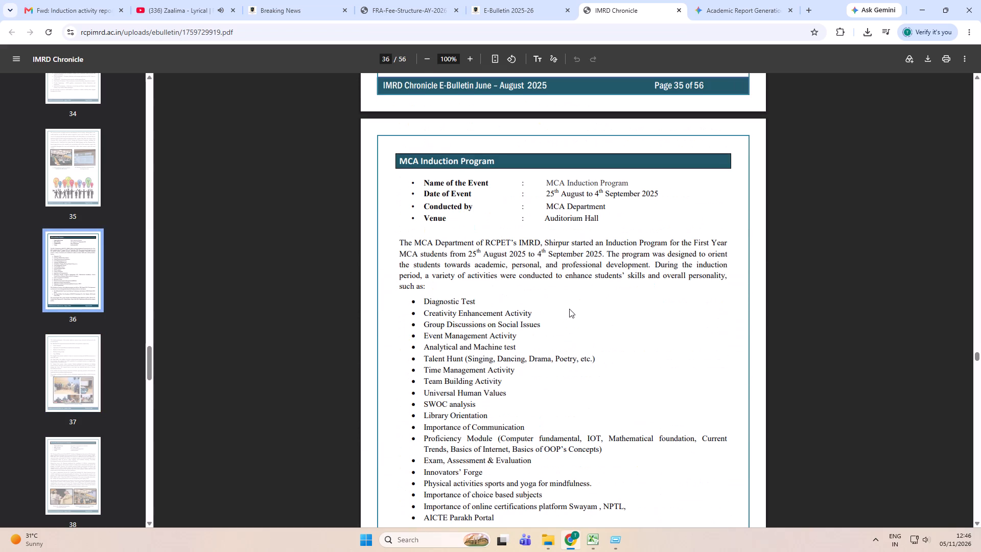
scroll(569, 309, up, 1)
scroll(569, 309, down, 1)
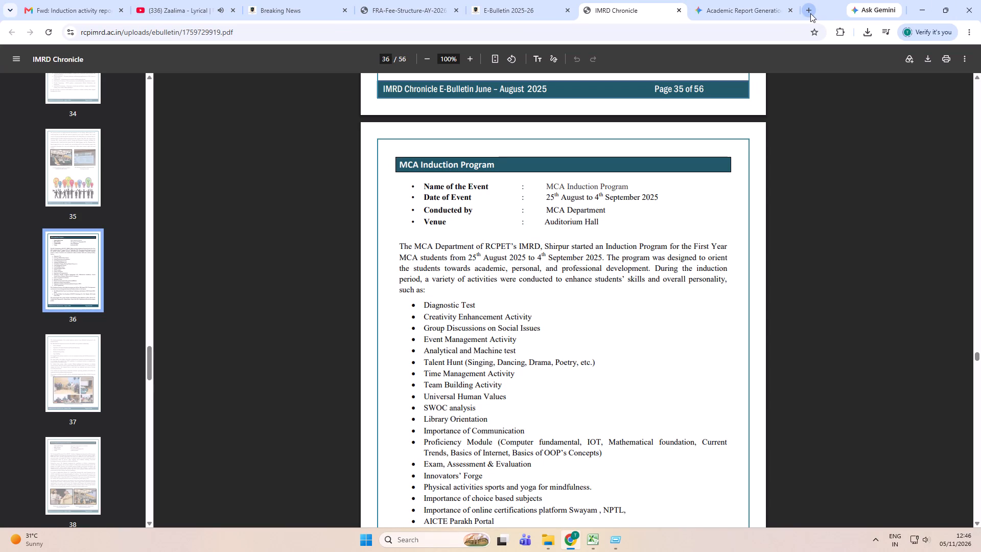
click(810, 13)
click(334, 28)
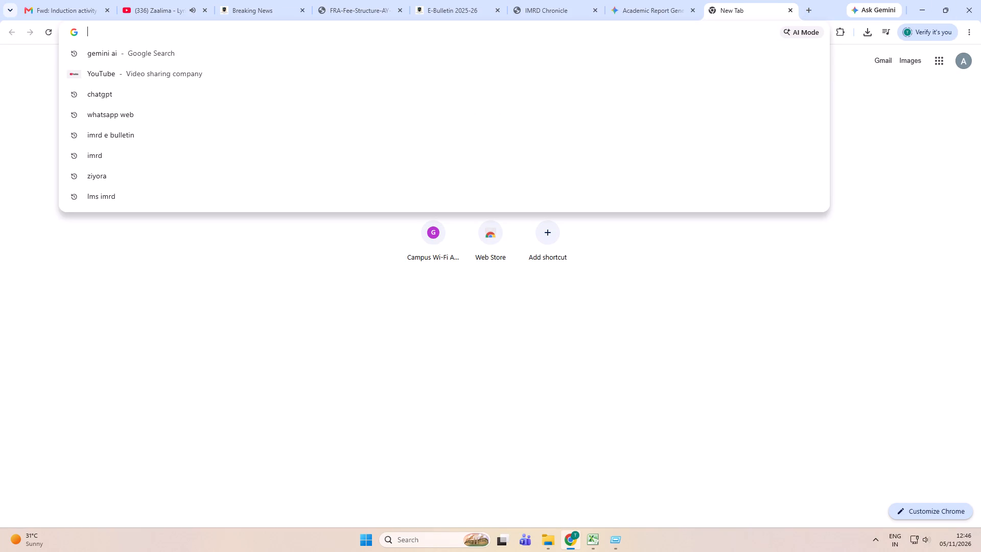
text(26)
key(space)
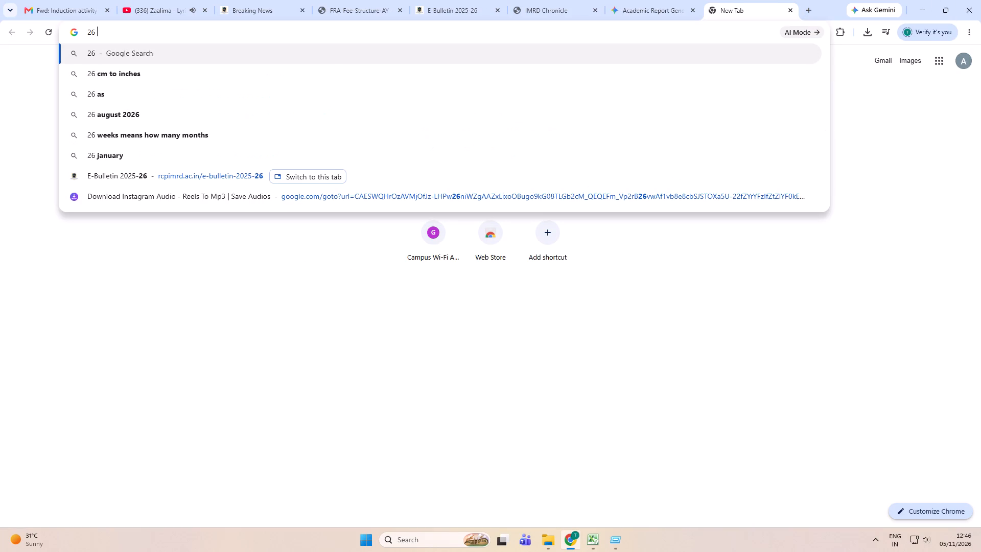
key(a)
text(gust)
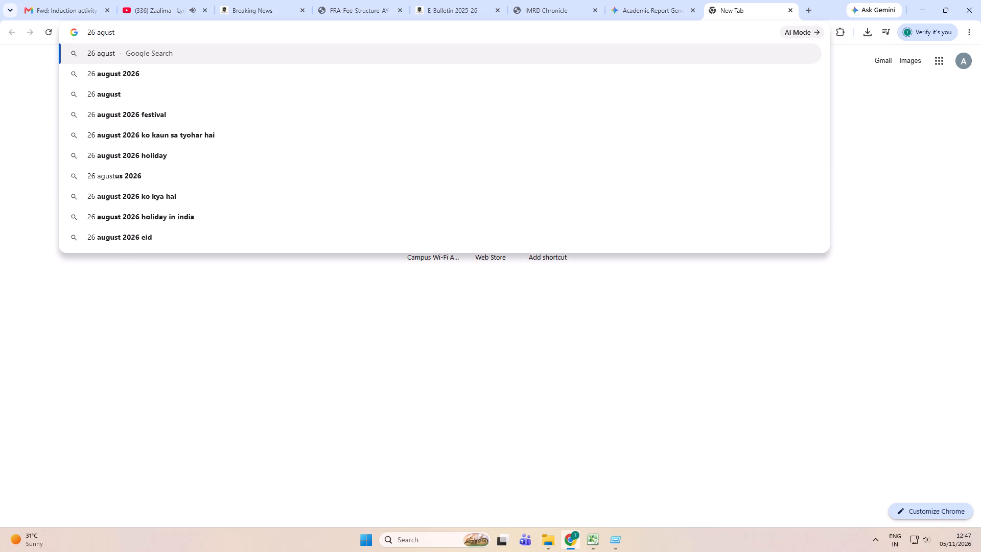
key(BackSpace)
key(BackSpace)
key(BackSpace)
key(BackSpace)
key(u)
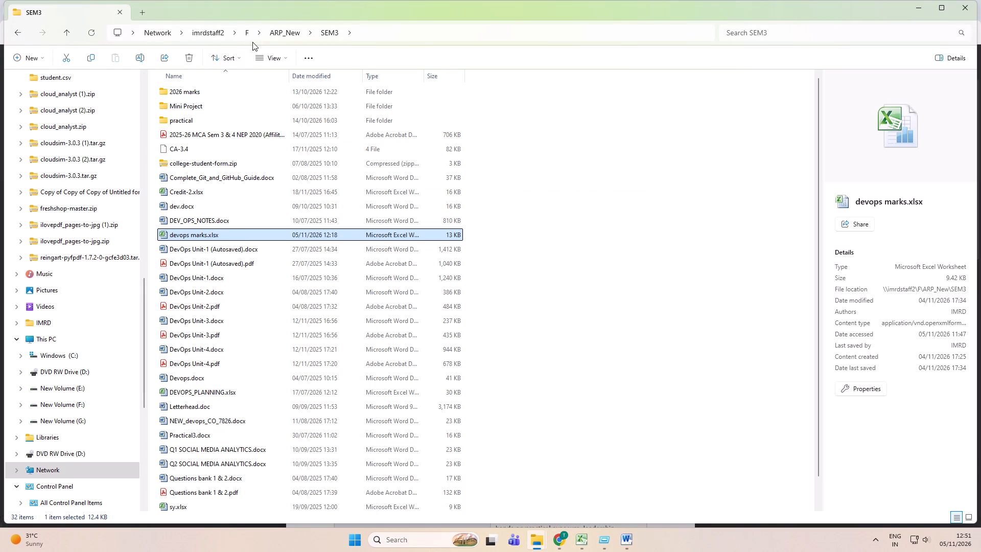
click(289, 32)
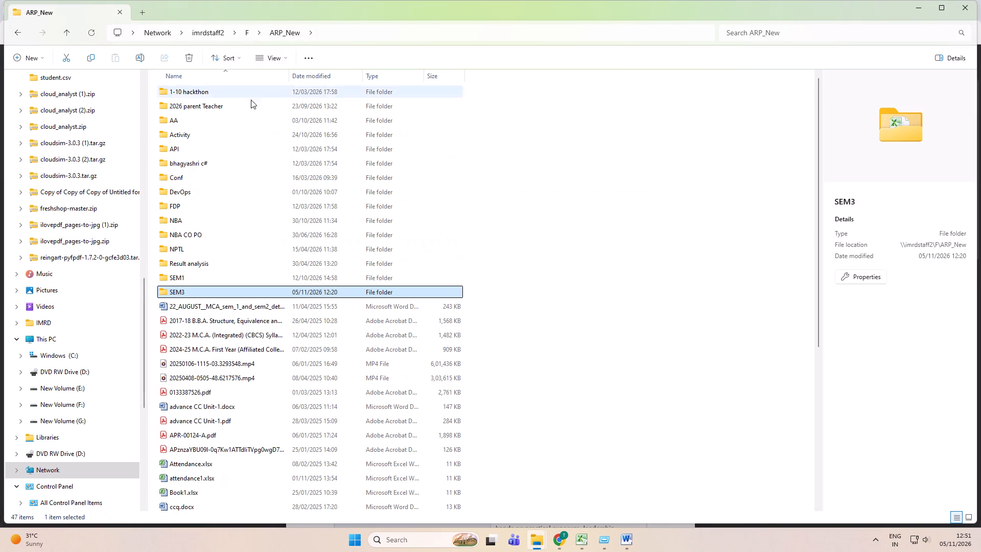
double_click(195, 222)
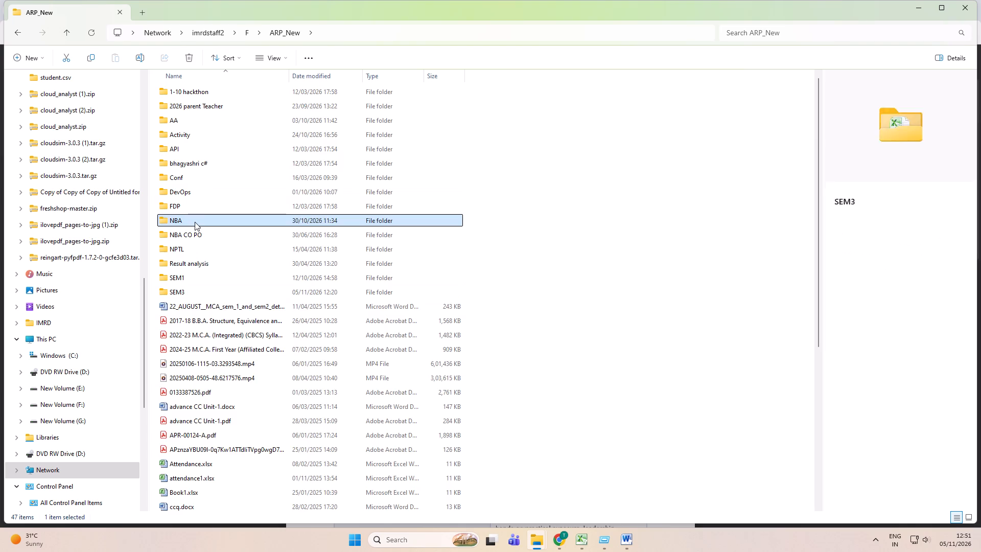
Create a folder named "awerness of vission and mission" in the NBA folder.
click(14, 56)
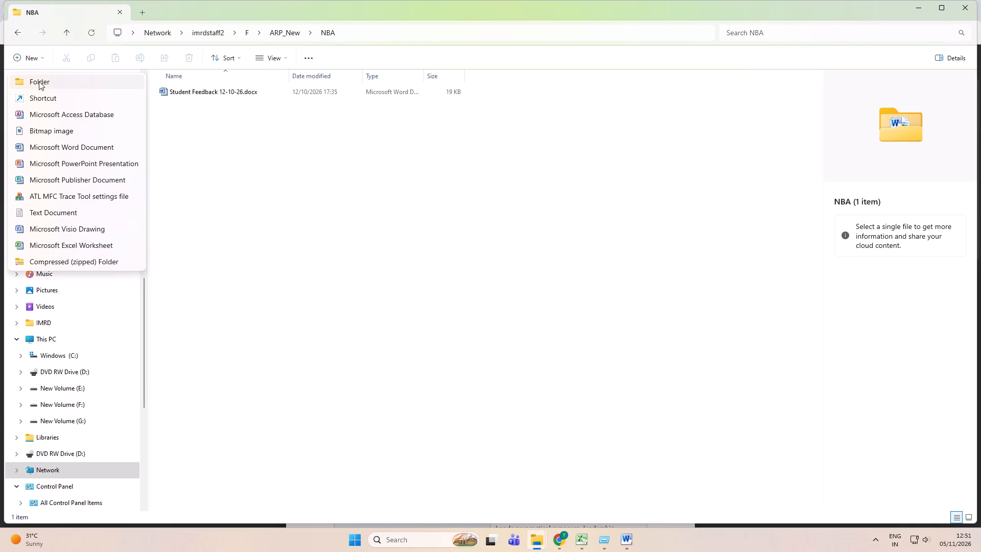
click(39, 81)
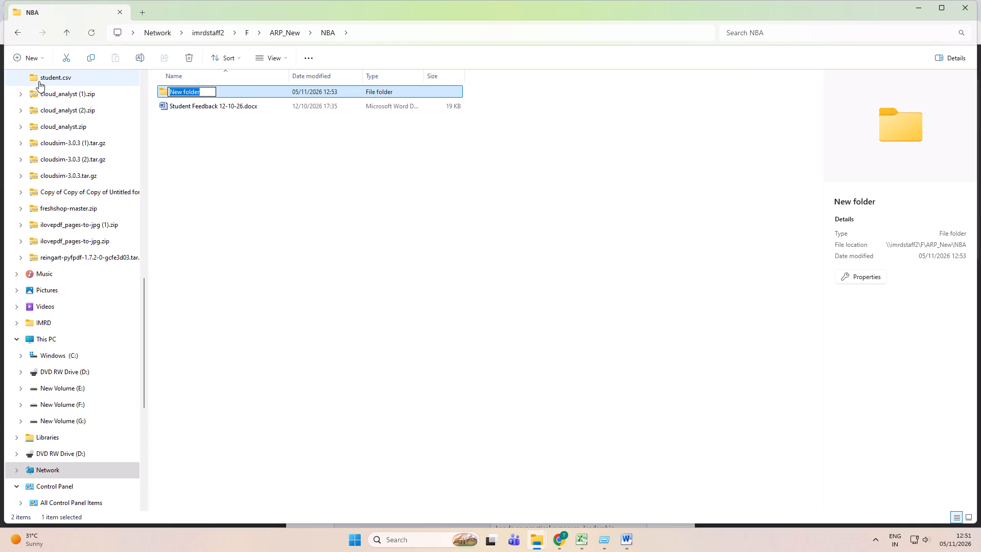
key(BackSpace)
text(aw)
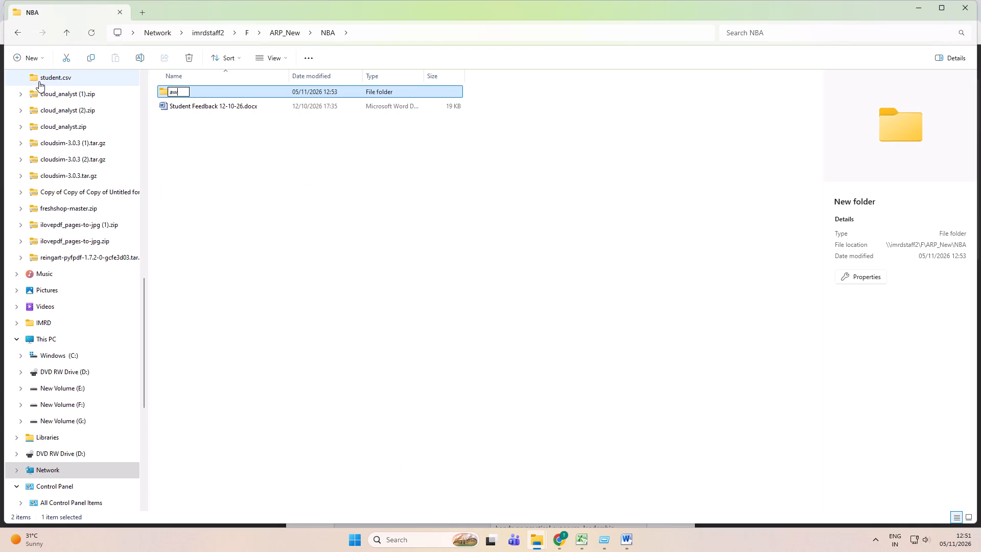
key(e)
text(rness)
key(space)
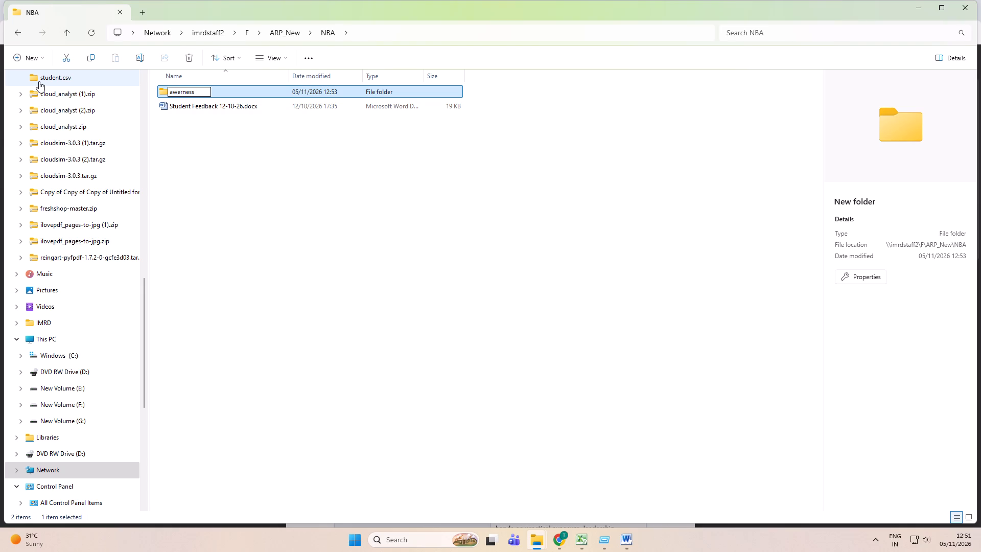
key(o)
text(f)
key(space)
text(vi)
text(ssion and mission)
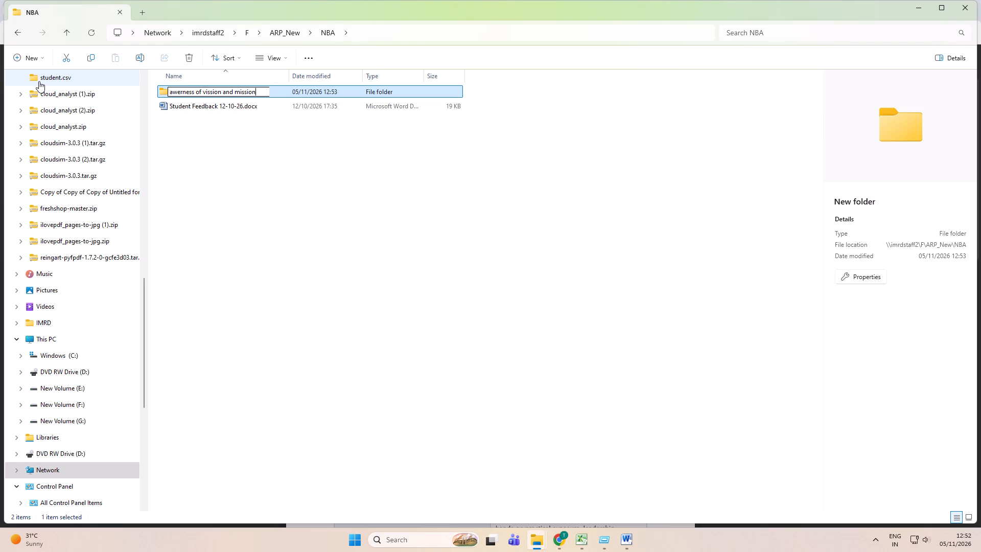
click(196, 112)
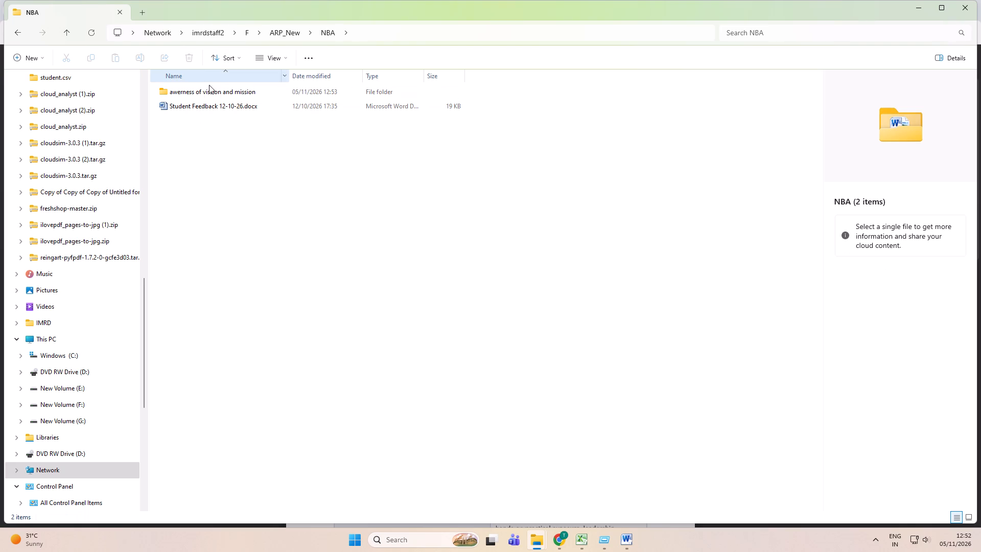
Copy 3.4.docx from Downloads into the "awerness of vission and mission" folder.
double_click(213, 96)
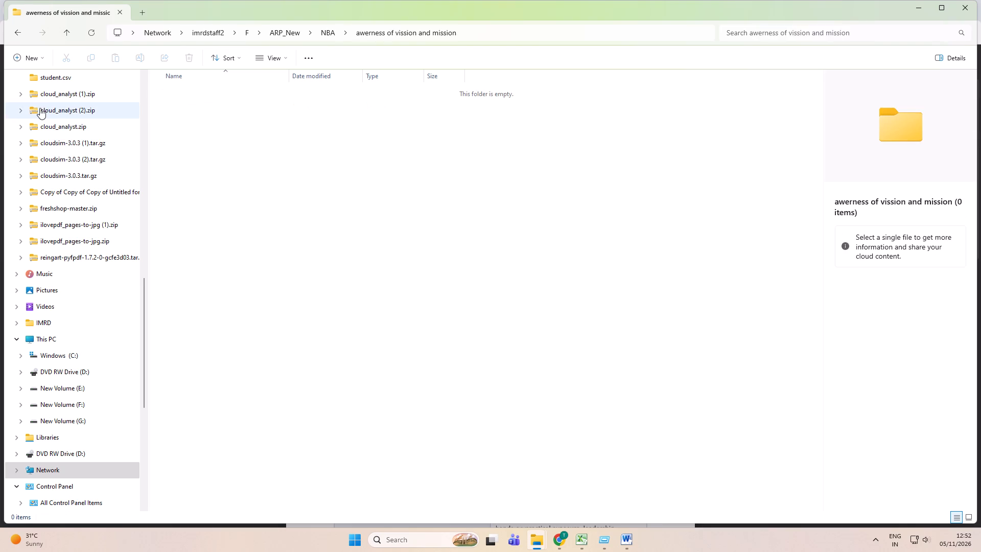
scroll(40, 108, up, 9)
click(62, 132)
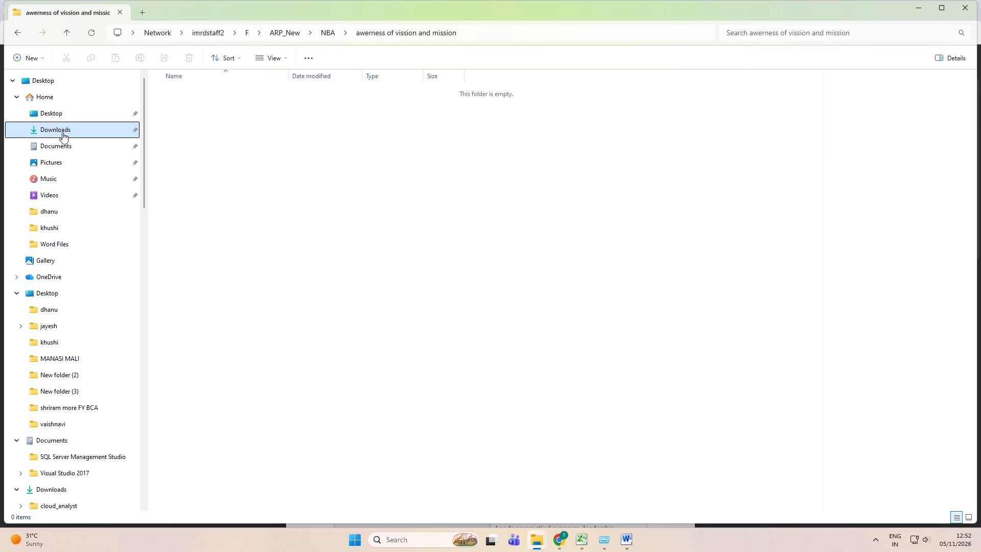
click(228, 123)
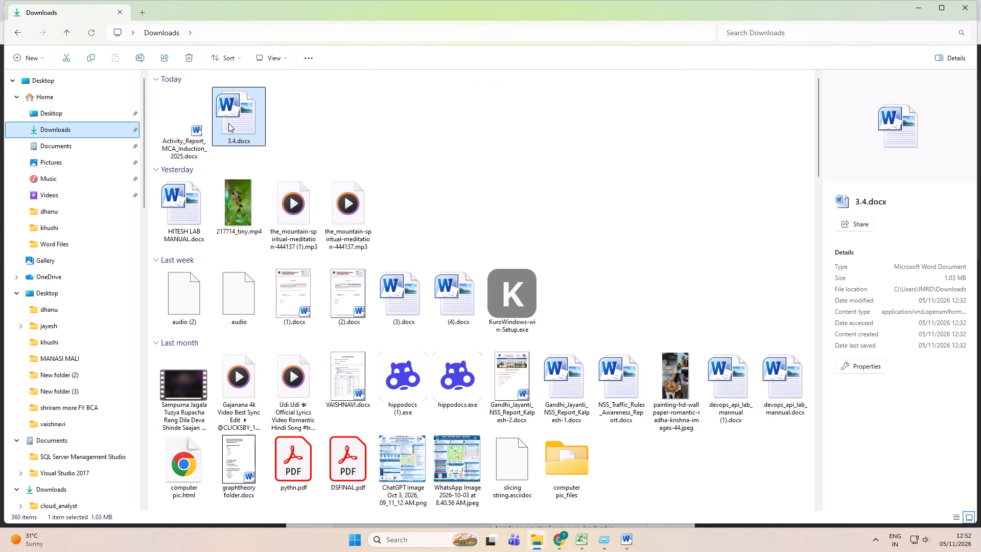
key(ctrl+c)
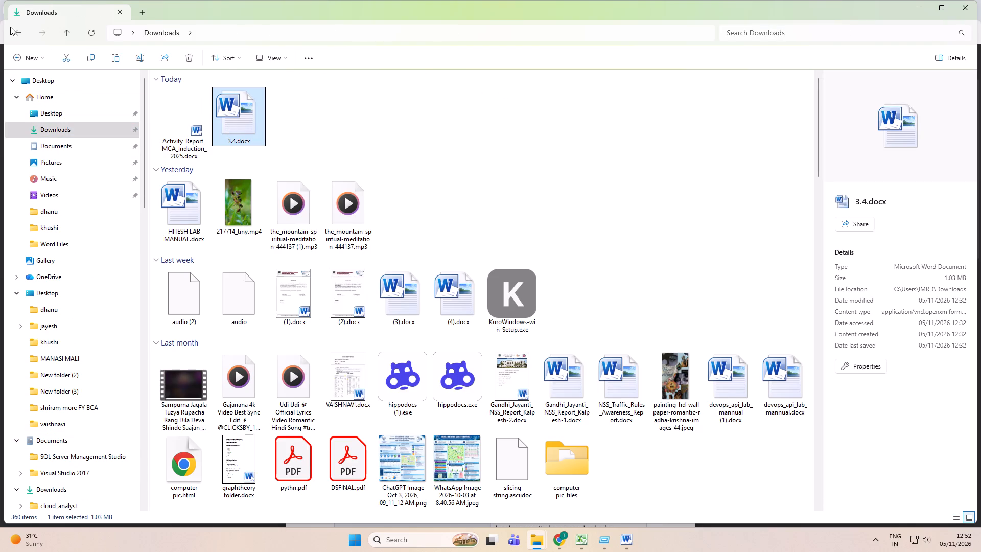
click(22, 31)
click(215, 103)
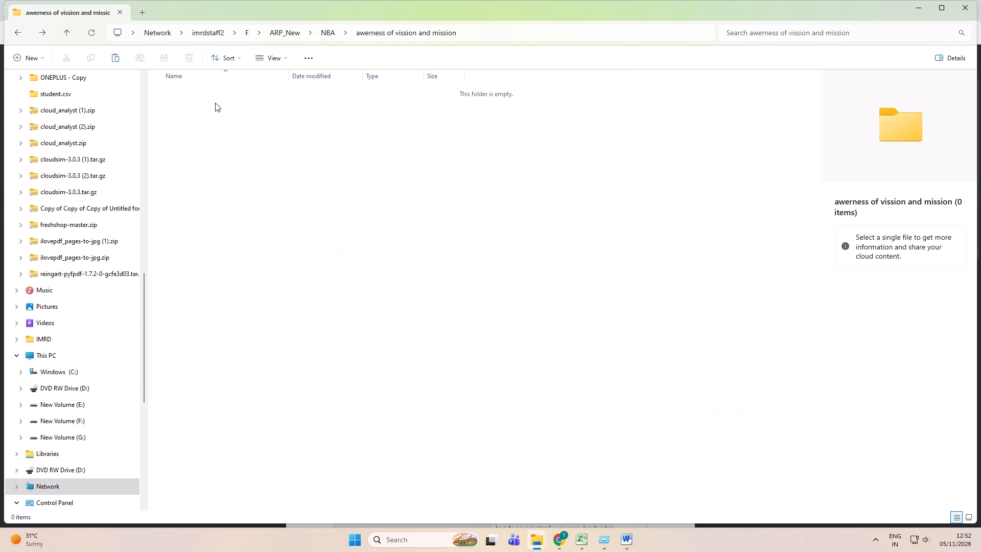
key(ctrl+v)
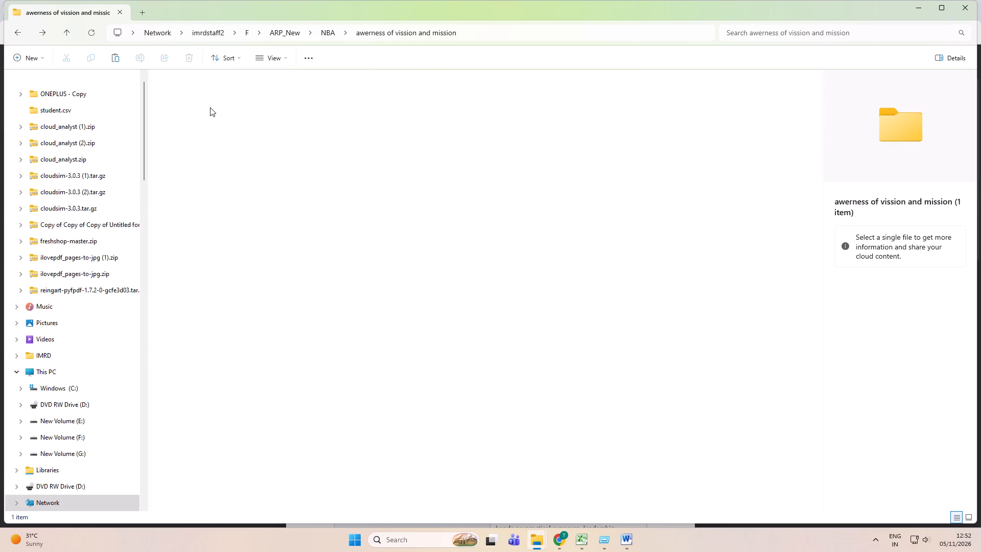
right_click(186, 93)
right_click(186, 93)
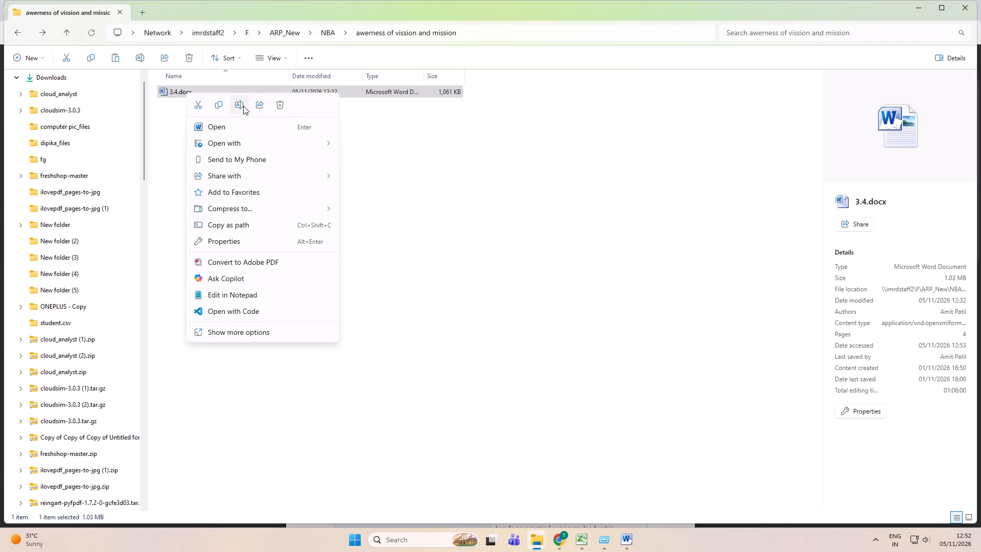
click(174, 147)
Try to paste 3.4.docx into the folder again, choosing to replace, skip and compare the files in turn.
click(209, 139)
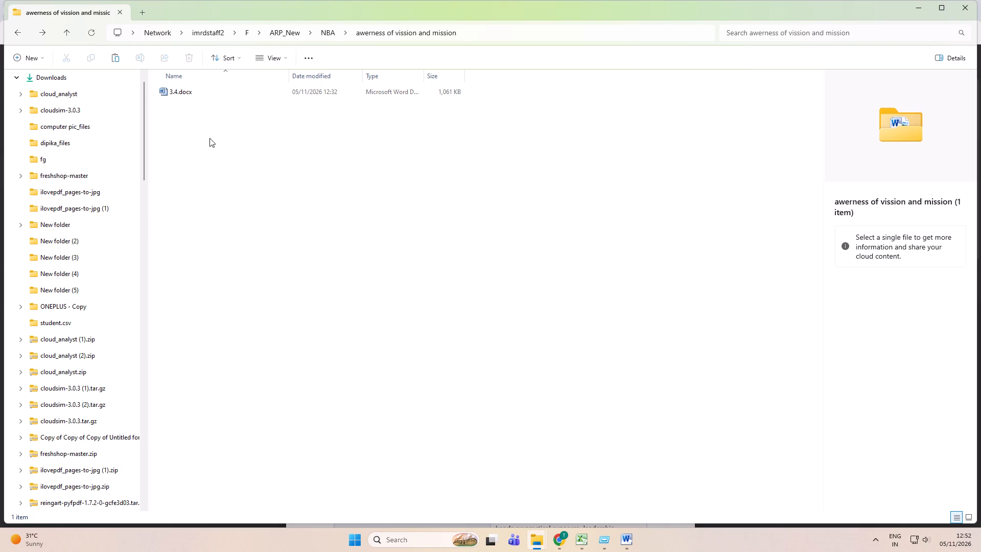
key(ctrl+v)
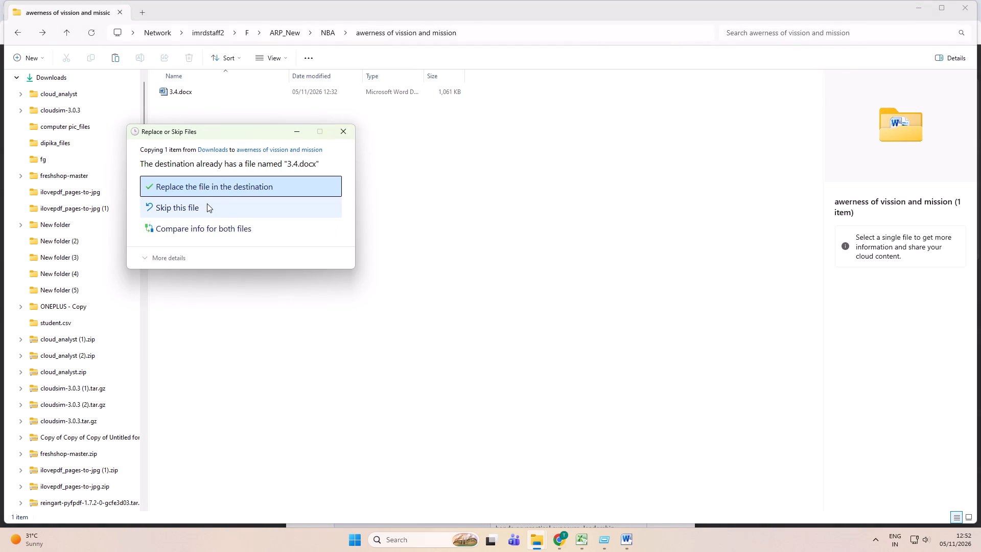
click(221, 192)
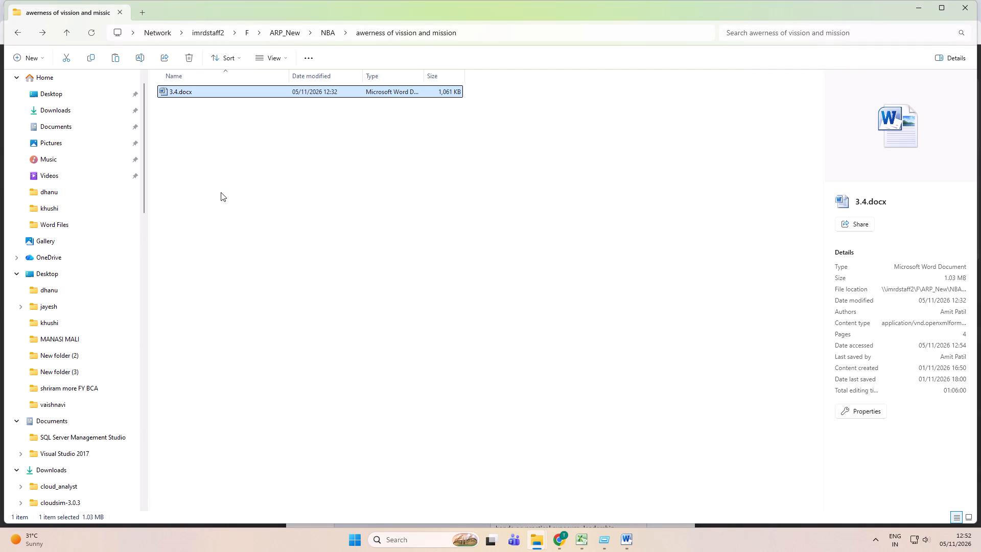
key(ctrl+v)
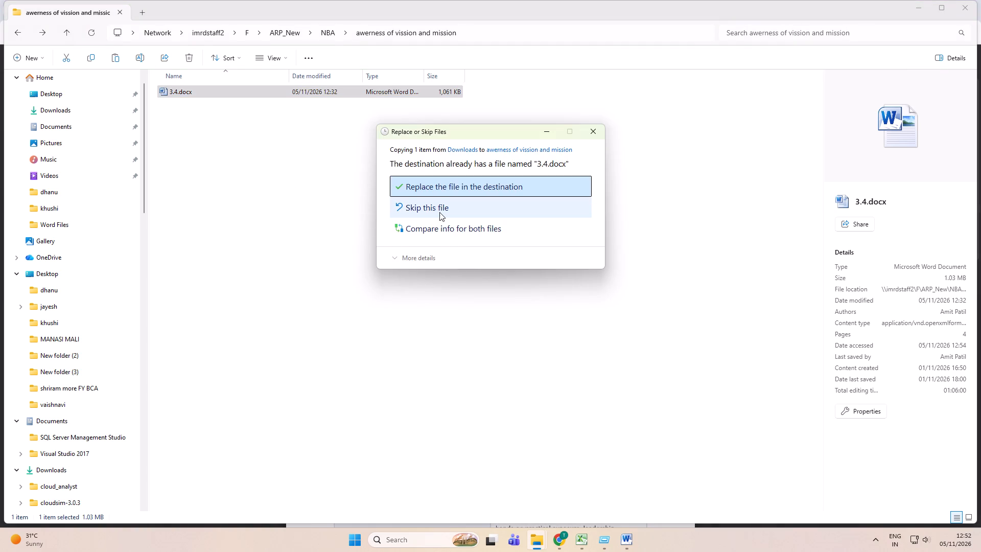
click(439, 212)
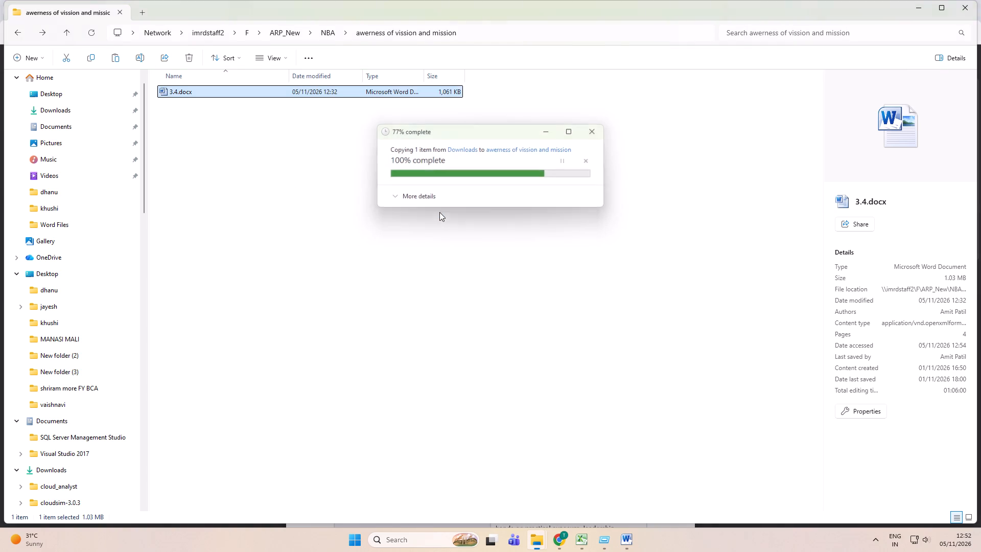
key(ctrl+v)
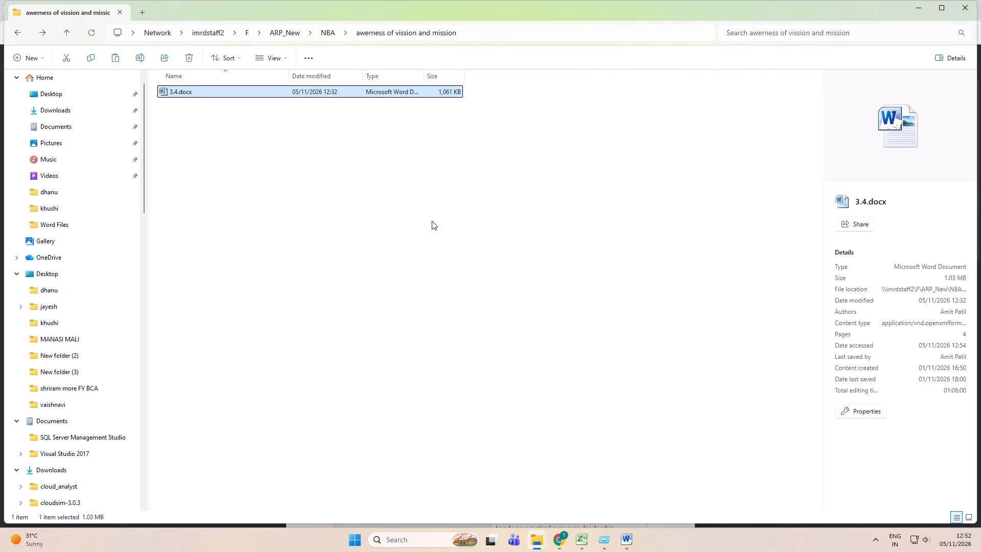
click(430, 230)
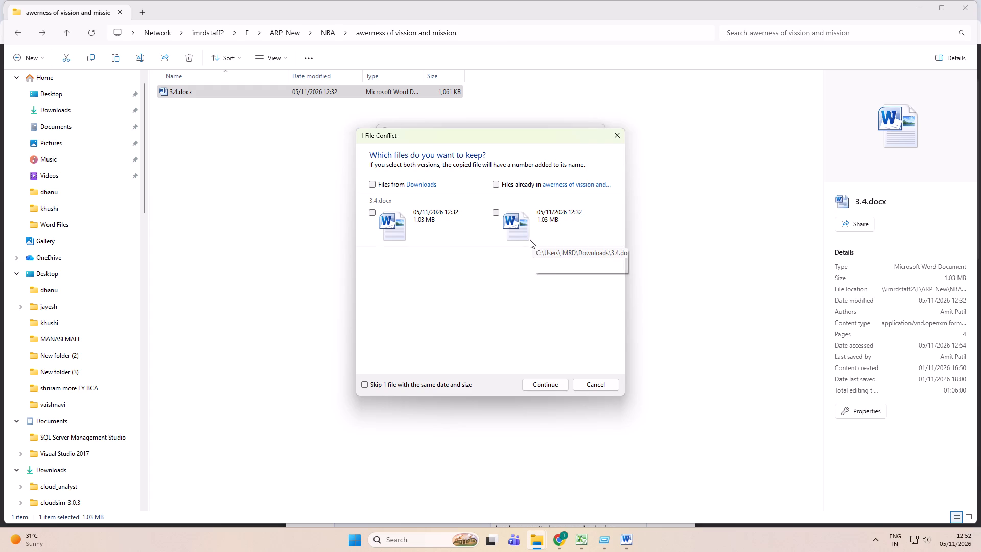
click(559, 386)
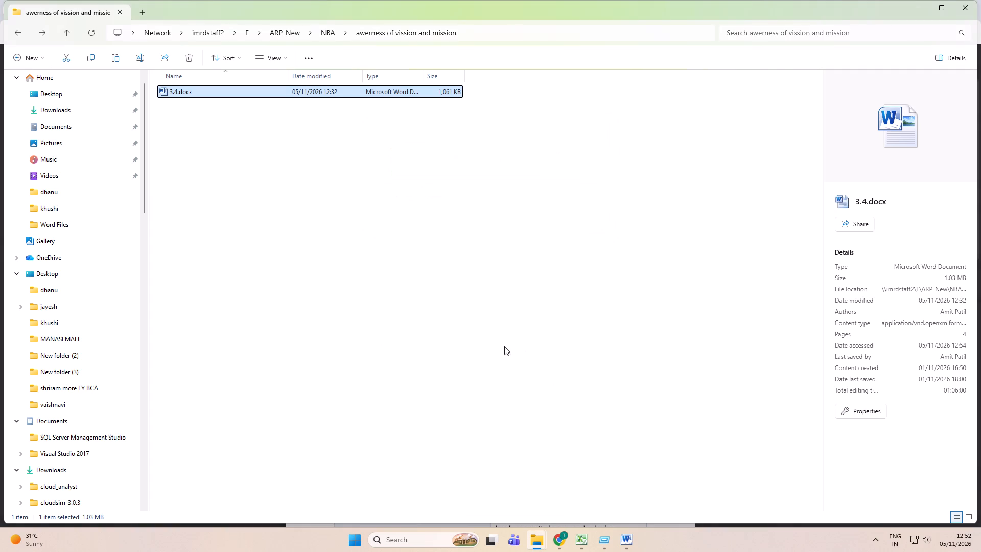
Paste 3.4.docx into the "awerness of vission and mission" folder once more, keeping both the existing and the copied version.
key(ctrl+v)
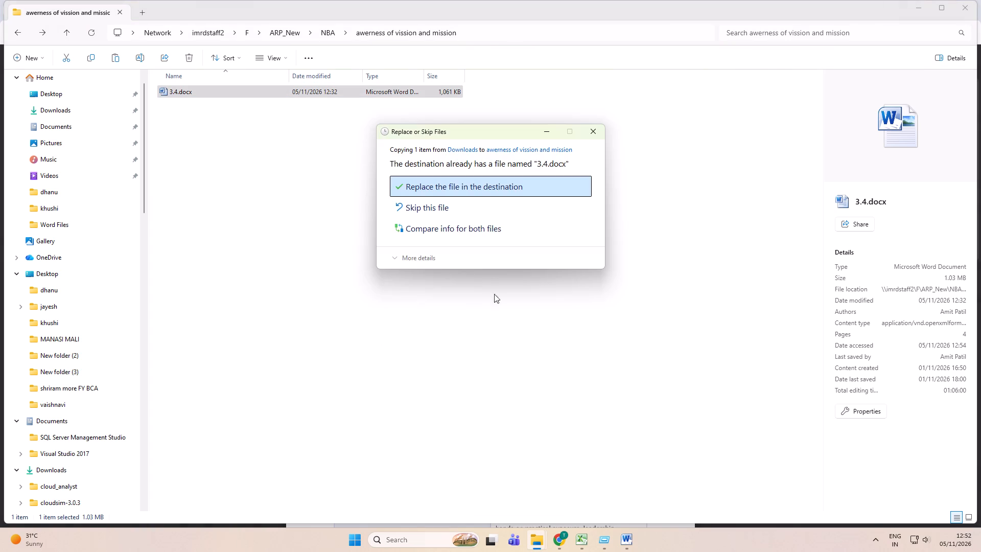
click(459, 228)
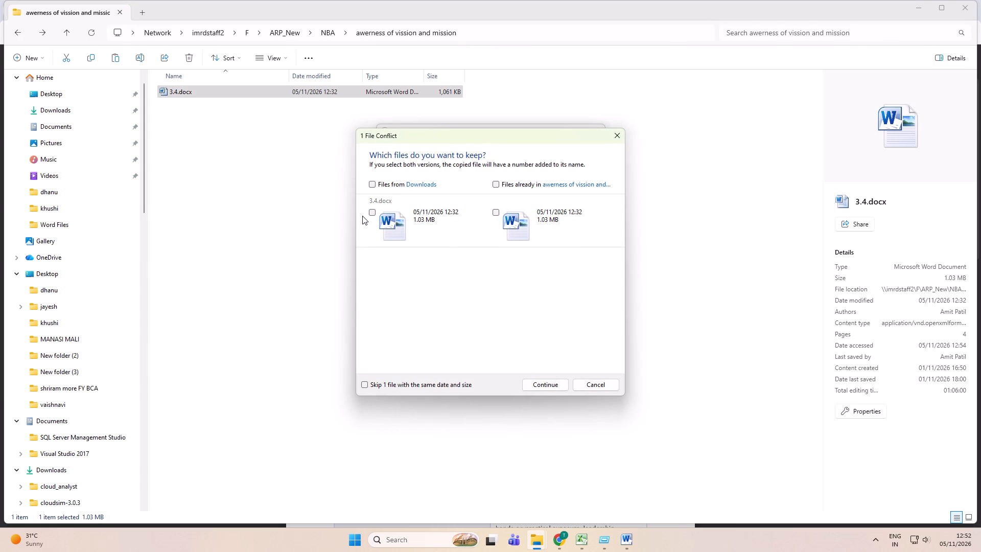
click(367, 213)
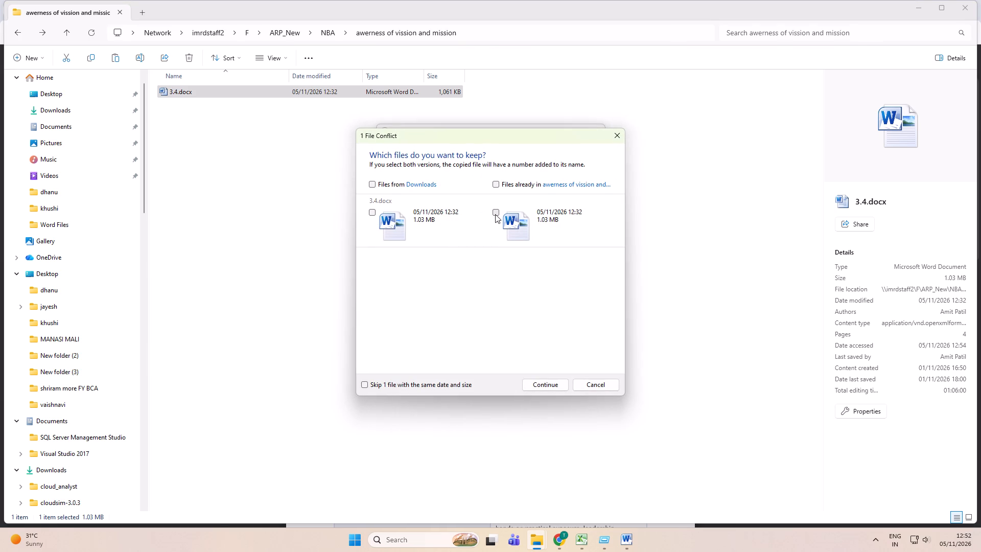
click(495, 214)
click(368, 211)
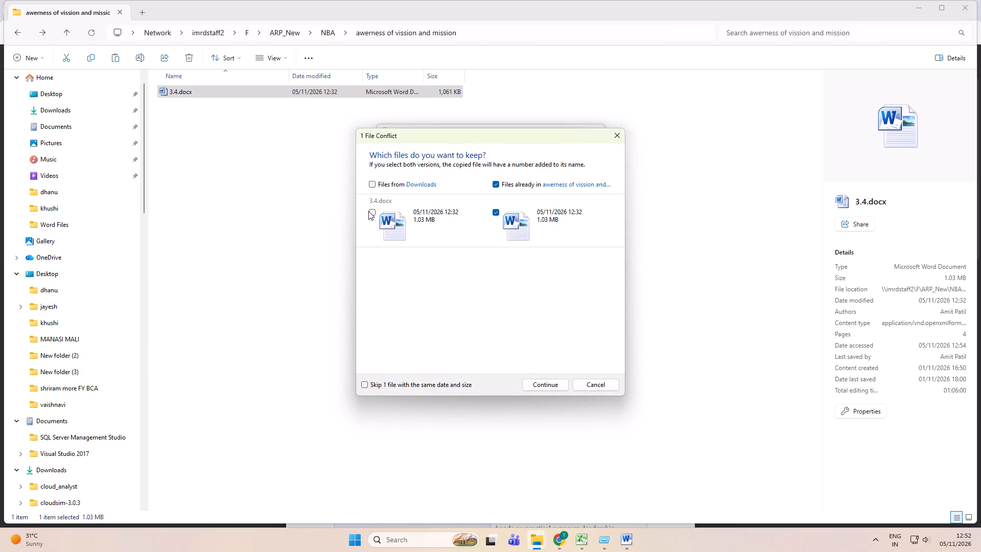
click(370, 212)
click(540, 384)
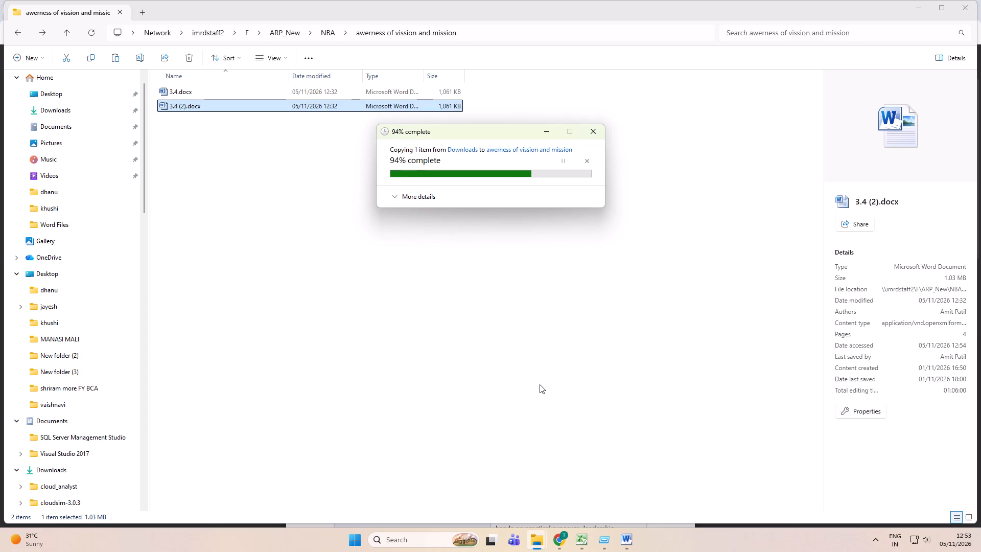
click(319, 228)
right_click(230, 104)
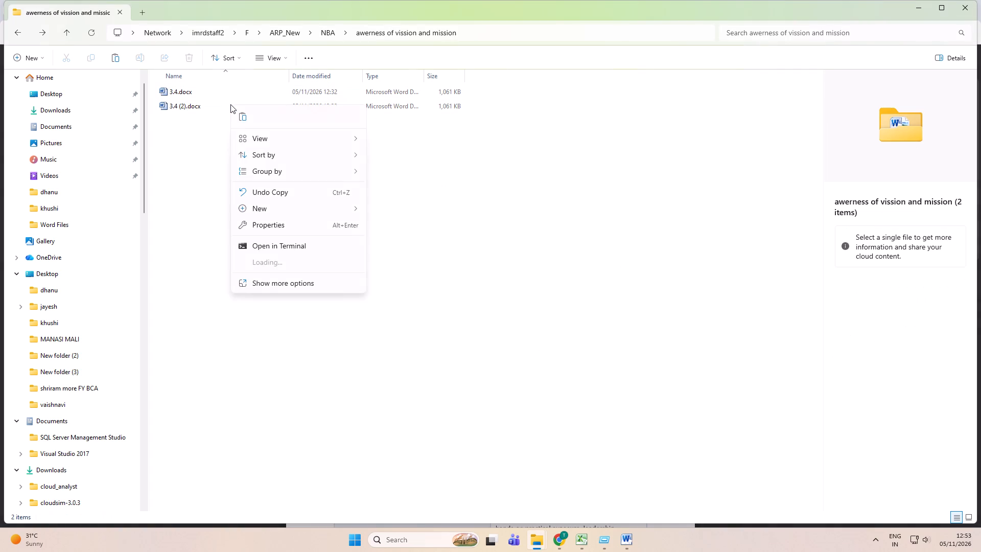
click(230, 109)
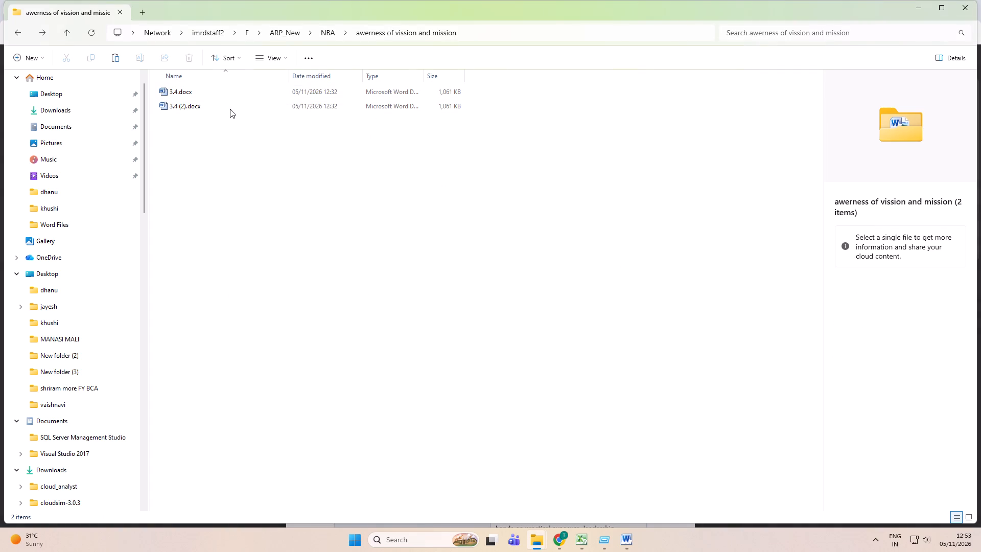
Rename the copied file 3.4 (2).docx as 25-26.
click(228, 106)
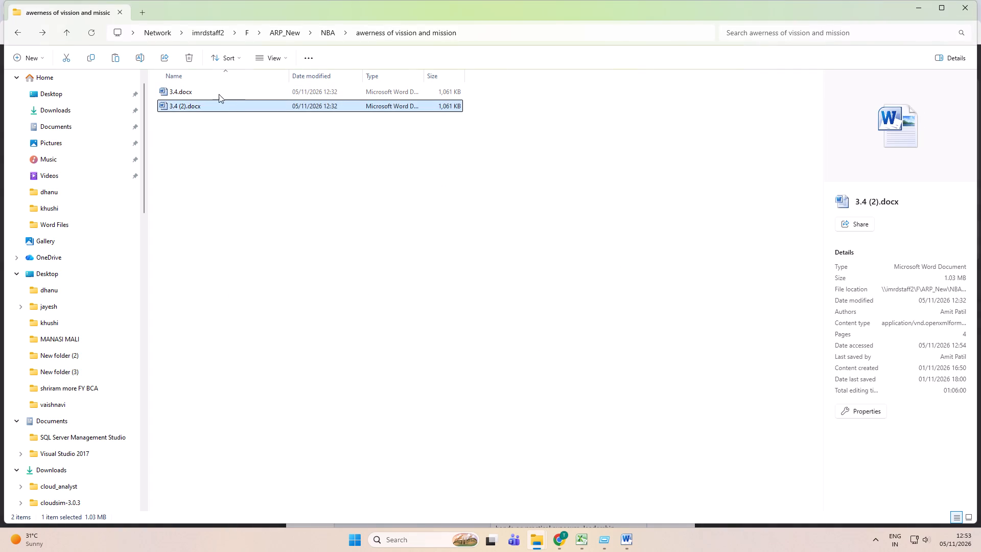
click(143, 60)
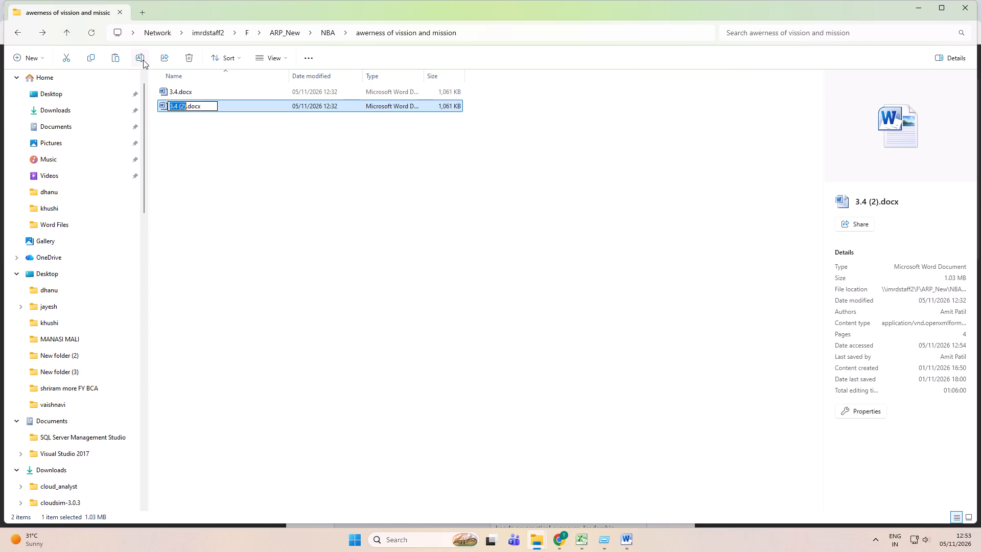
key(BackSpace)
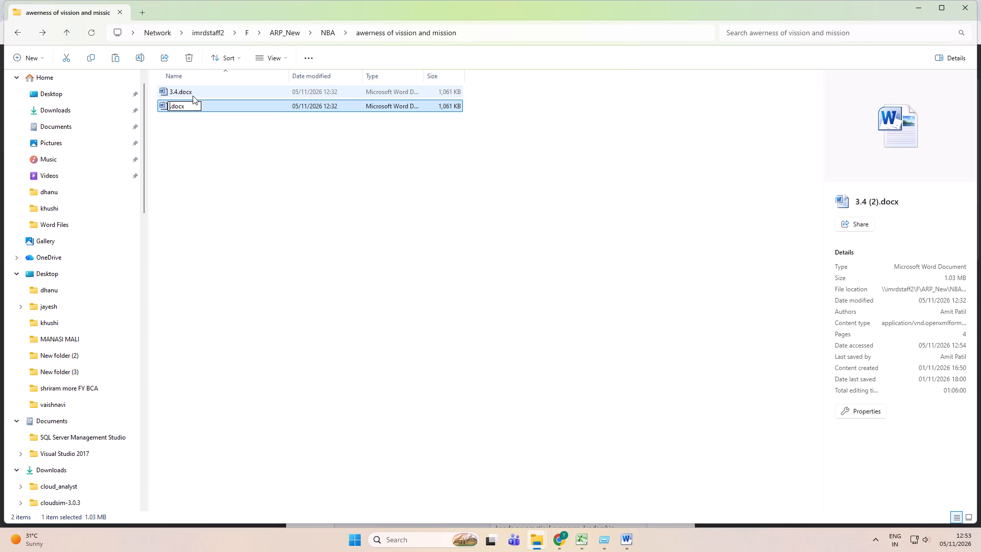
text(25)
text(-2)
key(6)
click(259, 170)
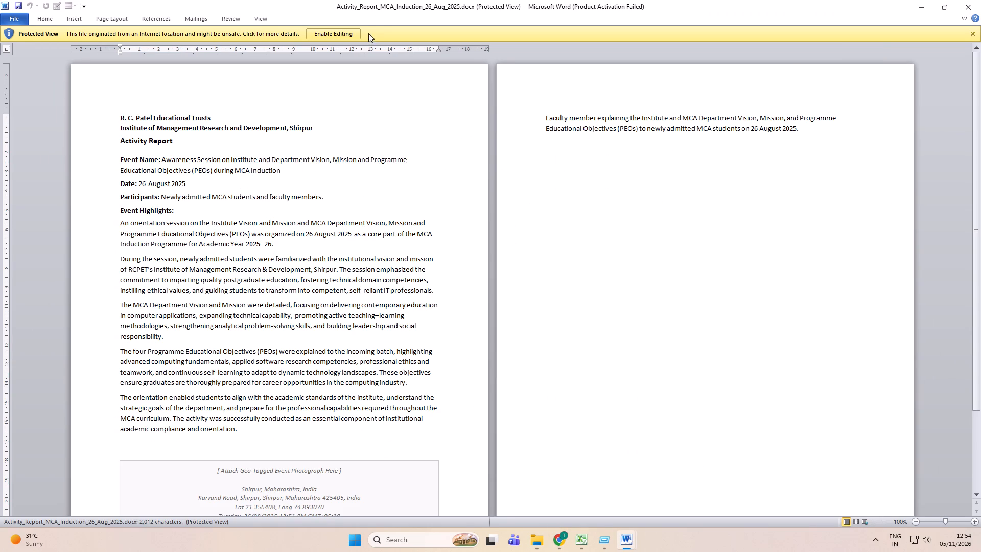
click(338, 32)
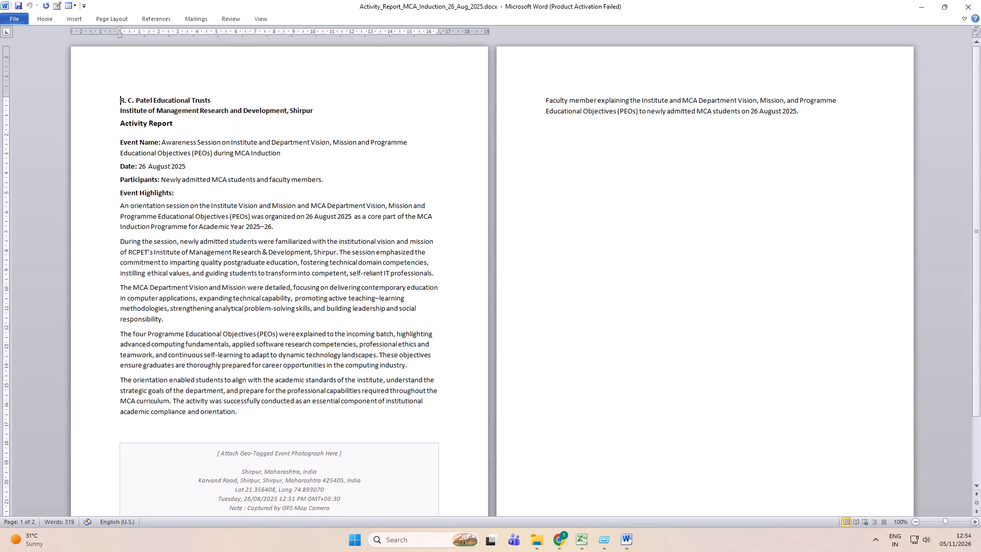
Compare the layout and headings of the downloaded activity report with those of 25-26.docx.
scroll(562, 253, down, 2)
scroll(562, 253, up, 1)
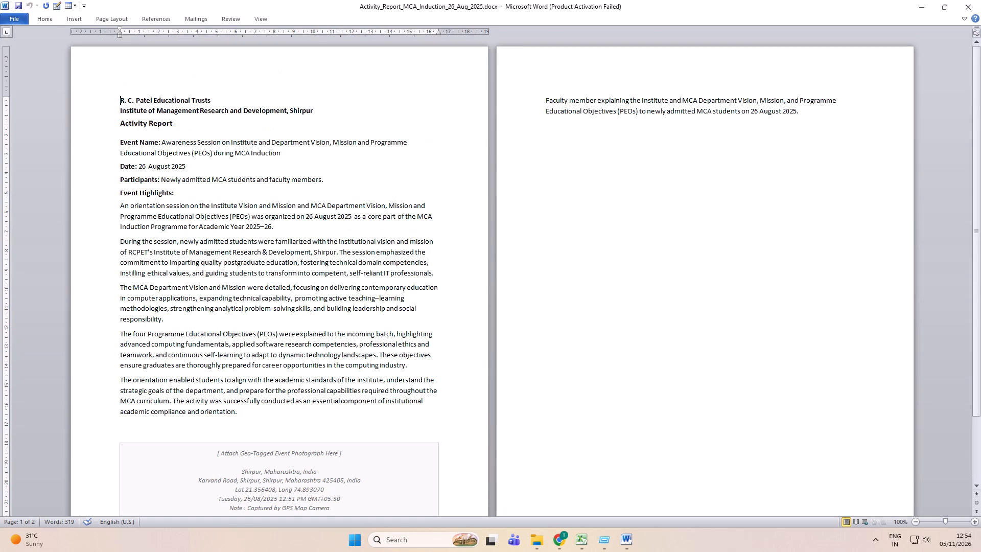
scroll(562, 253, up, 4)
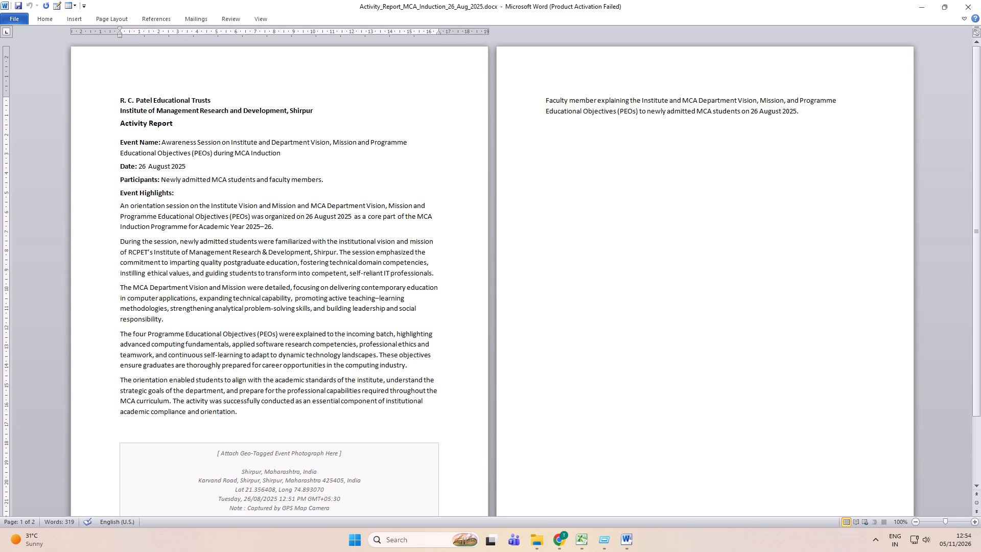
click(616, 492)
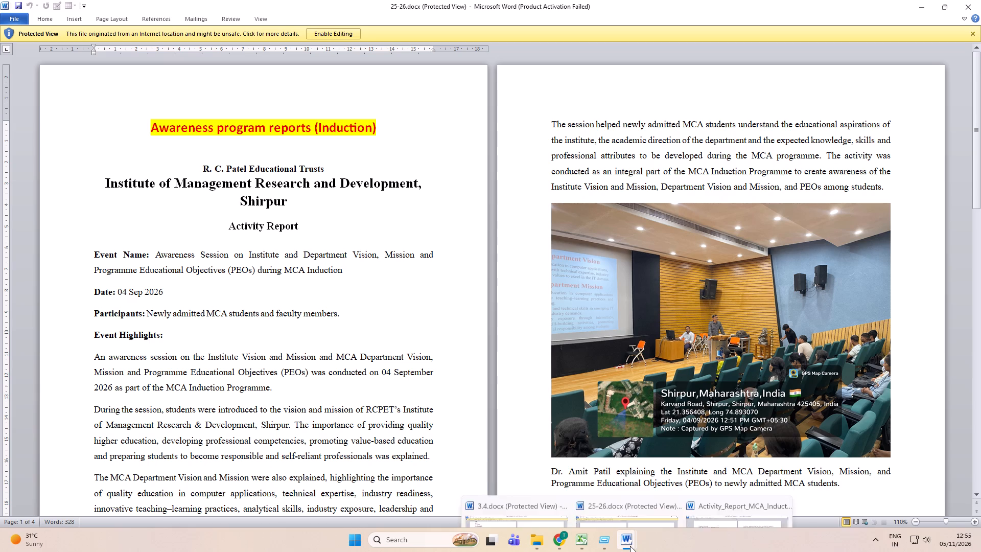
click(729, 499)
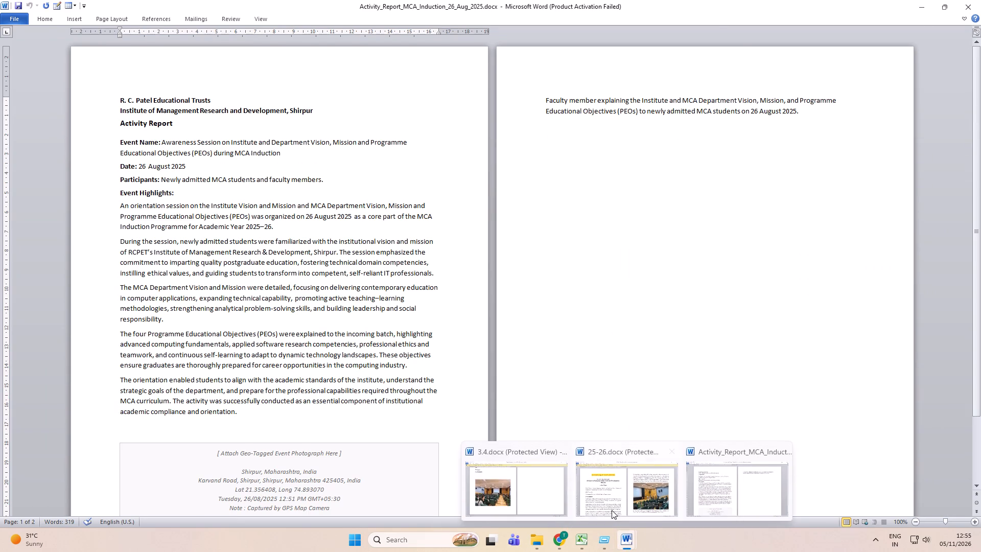
click(608, 503)
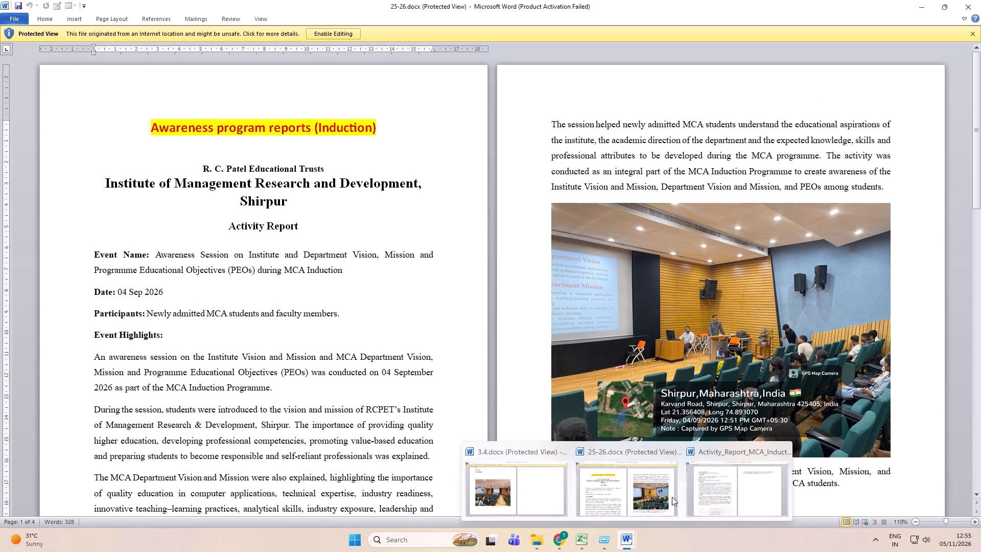
In the 26 August 2025 activity report, centre the two institute heading lines and set them in 12 pt Times New Roman.
click(740, 477)
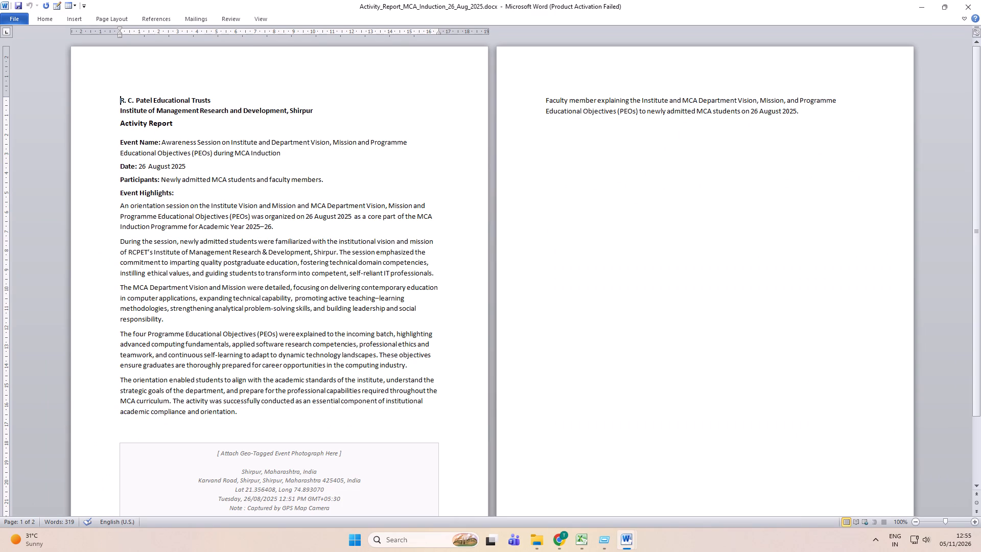
drag(114, 100, 280, 120)
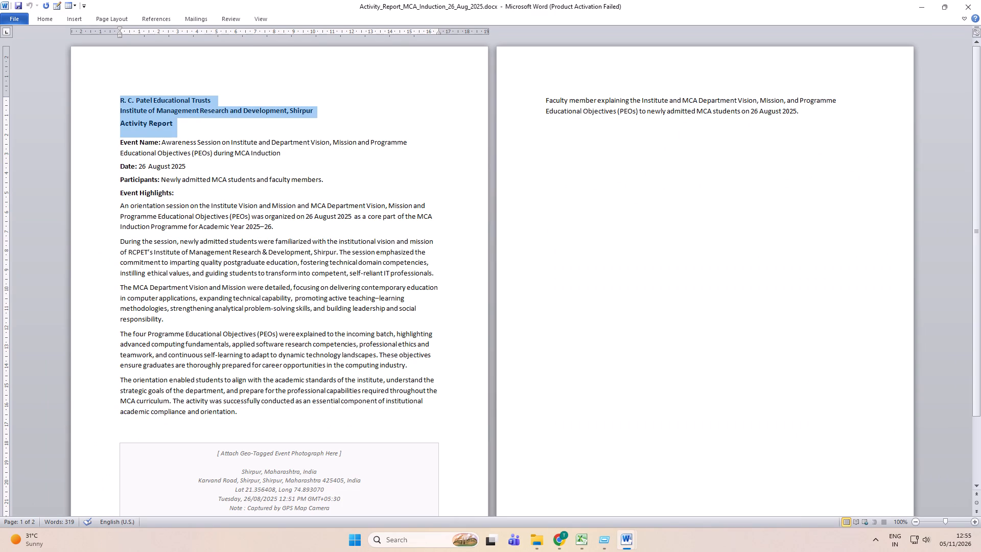
drag(280, 120, 319, 113)
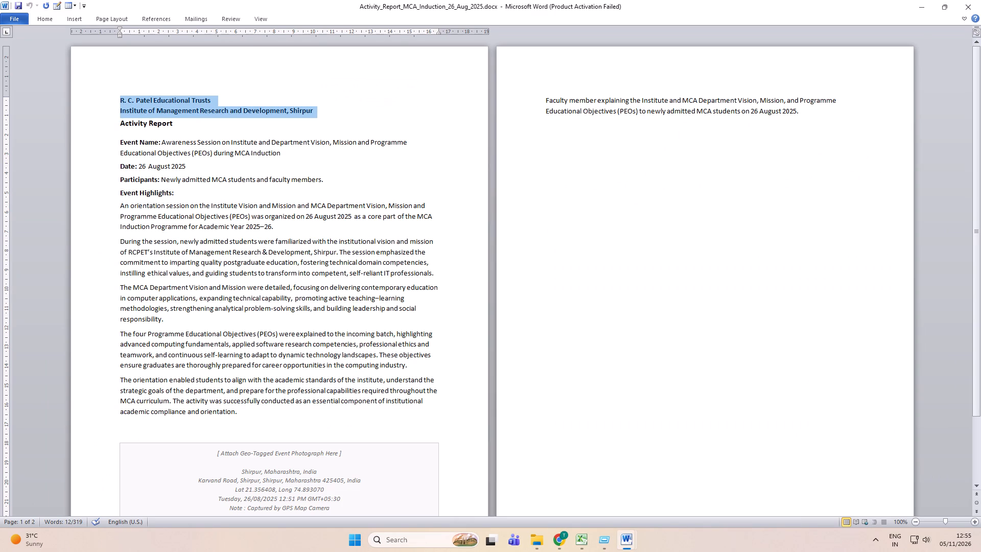
click(36, 13)
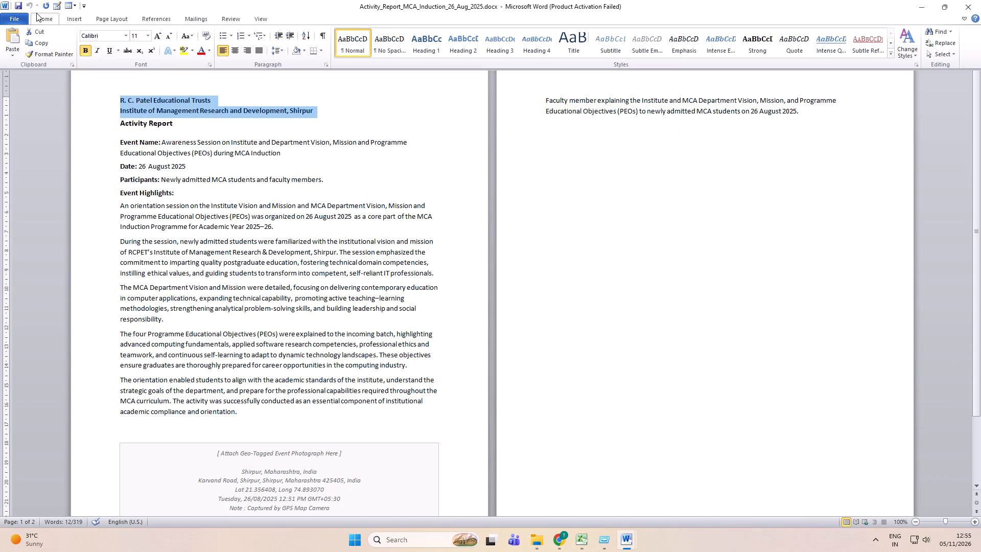
click(239, 56)
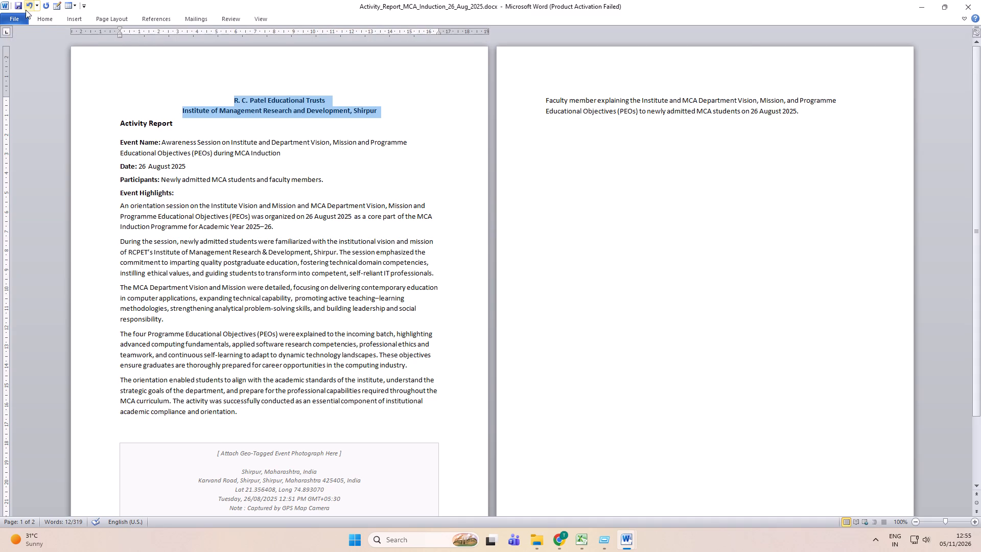
click(46, 17)
click(151, 38)
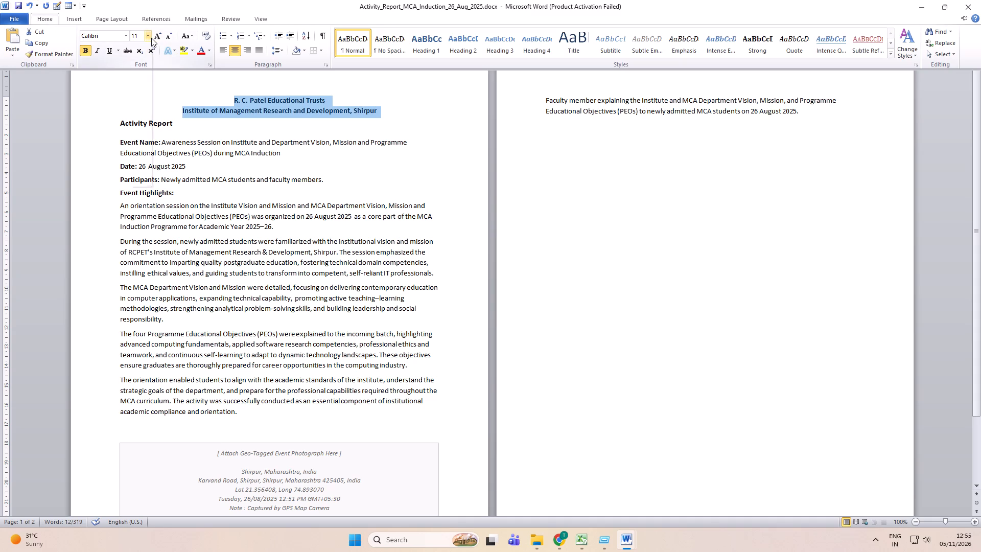
click(135, 79)
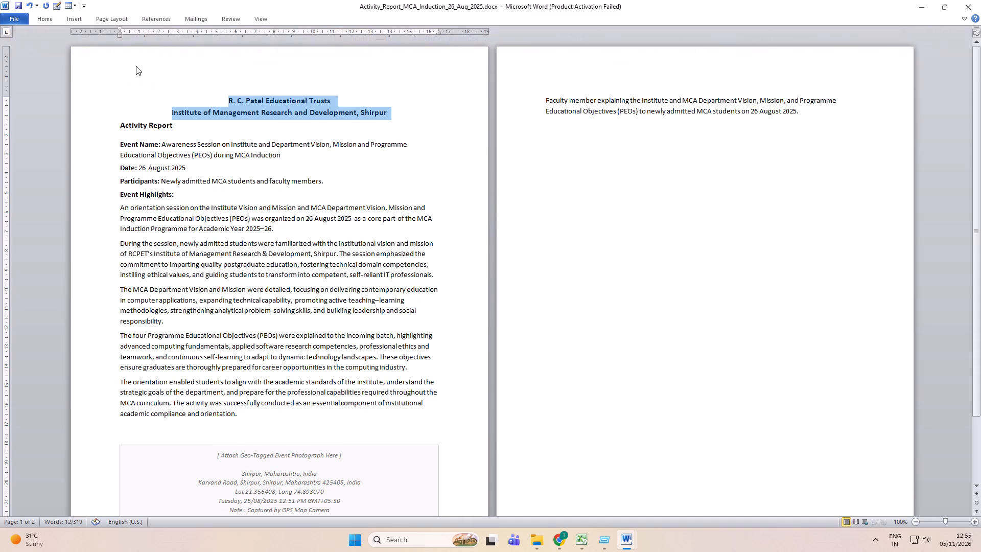
click(54, 18)
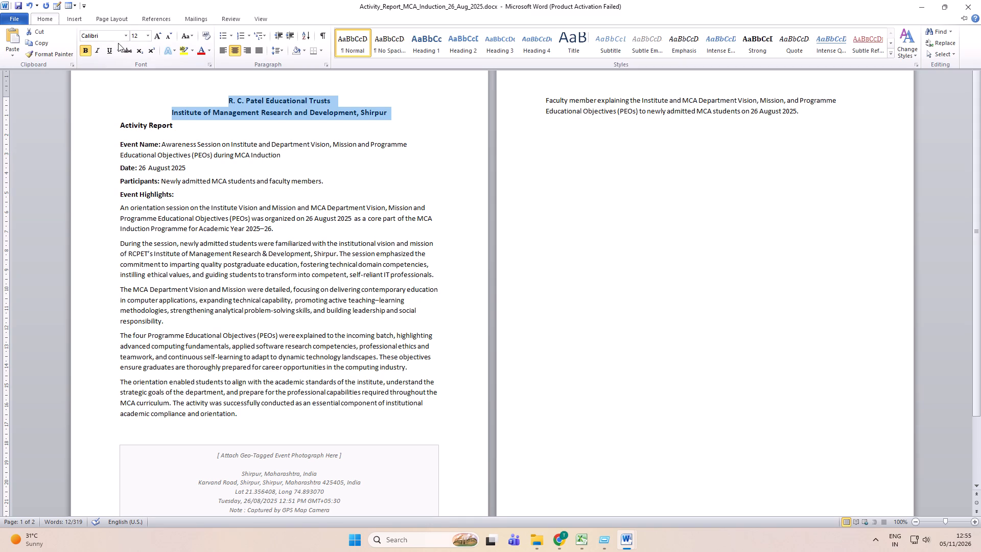
click(124, 38)
scroll(161, 259, up, 6)
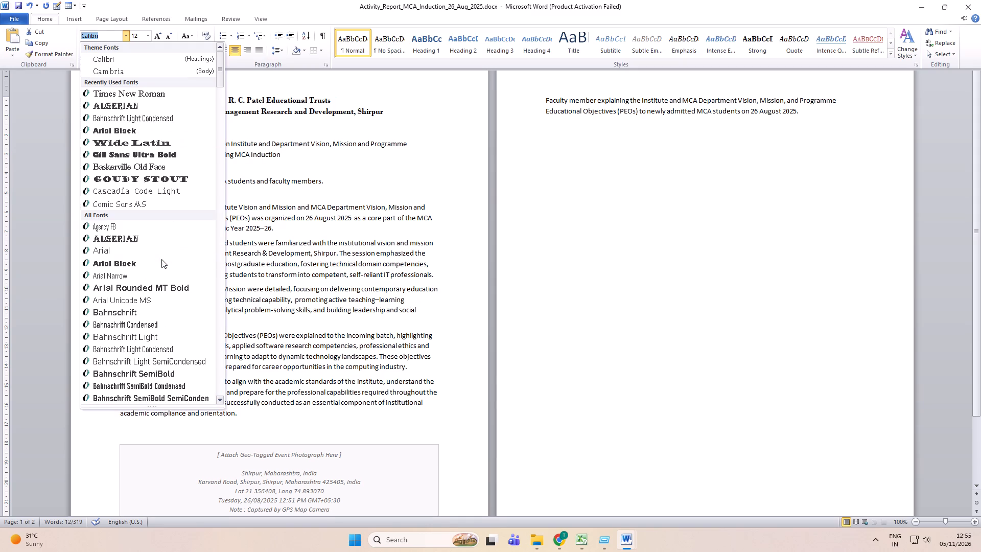
scroll(161, 259, up, 3)
click(118, 93)
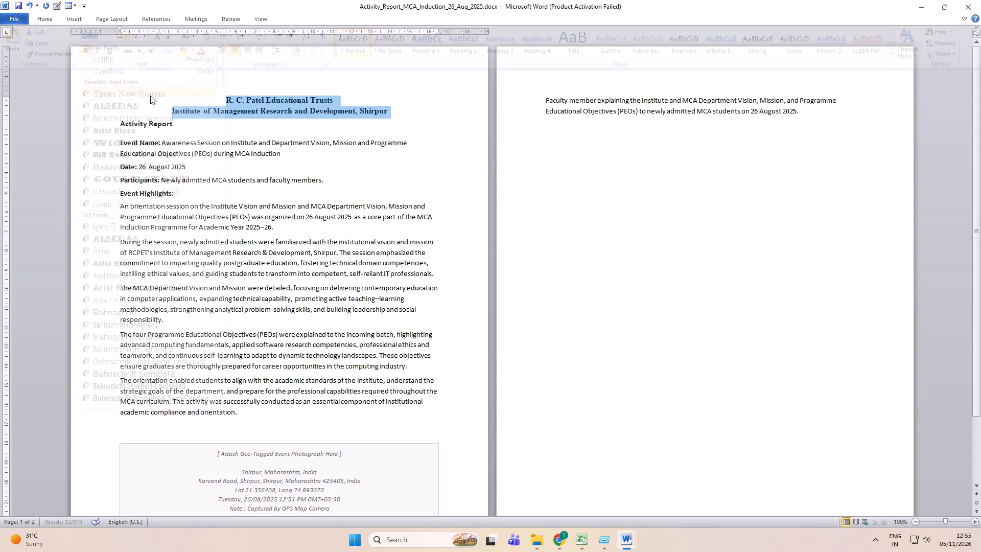
click(568, 228)
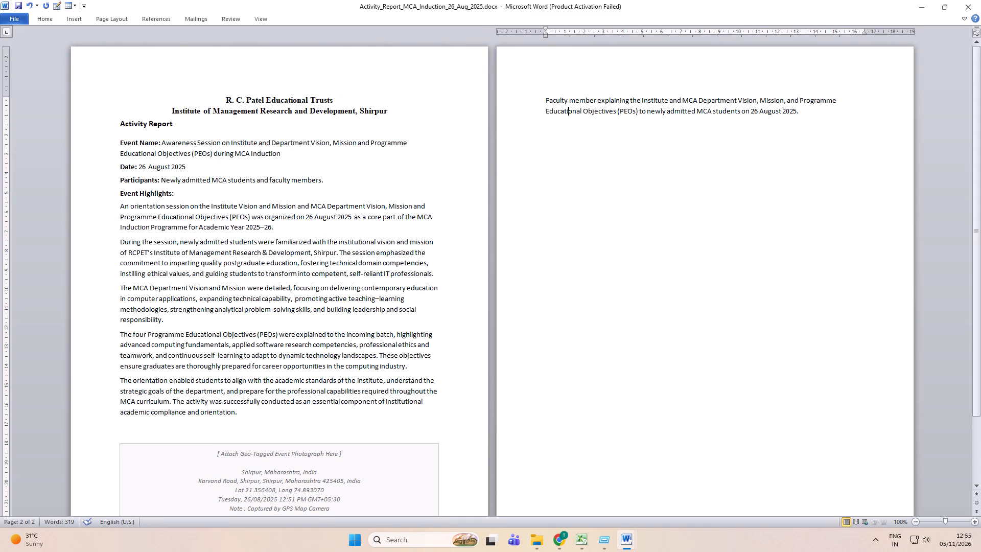
Copy the institute heading's formatting onto the "Activity Report" title and centre the title.
click(119, 123)
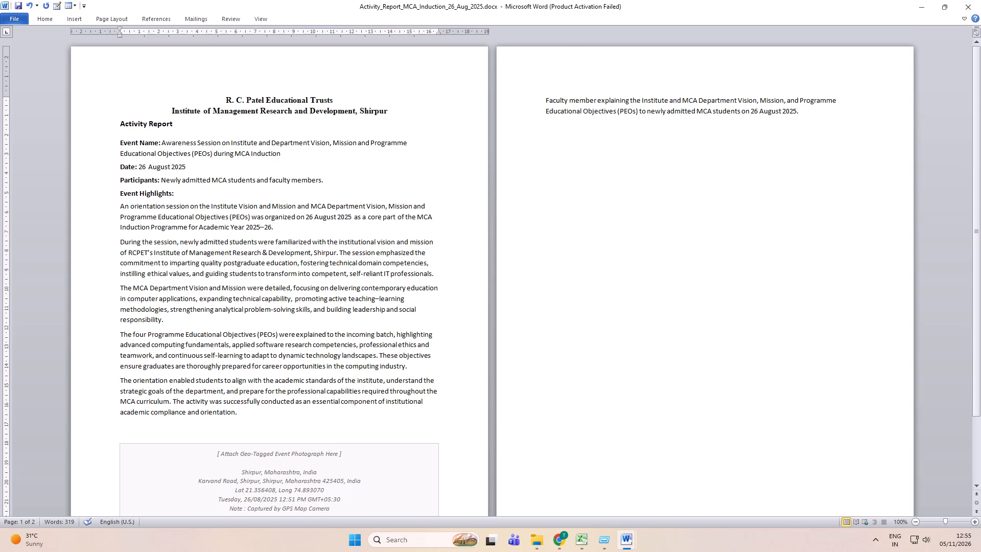
drag(205, 104, 241, 112)
click(46, 14)
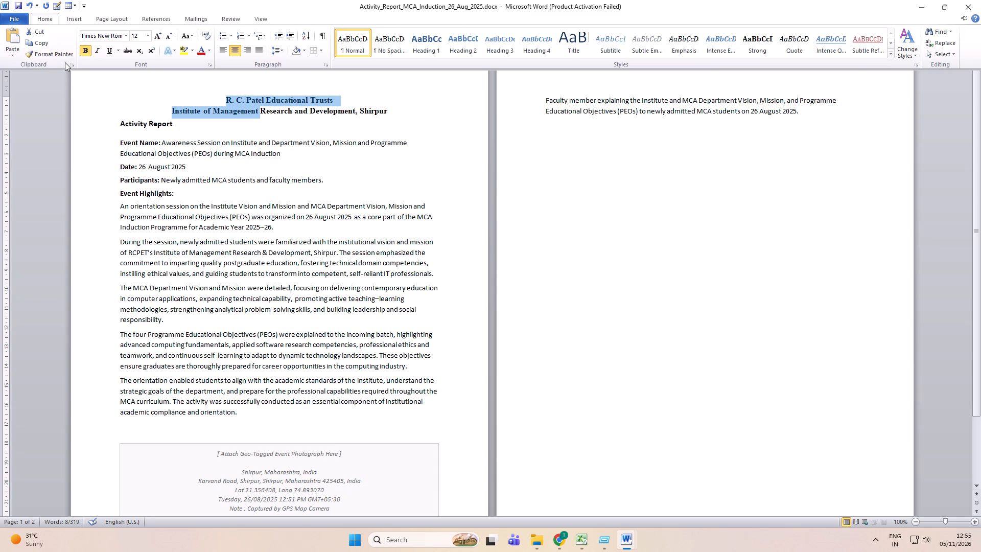
click(52, 51)
drag(113, 119, 160, 122)
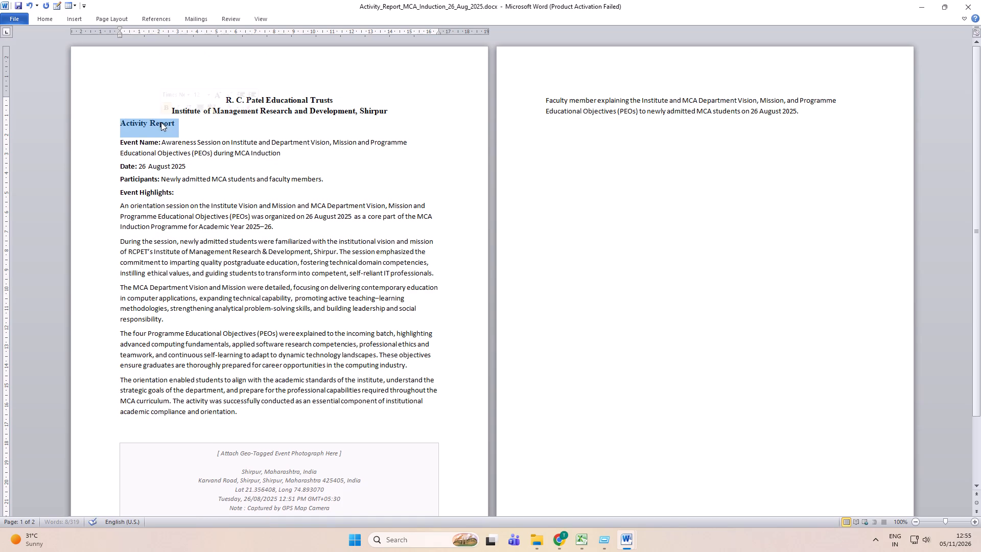
click(125, 122)
click(119, 122)
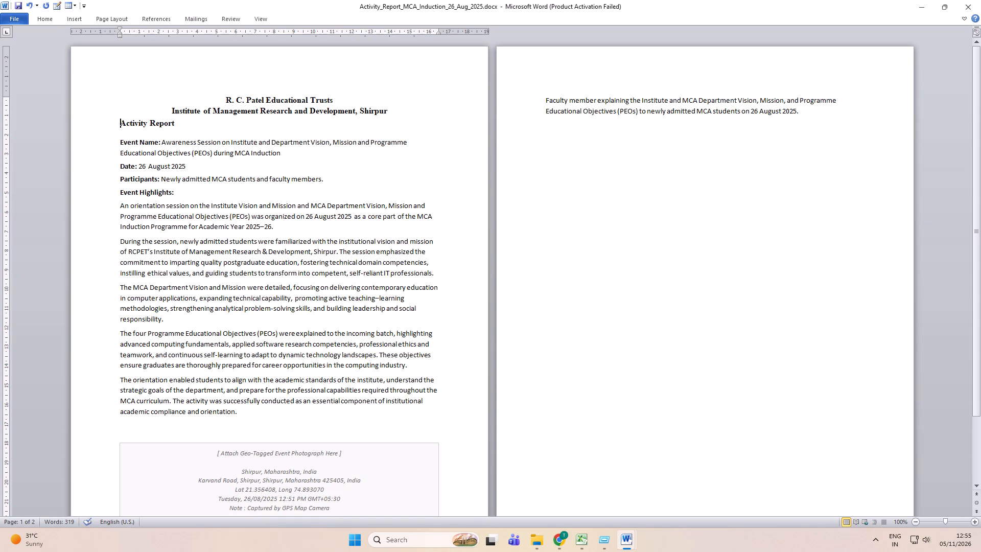
click(48, 17)
click(232, 51)
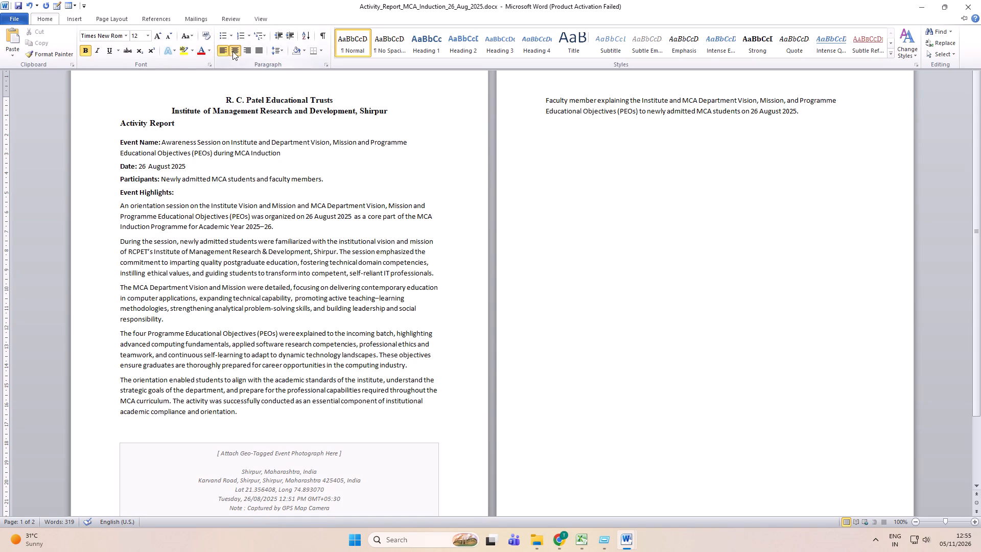
click(618, 244)
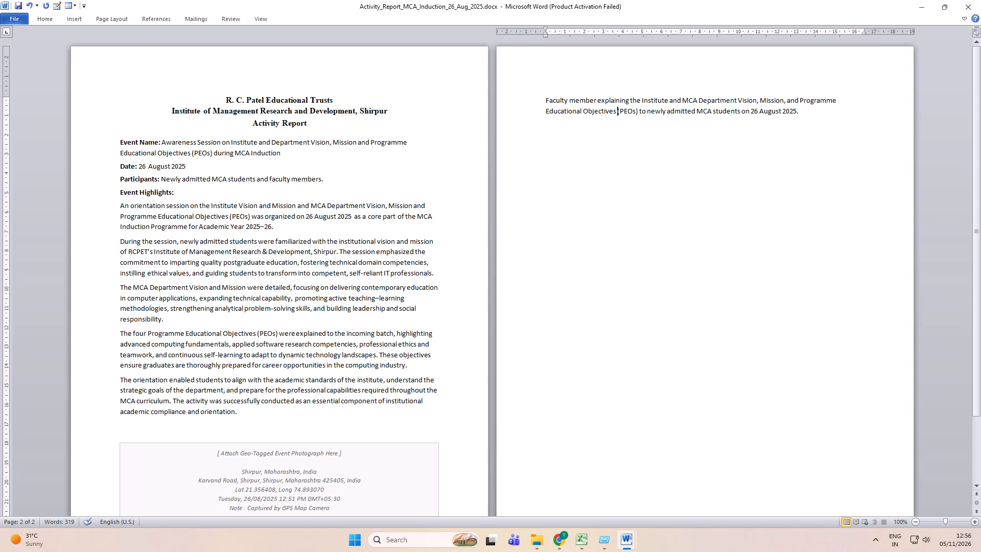
Set everything from "Event Name" through the photo caption in 12 pt Times New Roman.
drag(115, 139, 781, 387)
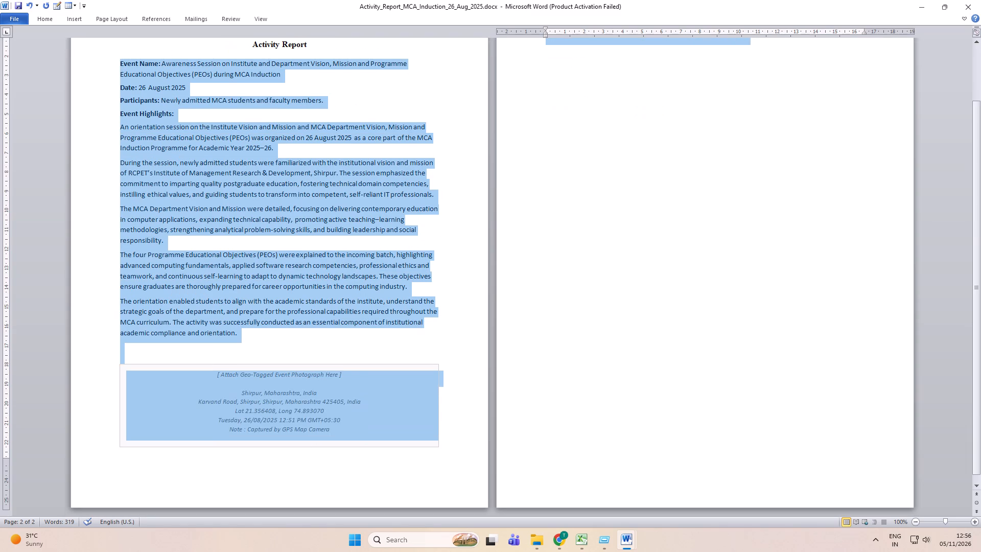
drag(781, 387, 910, 414)
click(44, 15)
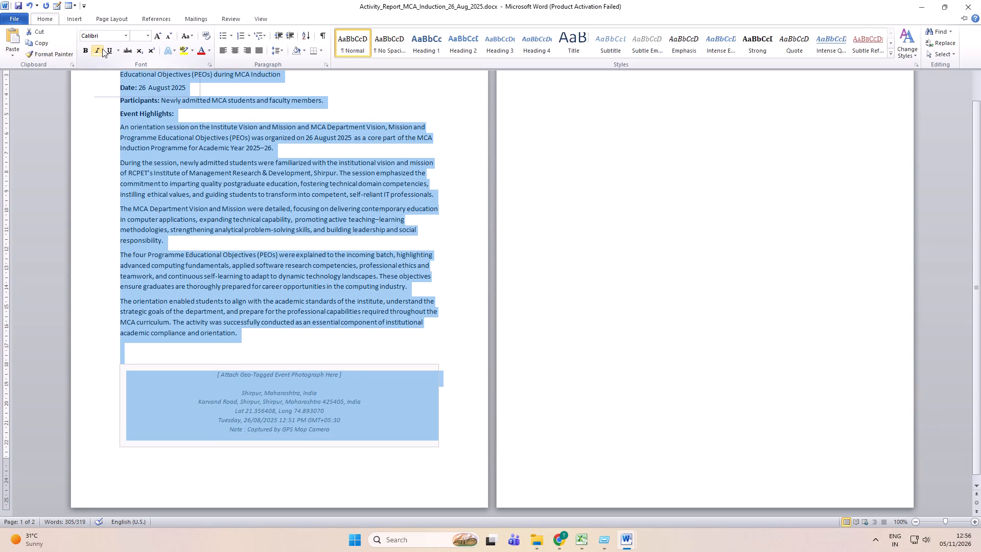
click(128, 37)
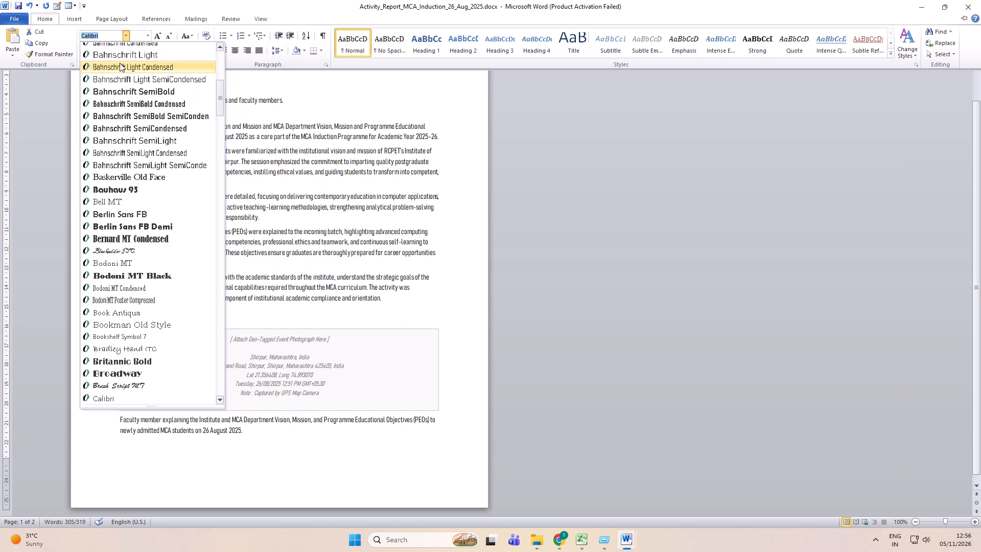
scroll(110, 69, up, 6)
click(119, 96)
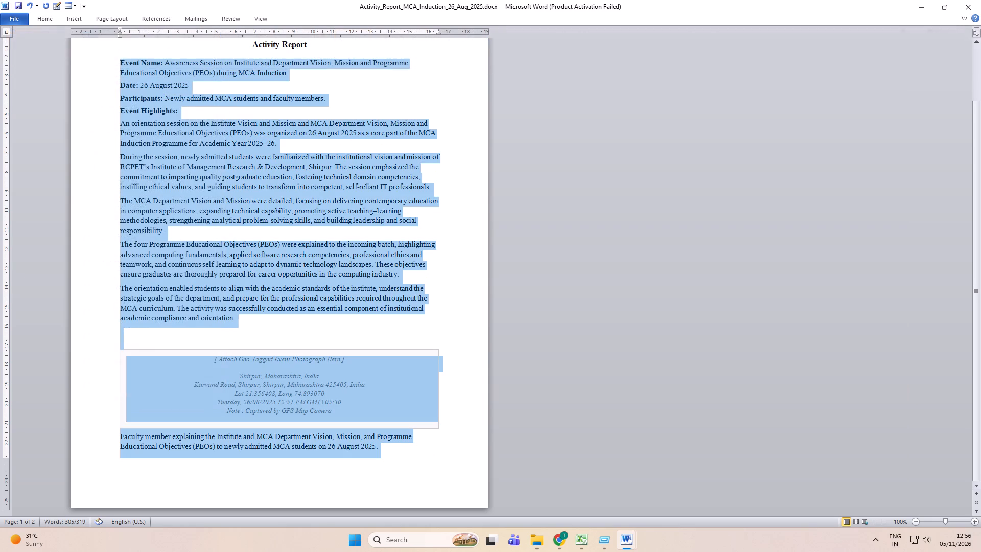
click(41, 16)
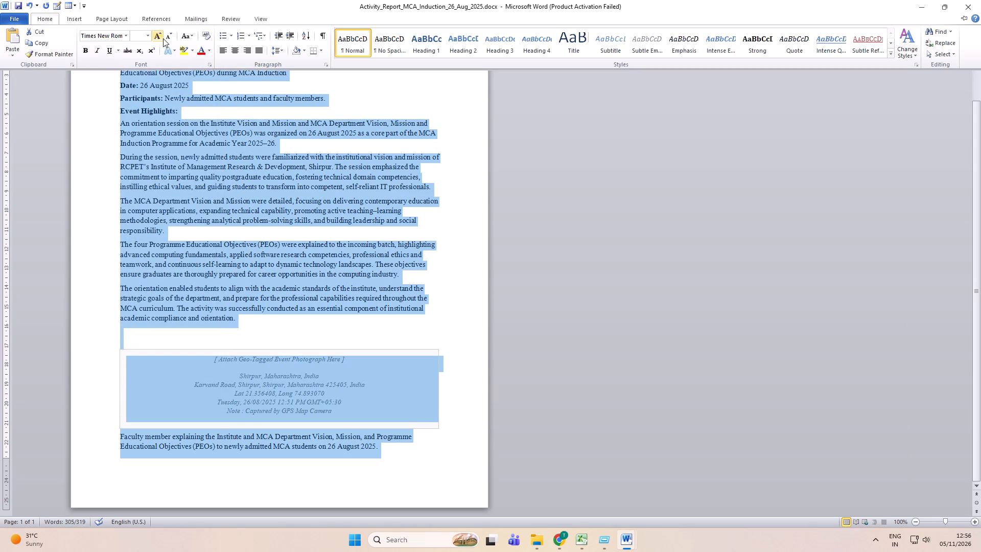
click(148, 38)
click(134, 80)
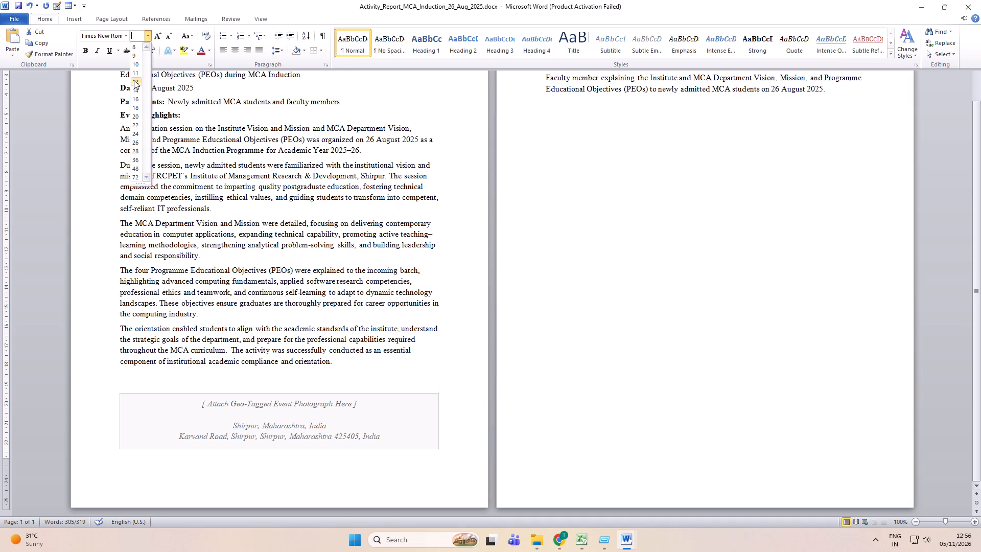
click(482, 203)
scroll(519, 220, up, 7)
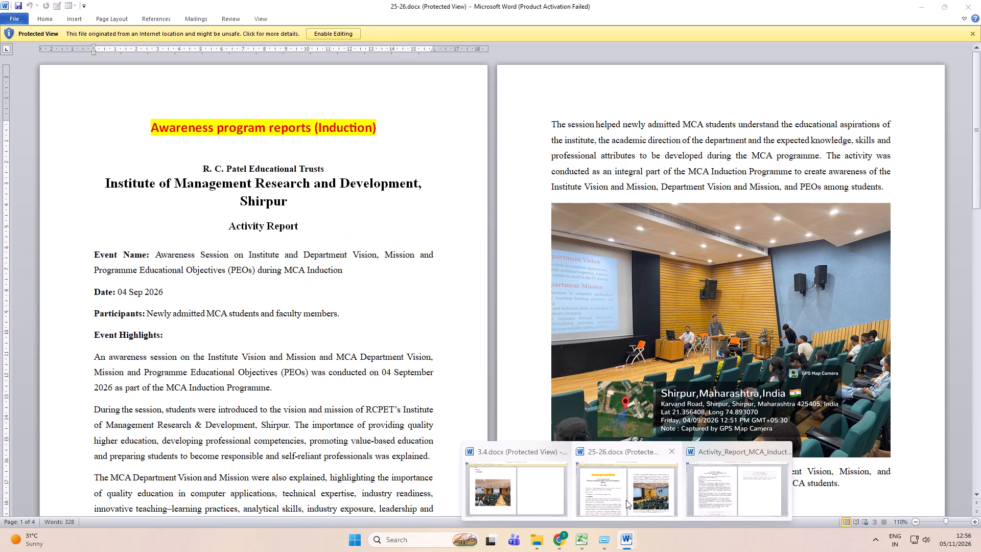
Switch to 25-26.docx, enable editing and check the font formatting of its Participants line.
click(626, 500)
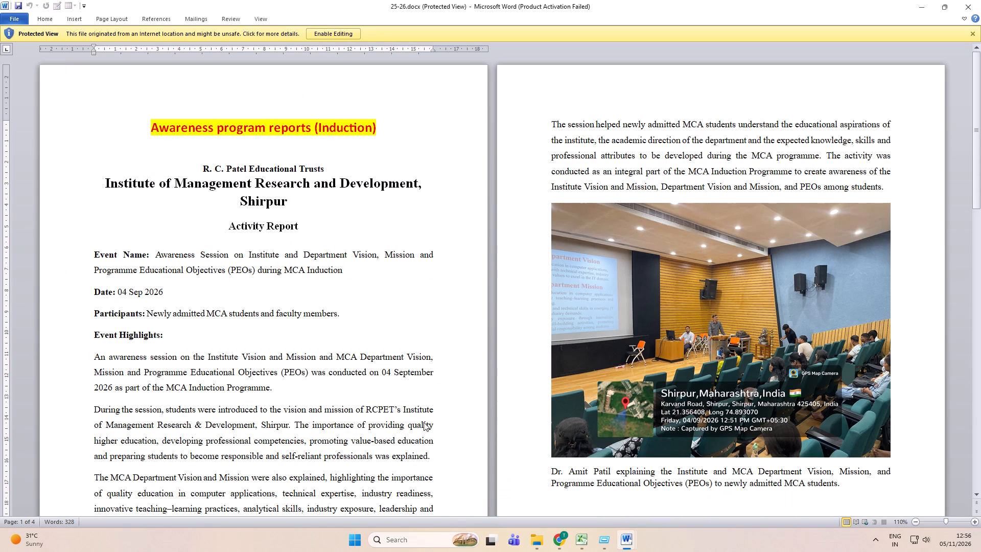
click(375, 406)
click(330, 37)
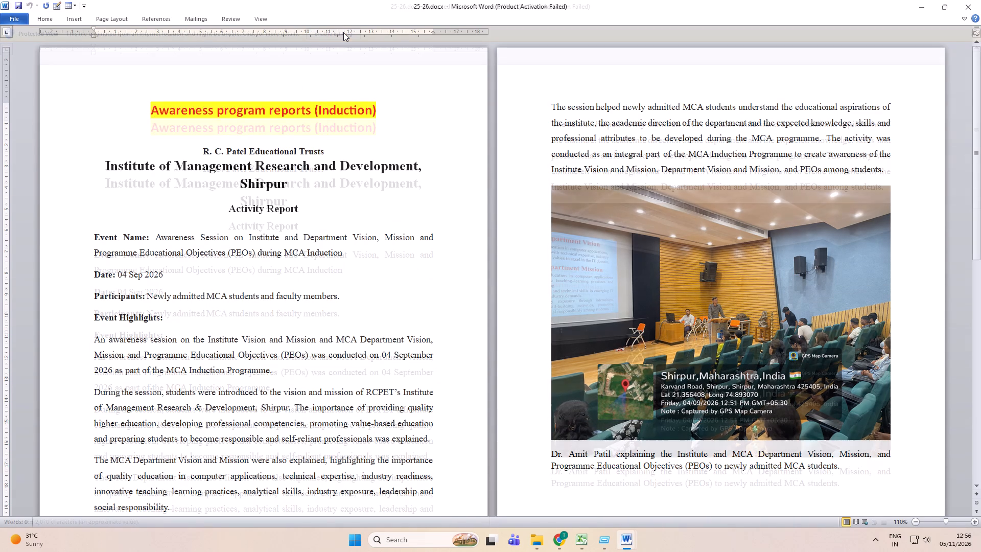
click(236, 320)
click(233, 298)
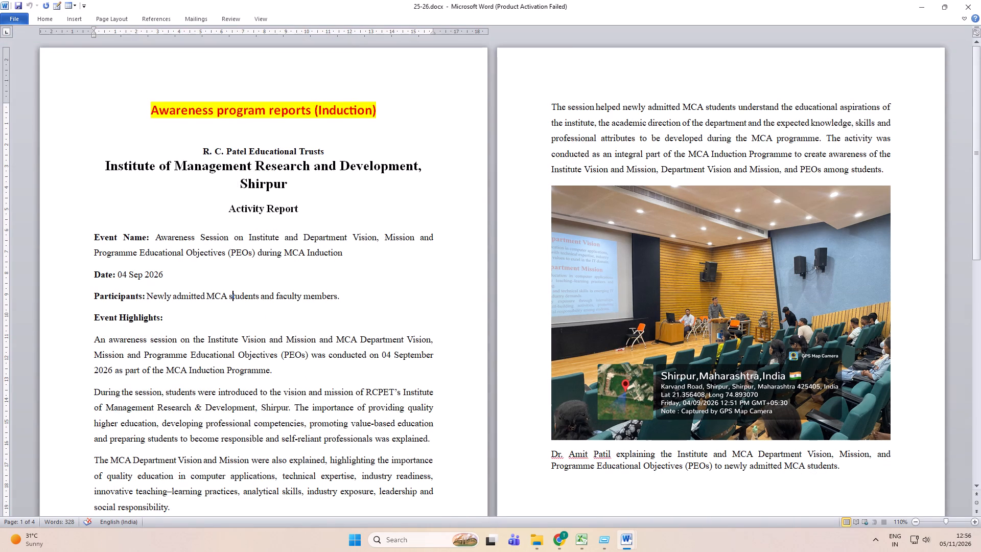
click(42, 16)
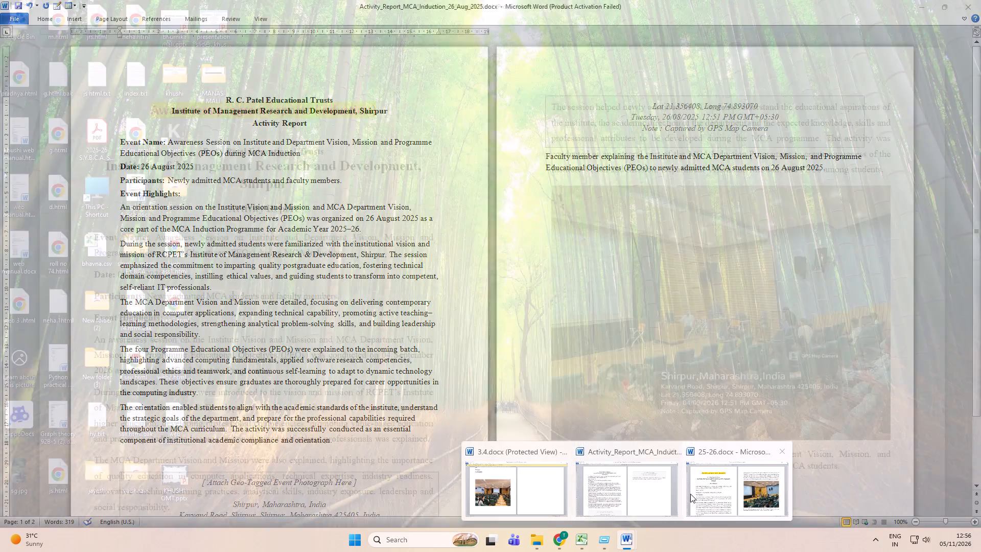
Compare the report layout in 25-26.docx with the layout of the 26 August 2025 activity report.
click(713, 493)
scroll(418, 373, down, 5)
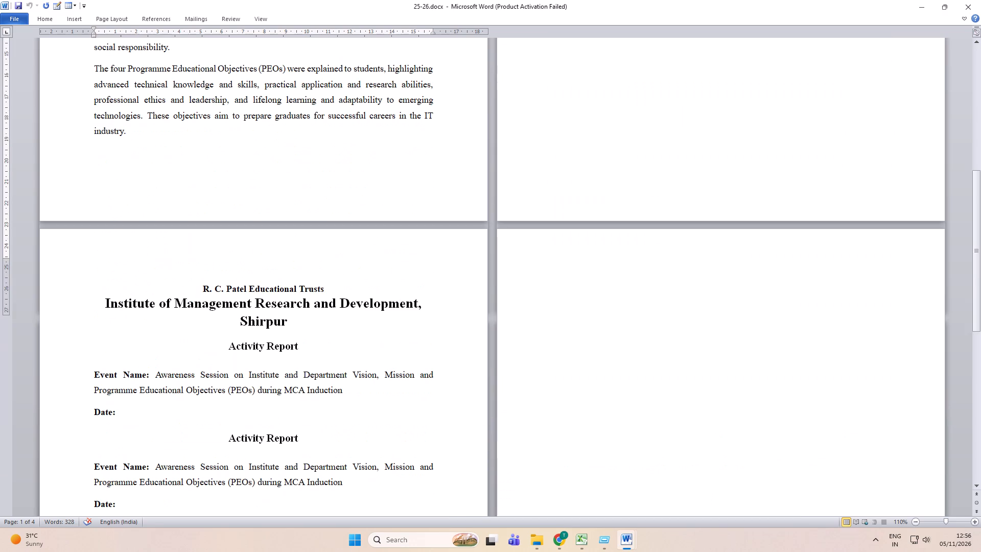
scroll(418, 373, up, 1)
scroll(418, 373, down, 2)
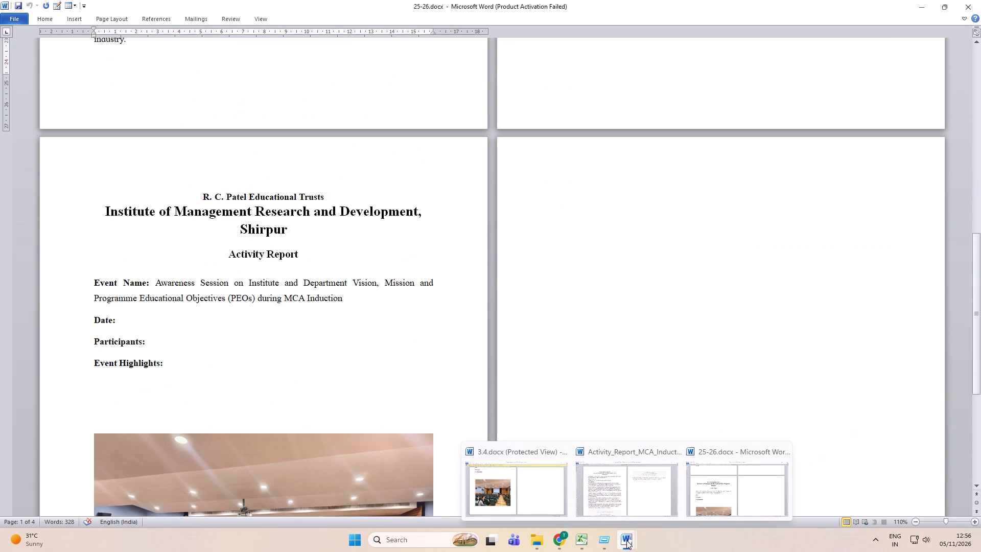
click(618, 496)
scroll(560, 376, down, 5)
scroll(560, 376, up, 1)
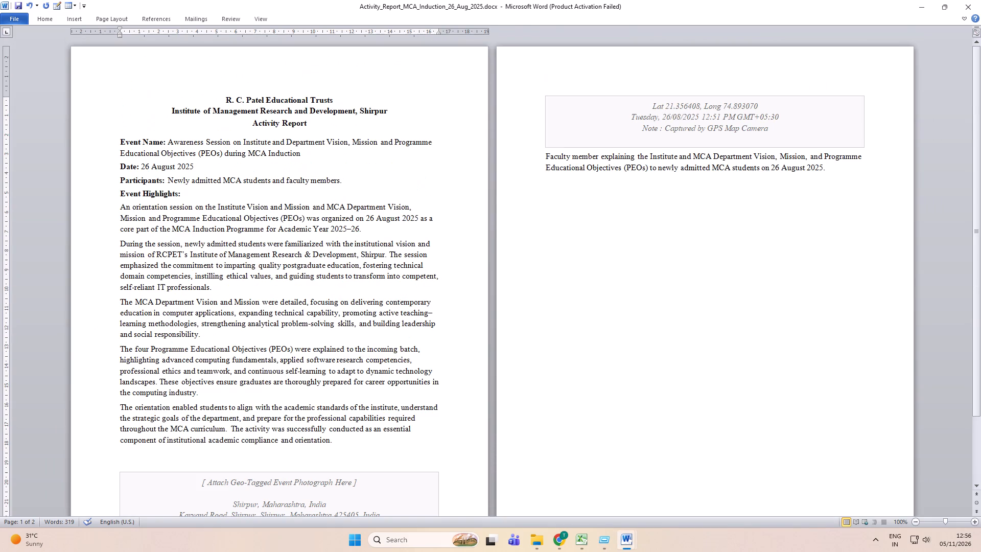
scroll(560, 376, up, 3)
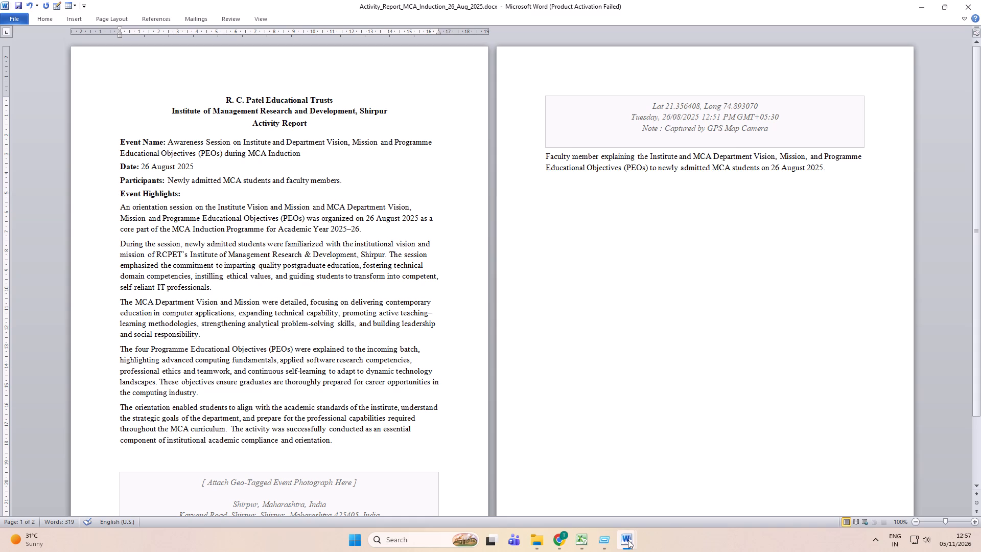
In 25-26.docx, examine the completed 04 Sep 2026 report's layout and the blank report template with its auditorium photo.
click(707, 490)
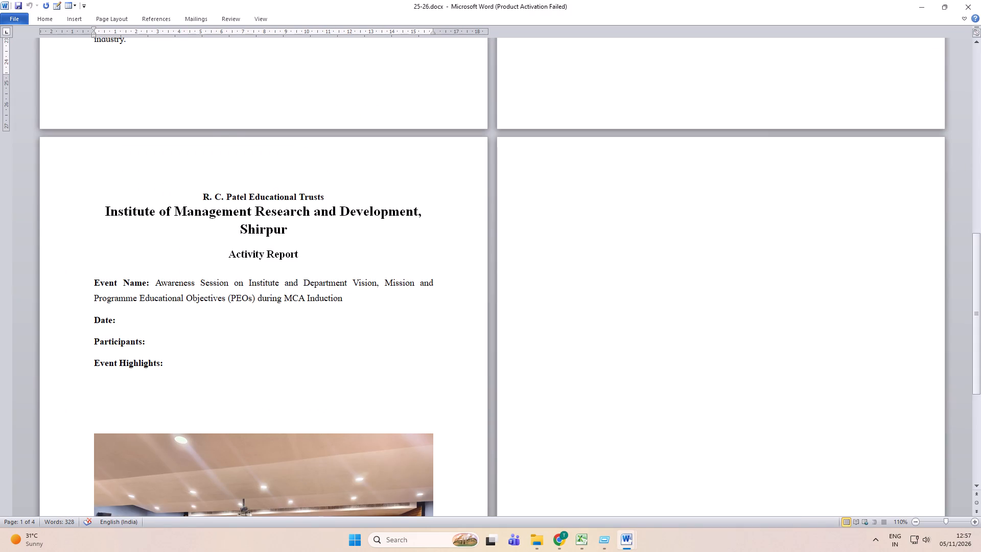
scroll(302, 306, up, 3)
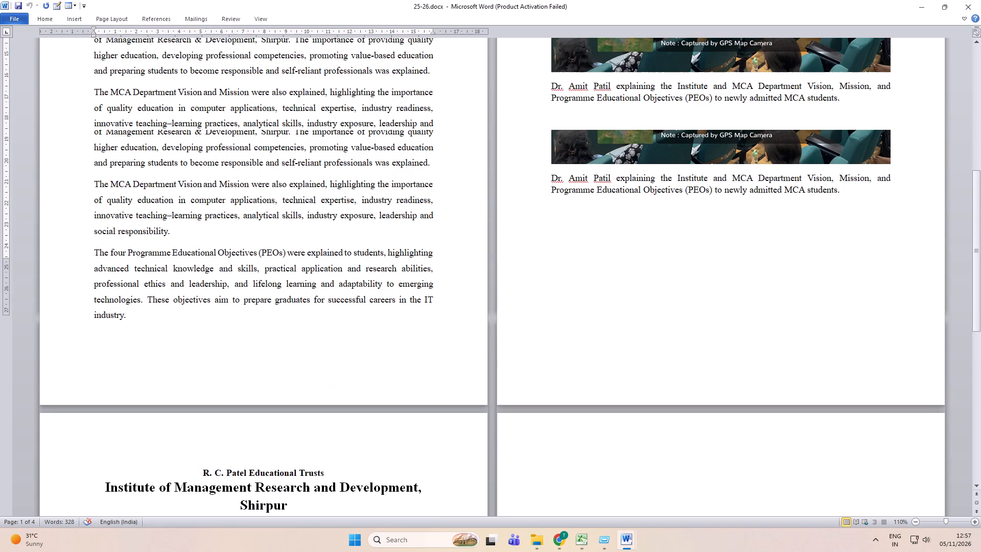
scroll(302, 306, up, 4)
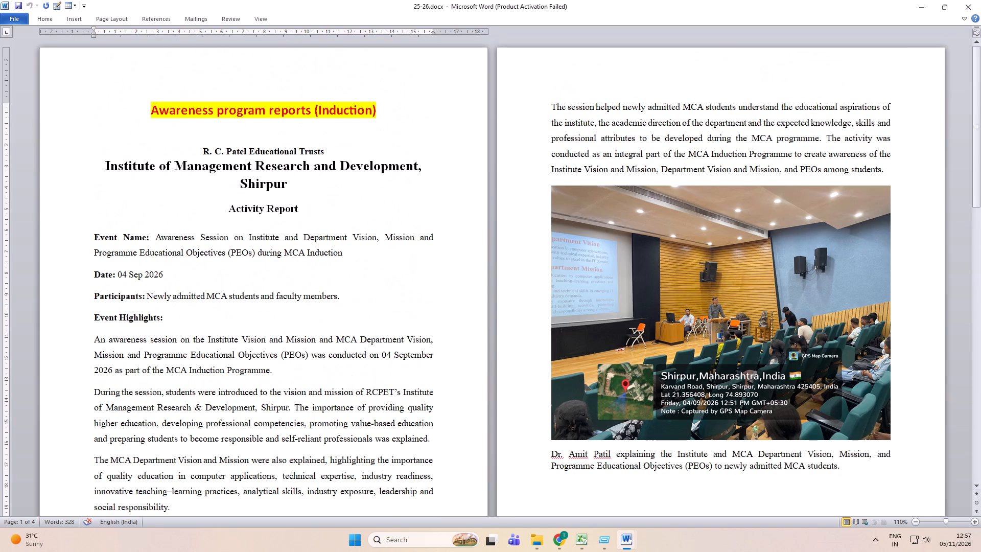
scroll(302, 306, down, 4)
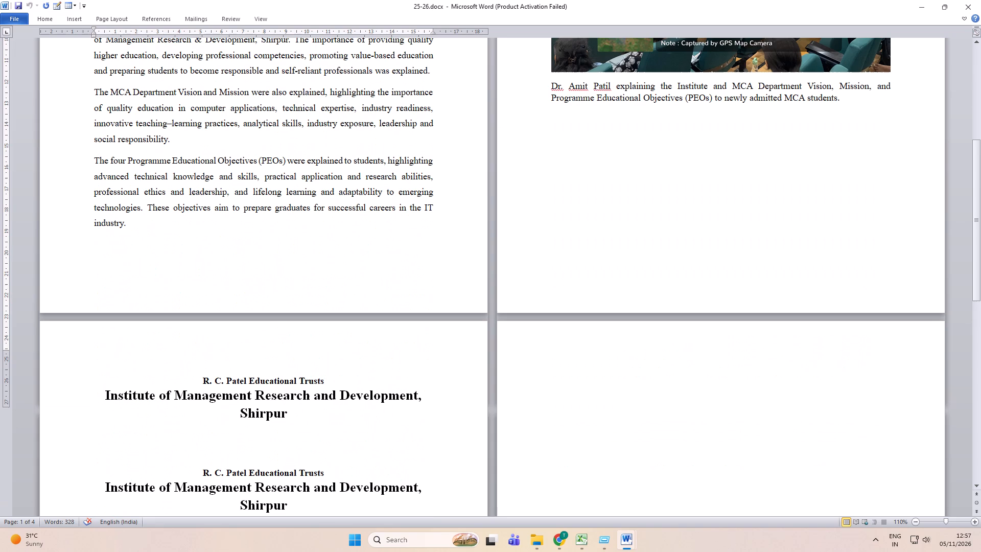
scroll(302, 306, down, 4)
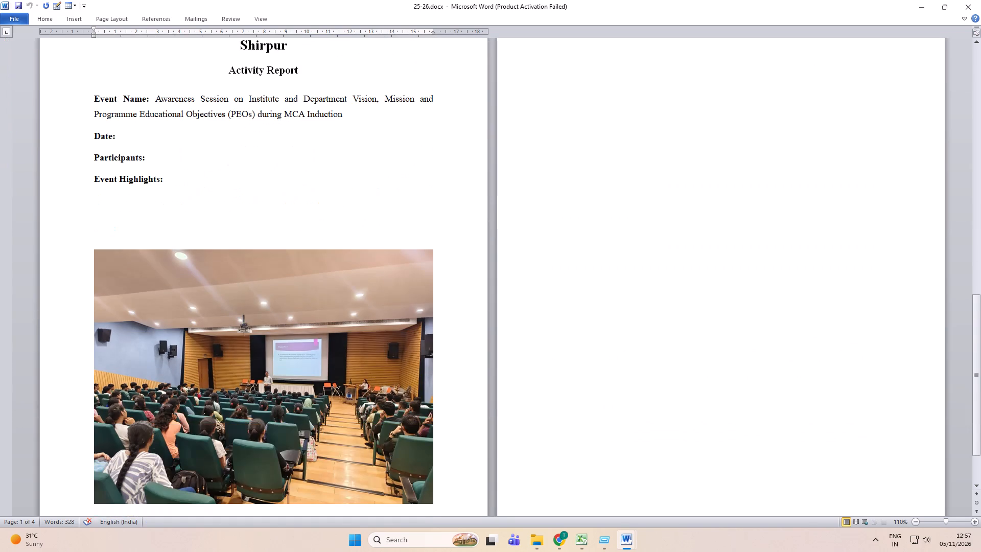
scroll(302, 306, up, 2)
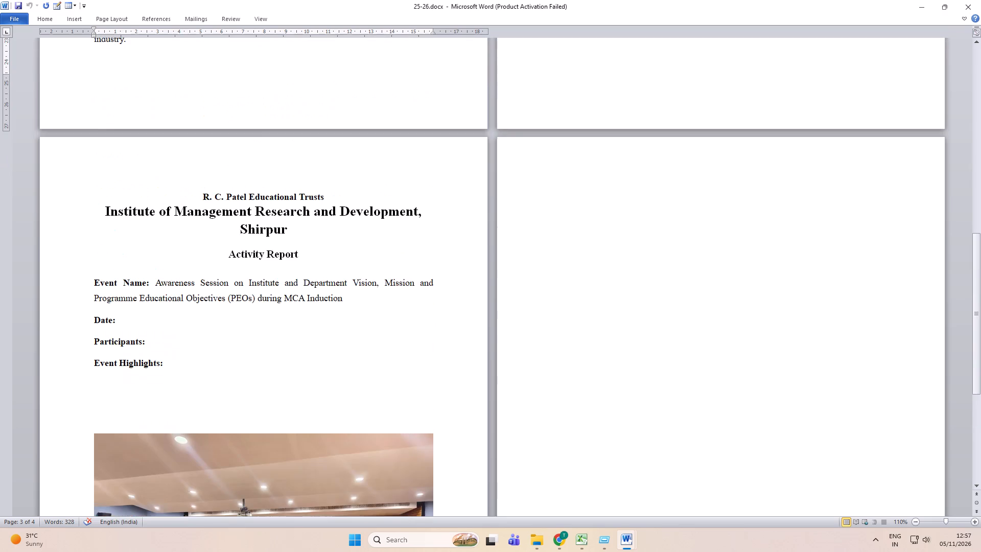
scroll(302, 306, up, 10)
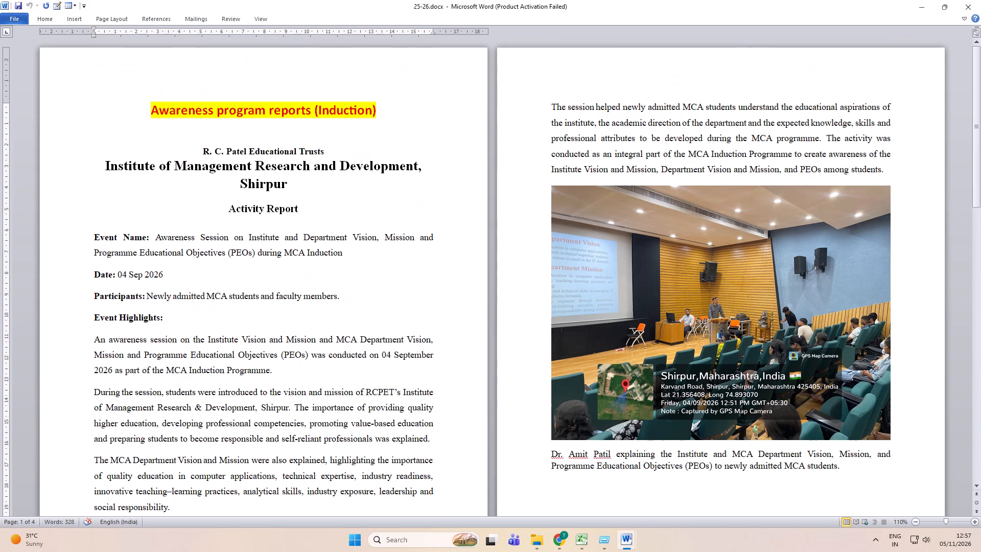
scroll(299, 311, down, 2)
scroll(299, 311, up, 2)
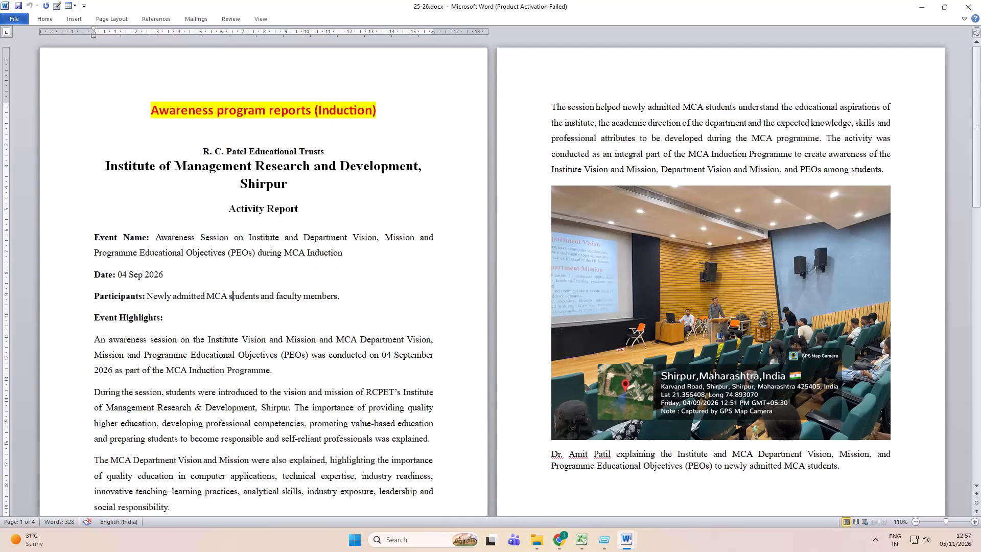
scroll(299, 311, down, 10)
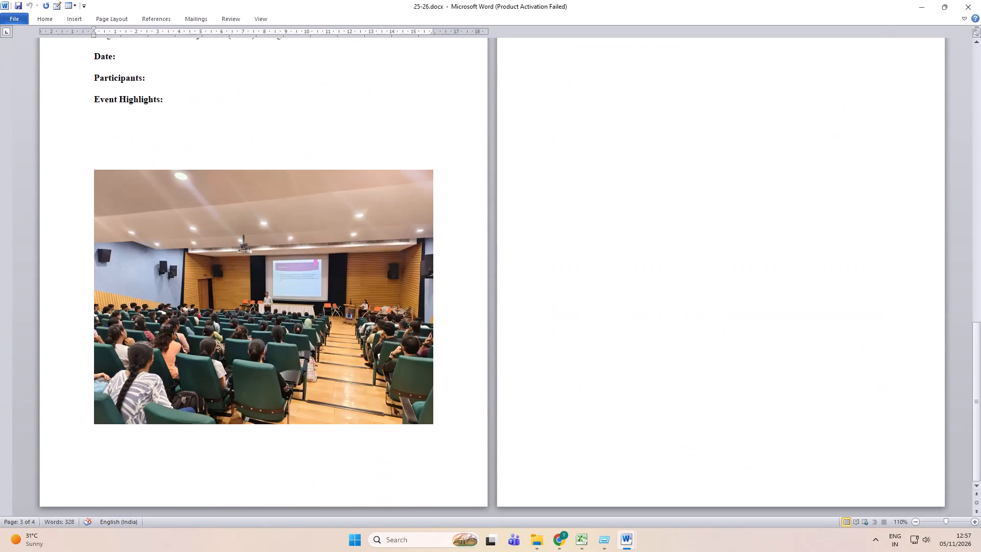
click(299, 312)
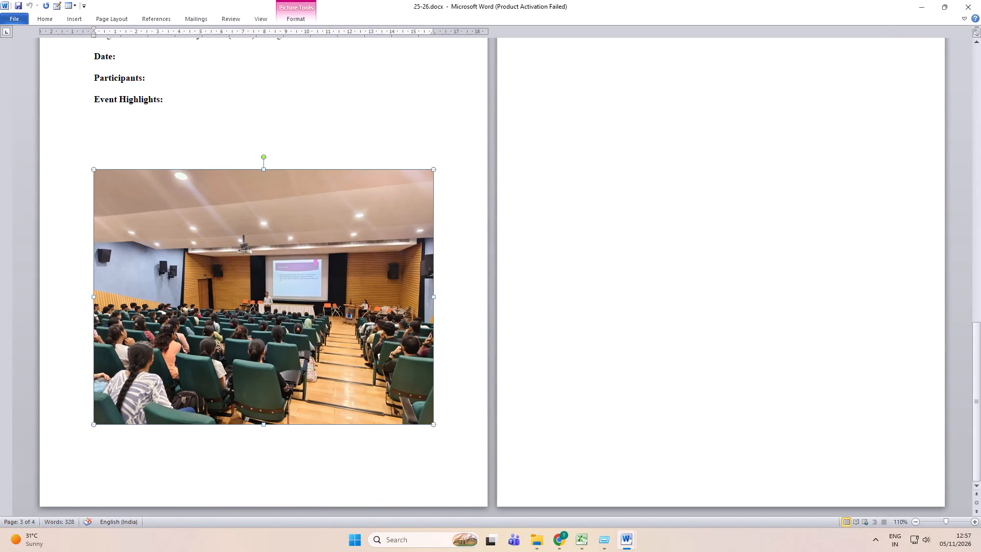
scroll(299, 312, up, 2)
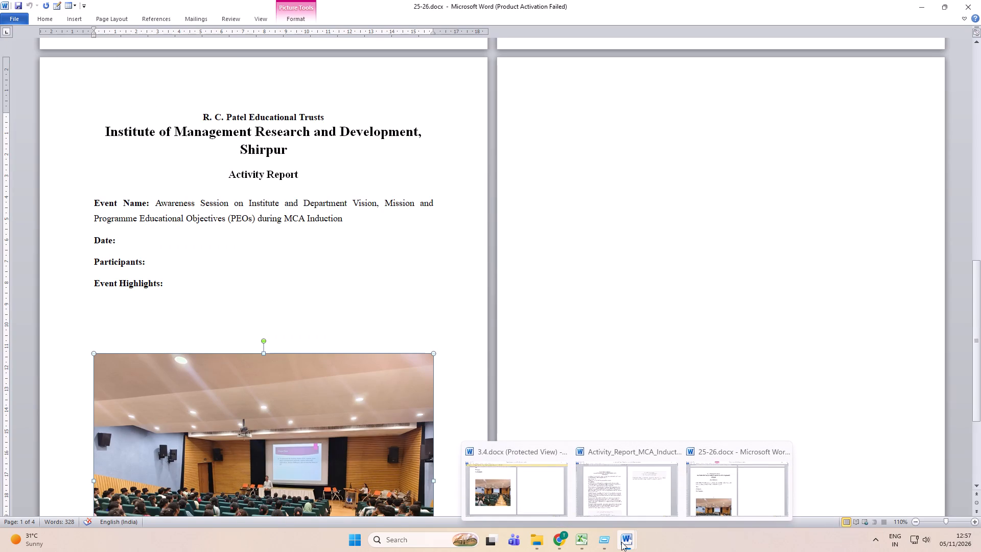
Switch to the 26 August 2025 activity report and set the whole document's line spacing to 1.5.
click(641, 509)
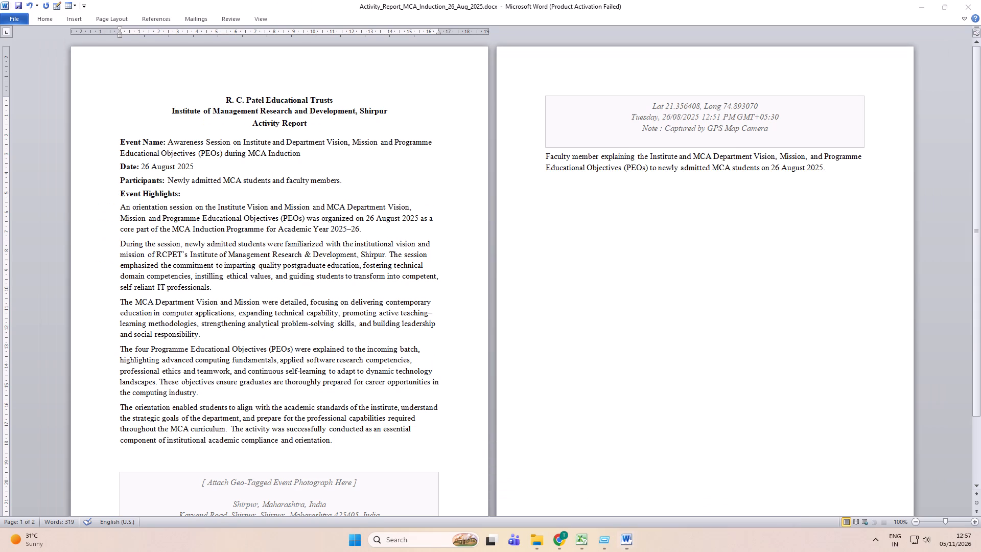
scroll(428, 219, up, 5)
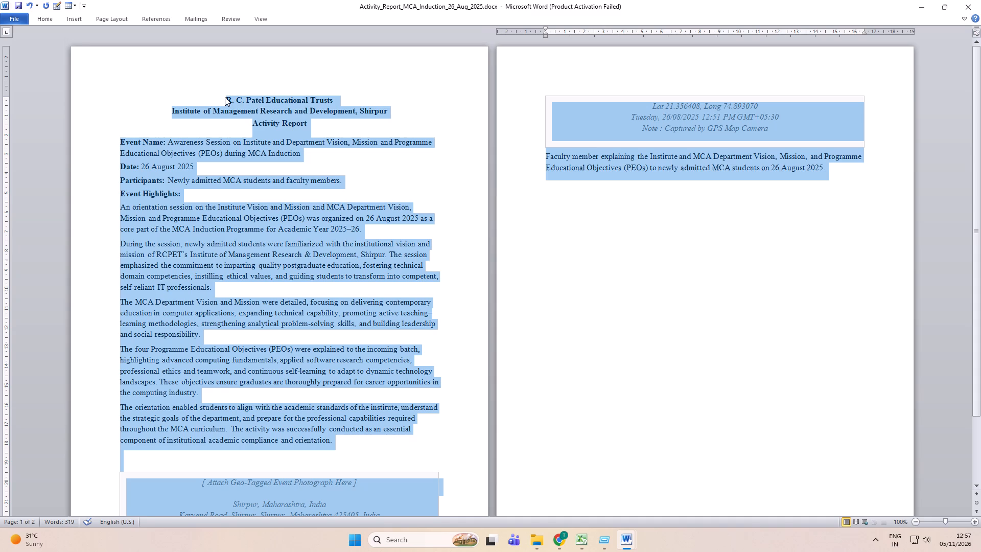
key(ctrl+a)
click(37, 14)
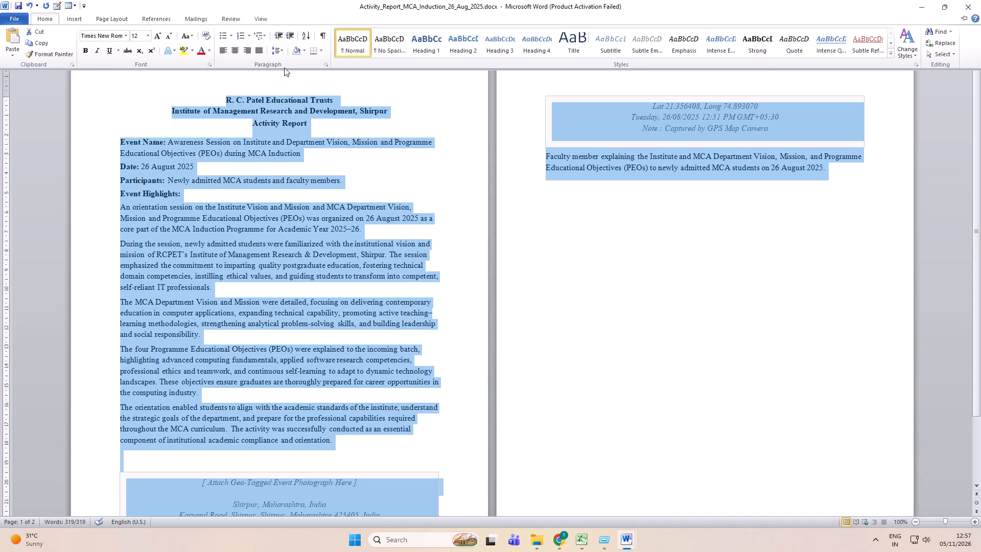
click(282, 50)
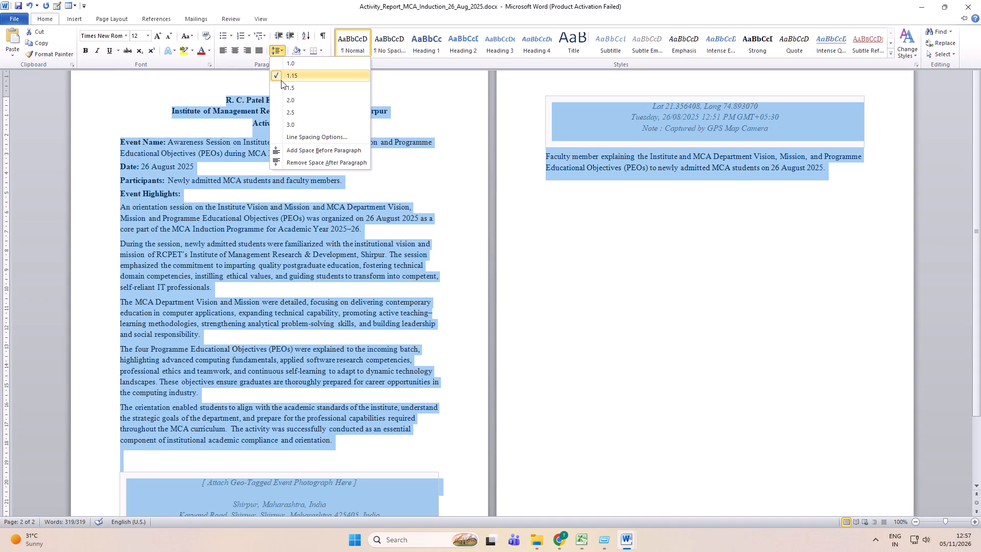
click(281, 82)
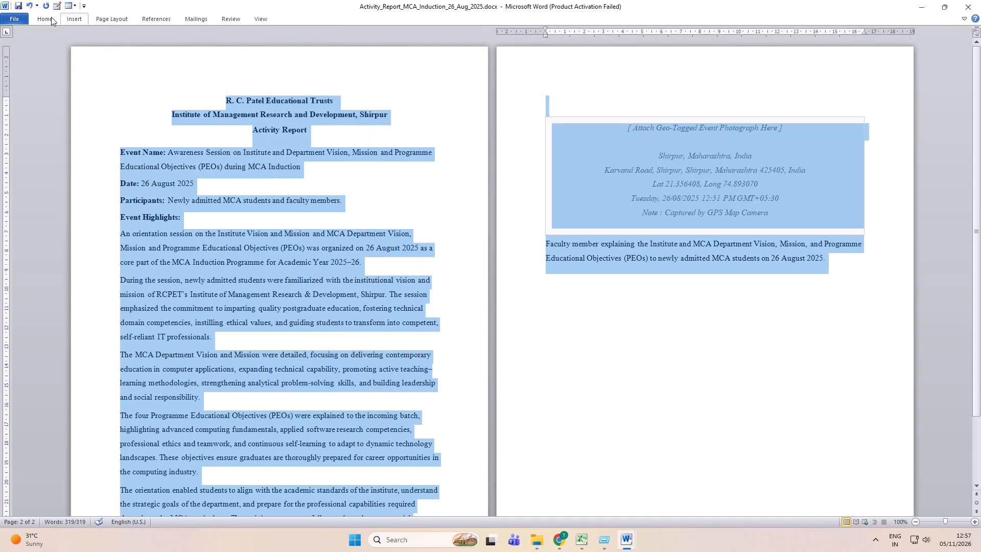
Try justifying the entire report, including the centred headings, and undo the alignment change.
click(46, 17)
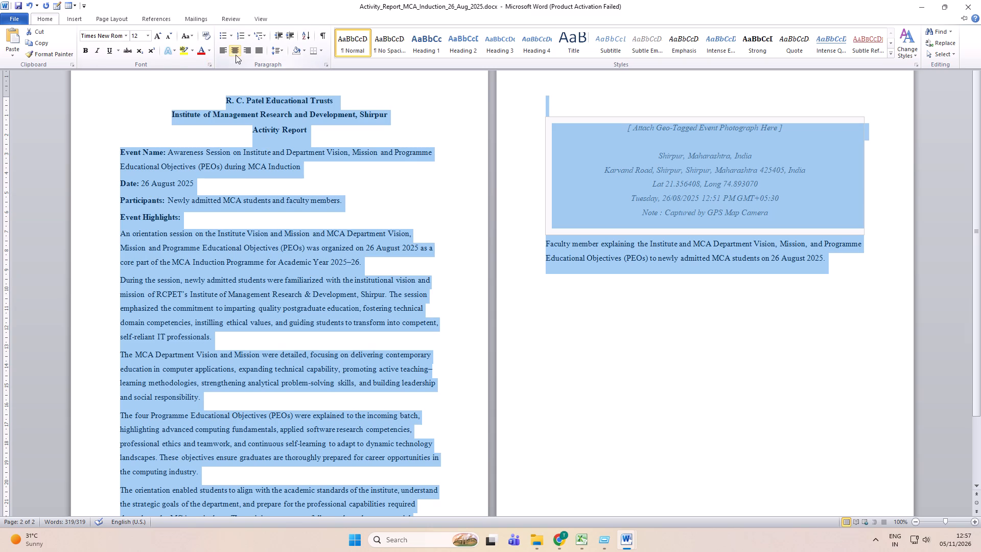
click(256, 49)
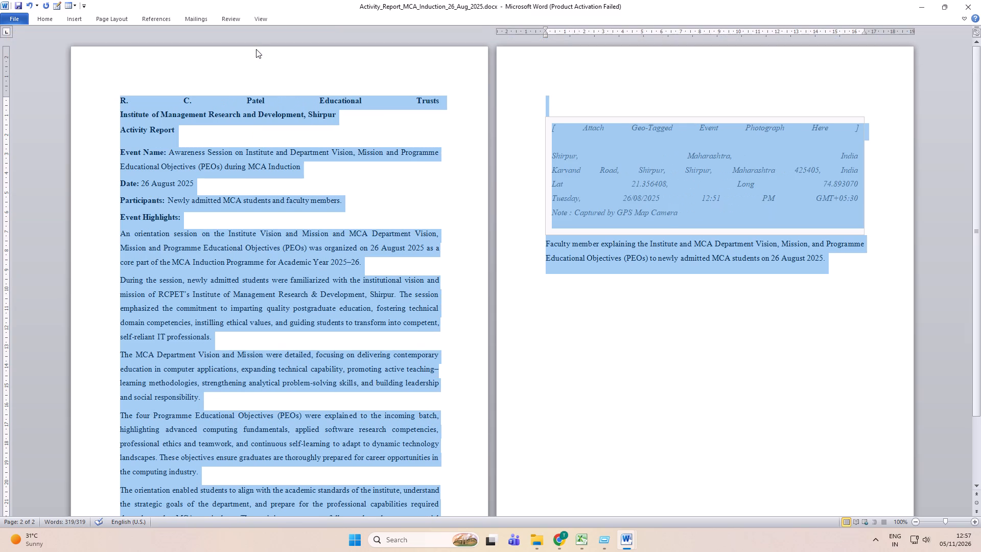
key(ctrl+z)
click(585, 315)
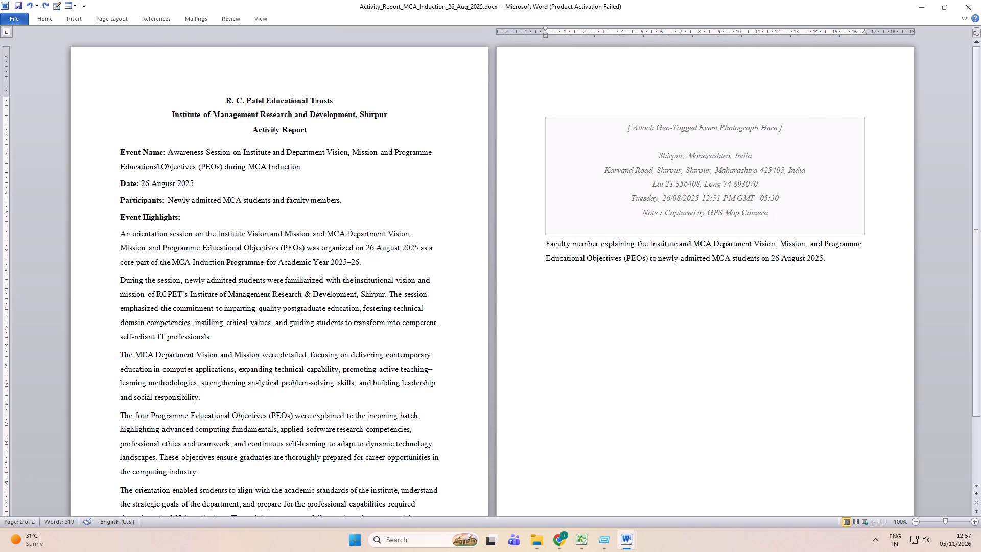
Justify everything from the "Event Highlights" heading through the photo caption at the report's end.
drag(119, 219, 606, 522)
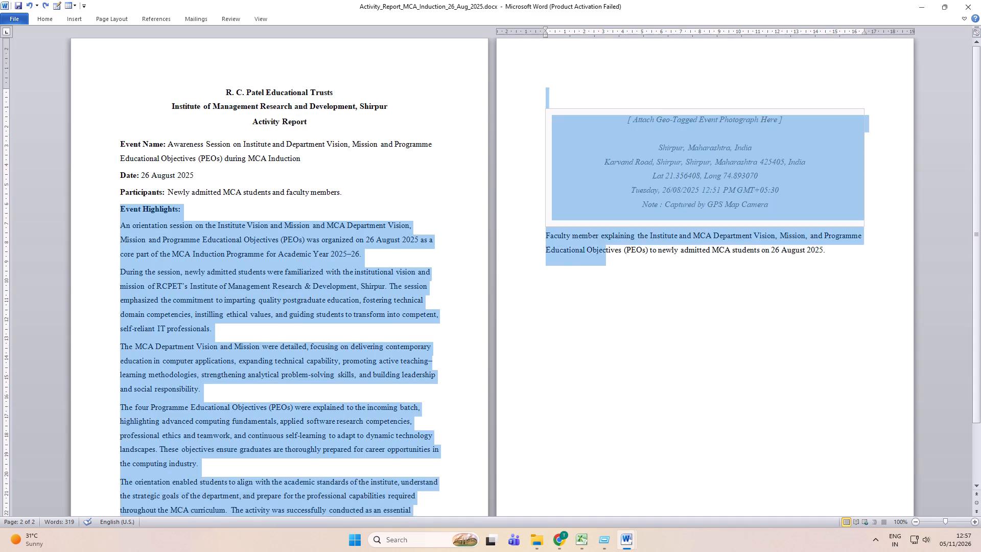
drag(606, 522, 931, 551)
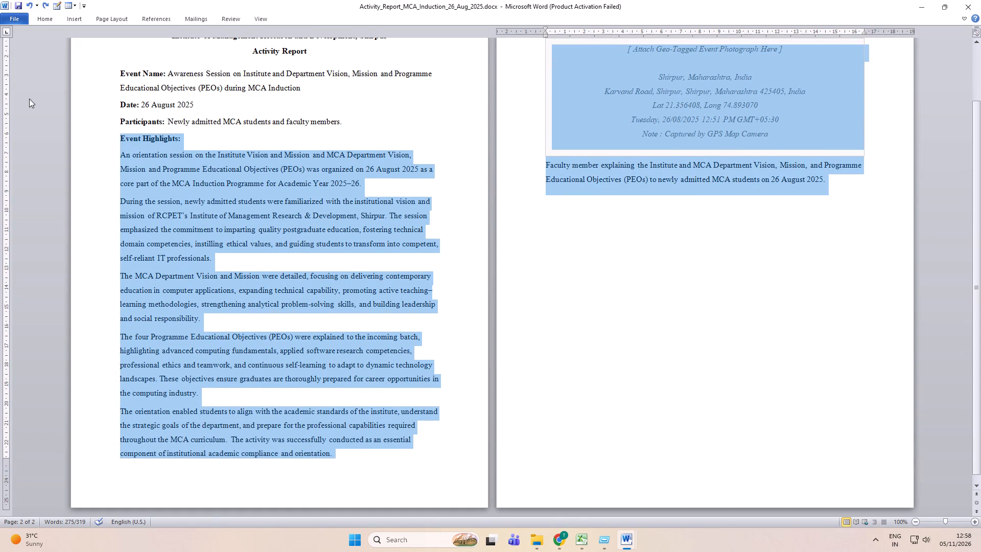
click(43, 16)
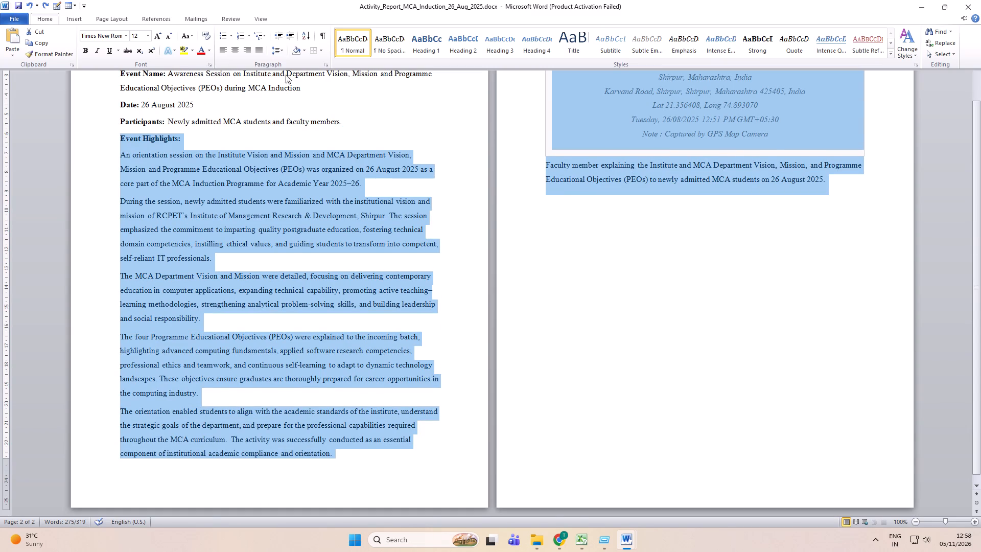
click(264, 52)
click(858, 368)
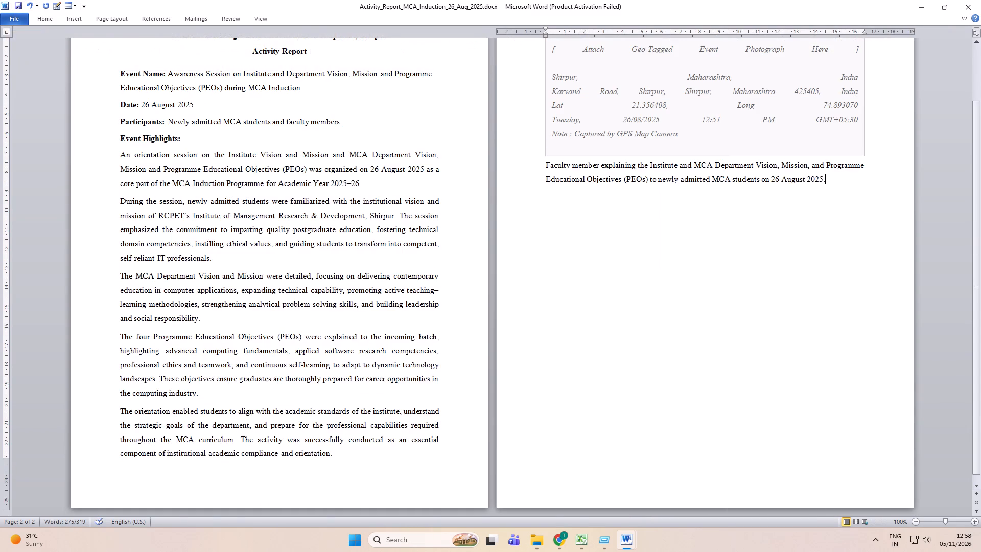
Review the justified report's layout, and compare it with the completed and blank reports in 3.4.docx.
scroll(760, 356, up, 5)
scroll(681, 342, down, 1)
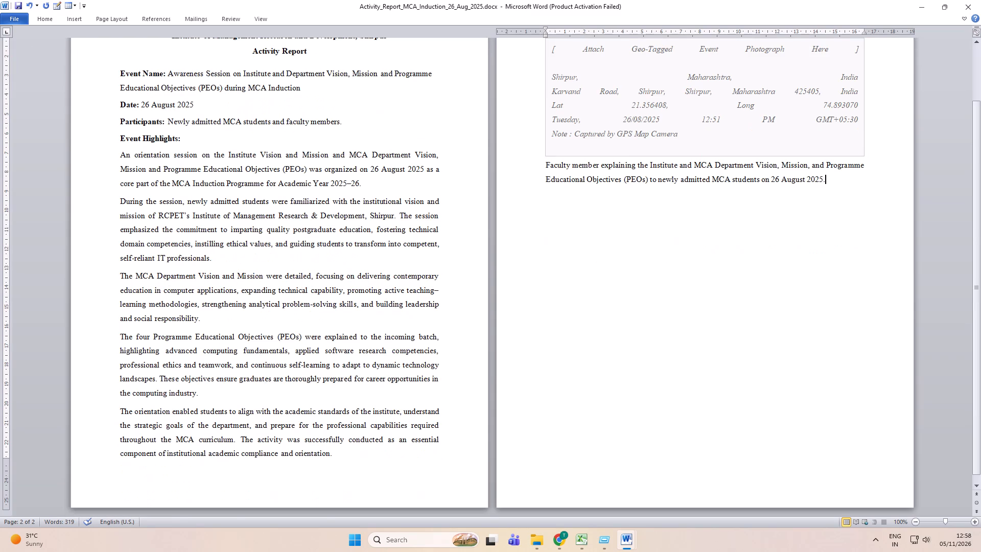
scroll(681, 342, up, 2)
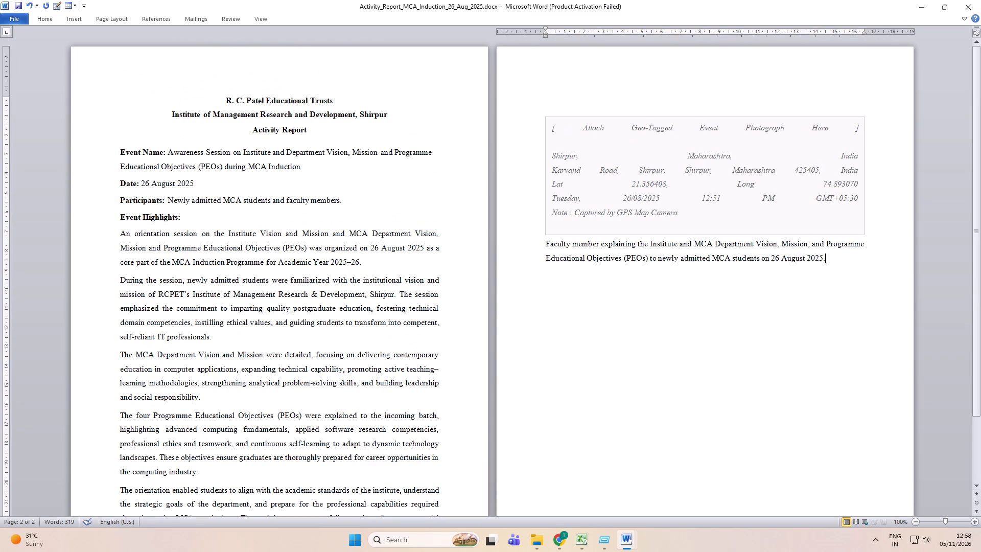
scroll(678, 342, down, 1)
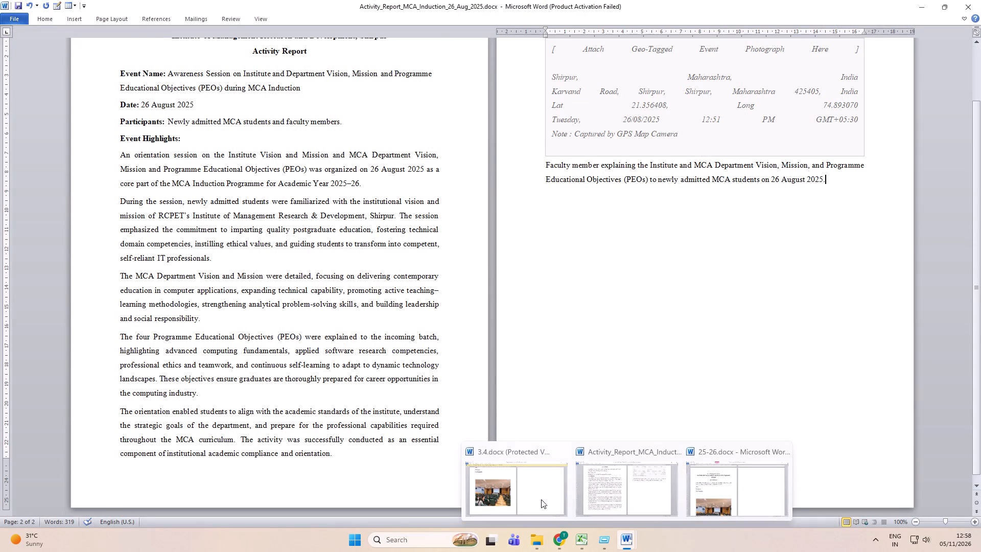
click(484, 481)
scroll(406, 352, up, 10)
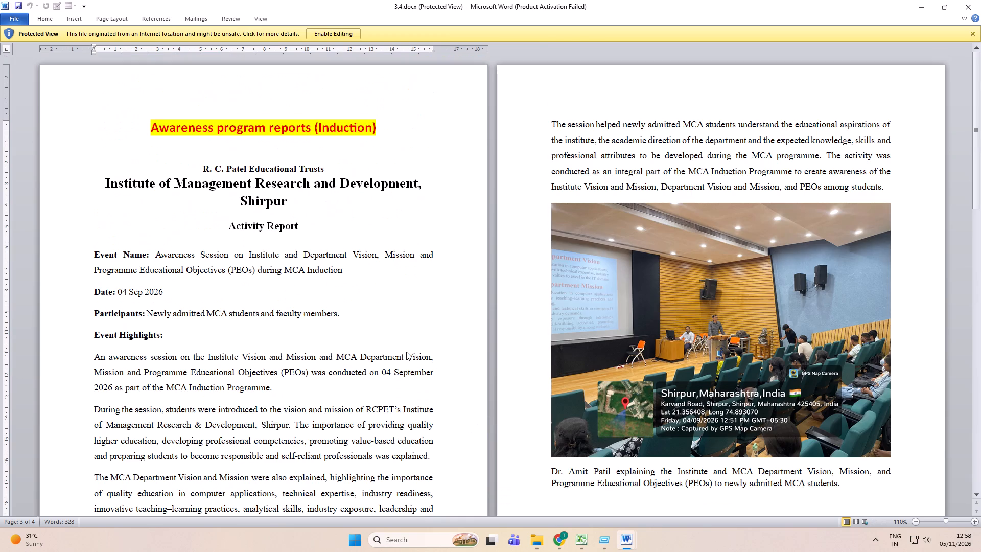
scroll(406, 352, down, 8)
click(367, 356)
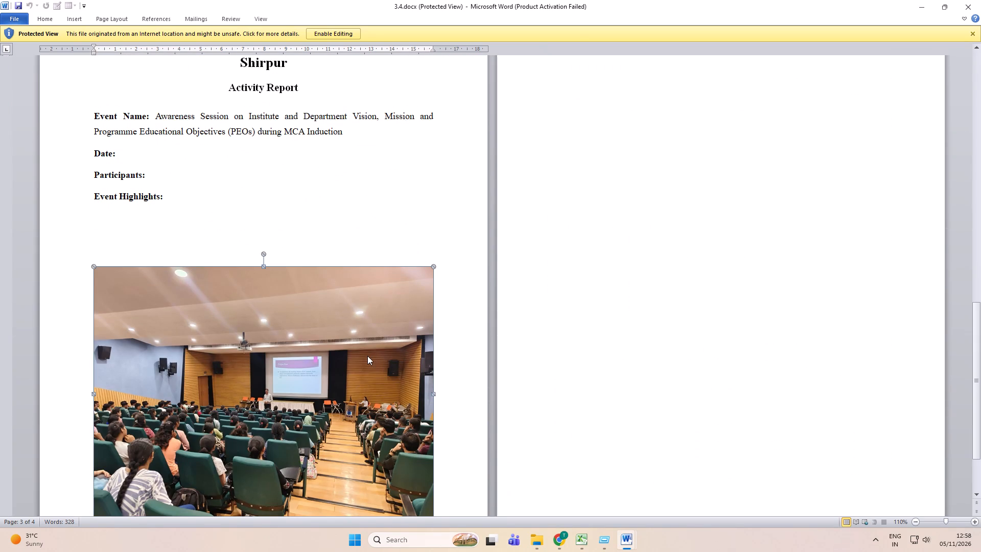
scroll(367, 356, up, 2)
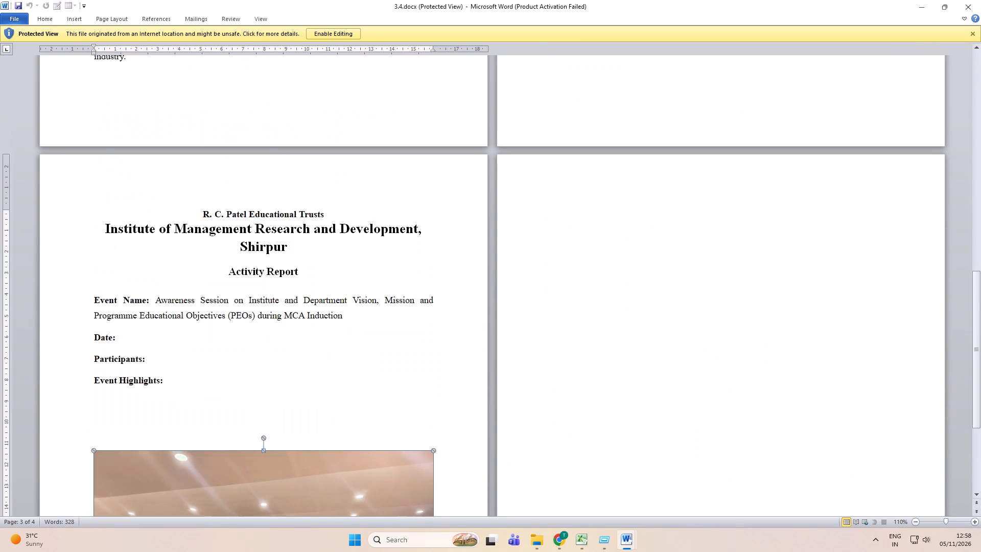
scroll(367, 356, up, 9)
scroll(367, 355, down, 4)
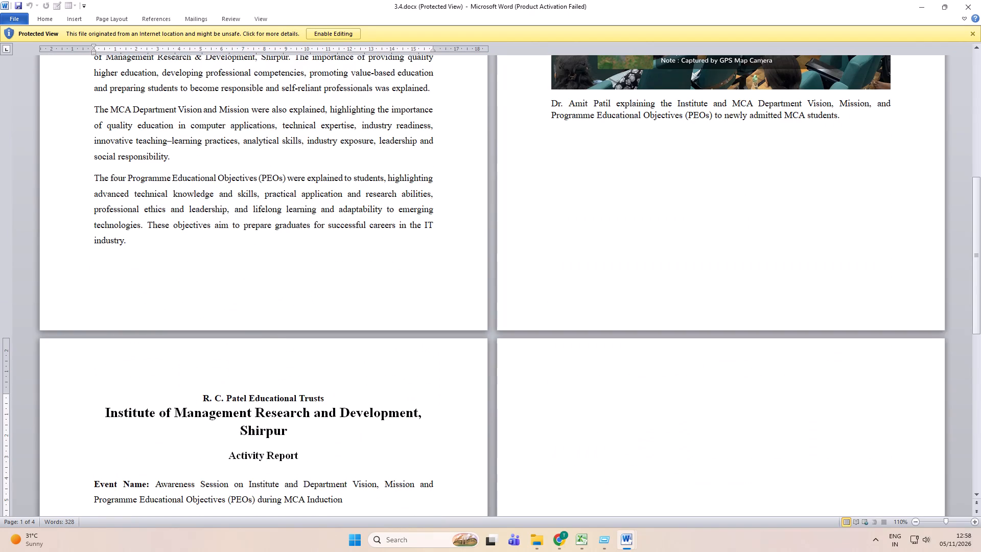
scroll(605, 452, down, 2)
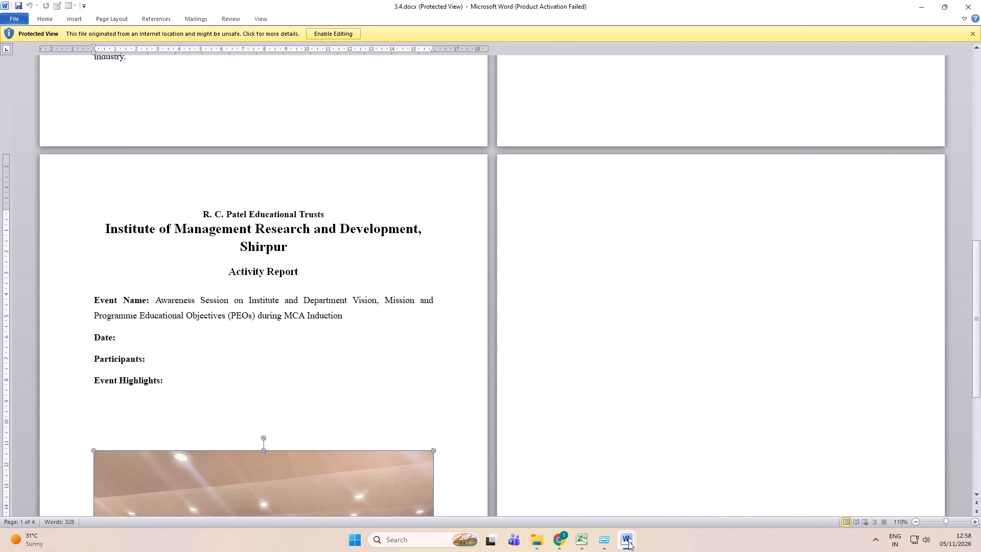
Switch to the 26 August 2025 activity report and delete the geo-tagged photograph placeholder box above the caption.
click(587, 481)
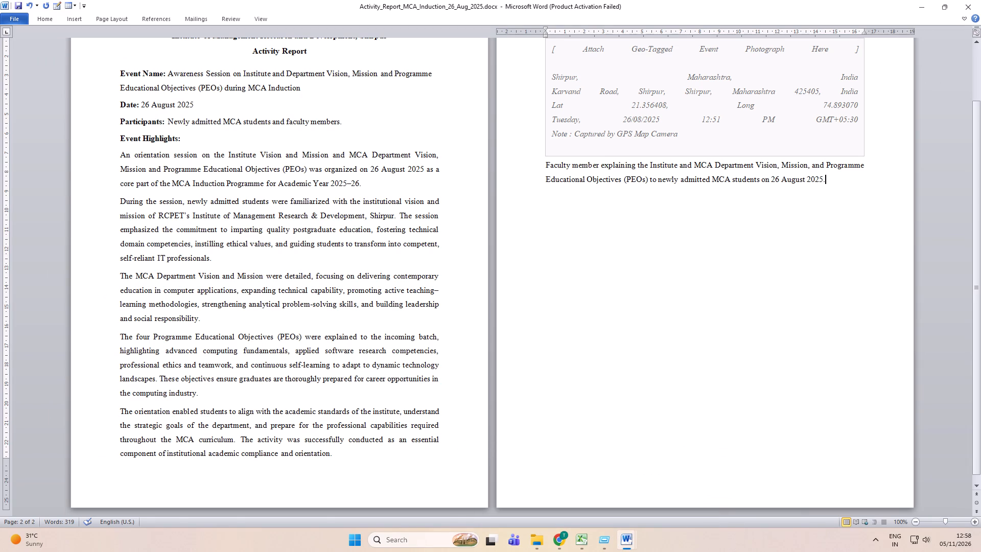
scroll(323, 330, up, 3)
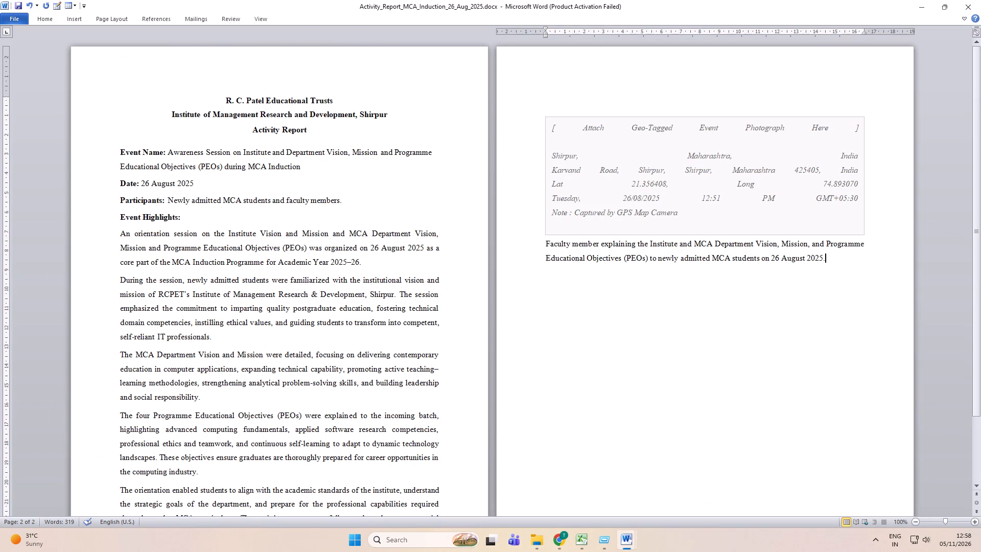
scroll(287, 141, down, 2)
scroll(287, 147, up, 3)
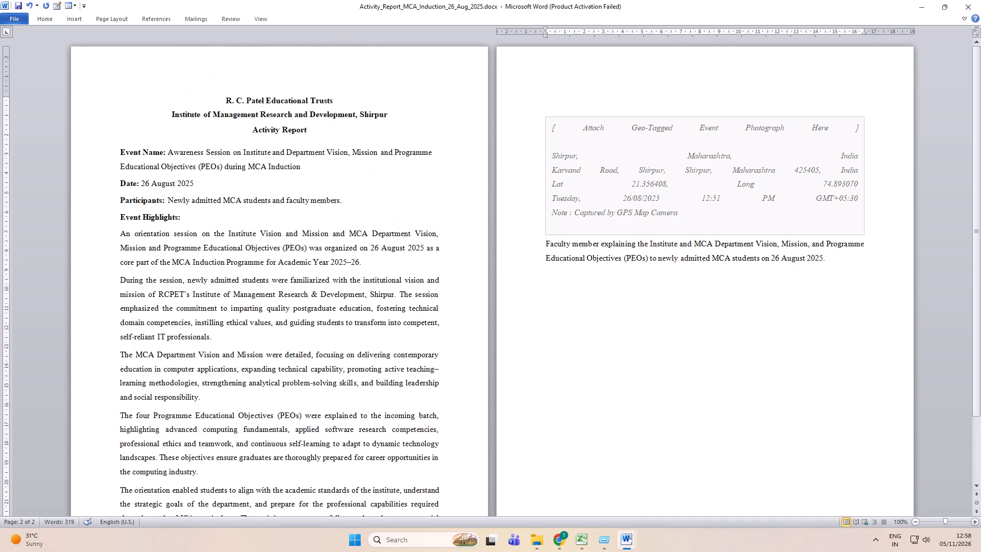
scroll(469, 124, down, 2)
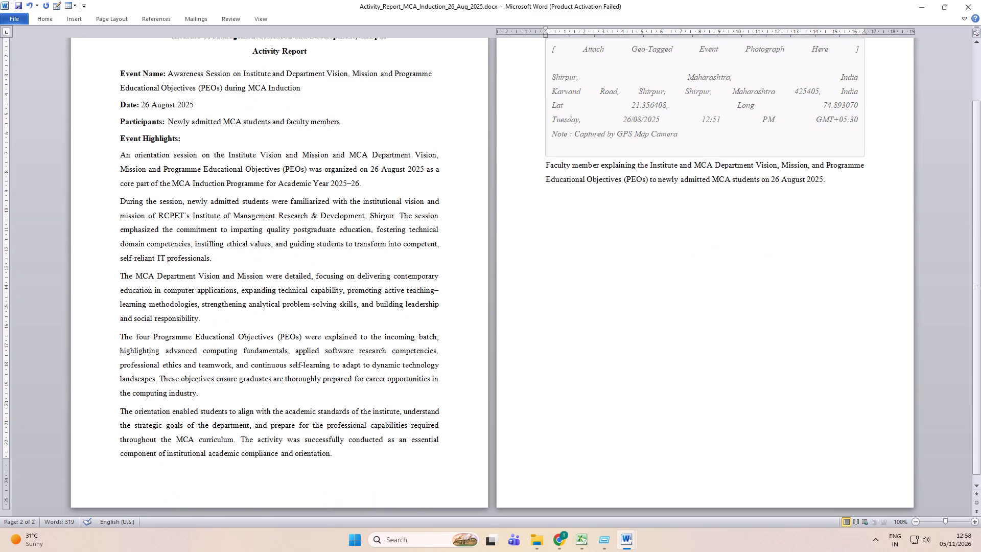
scroll(579, 190, up, 2)
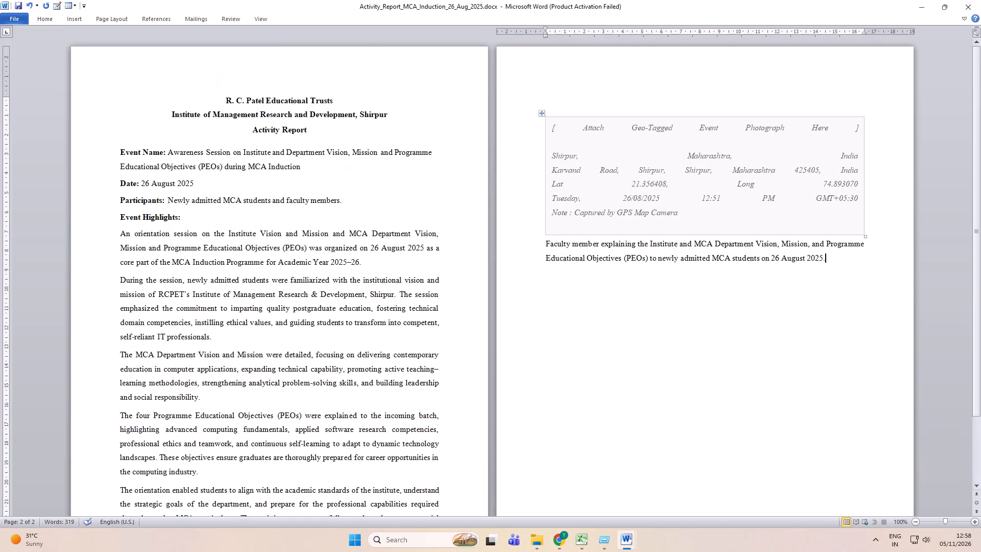
click(542, 119)
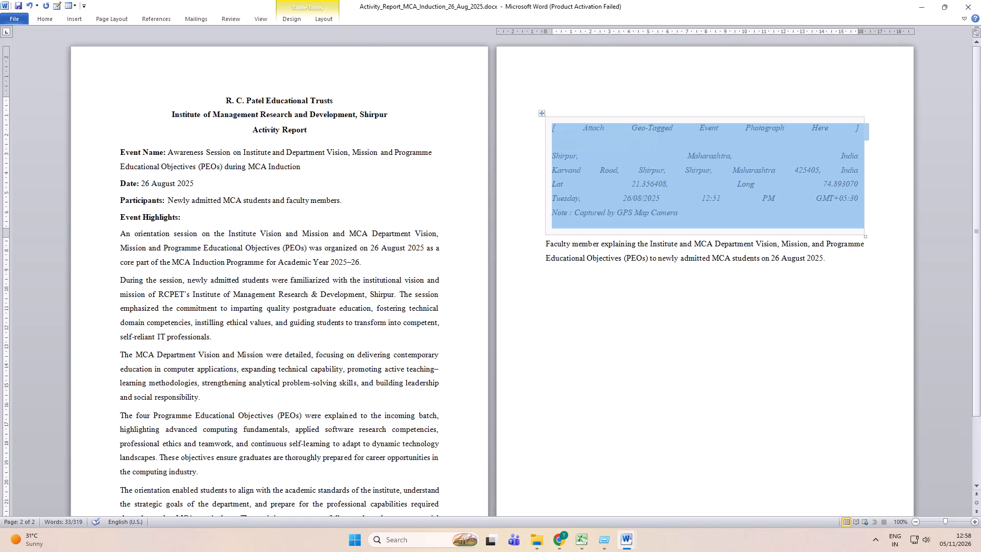
key(BackSpace)
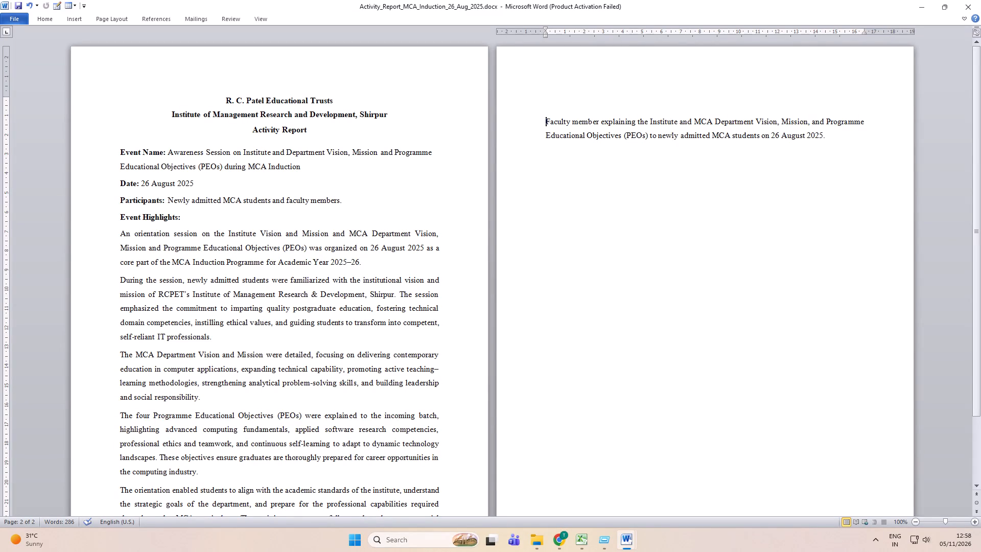
Copy the entire report, from the "R. C. Patel Educational Trusts" heading through the photo caption.
drag(121, 237, 392, 526)
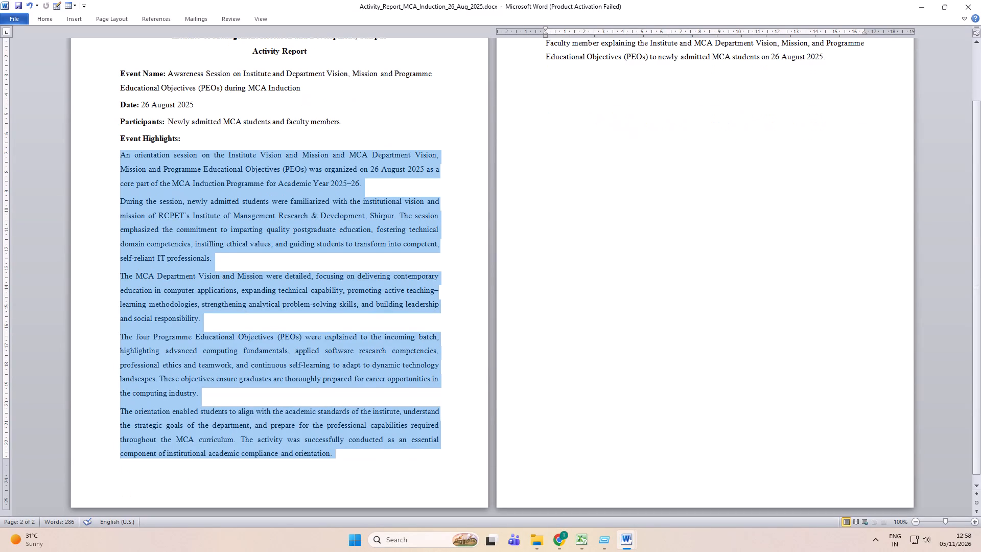
drag(392, 526, 524, 454)
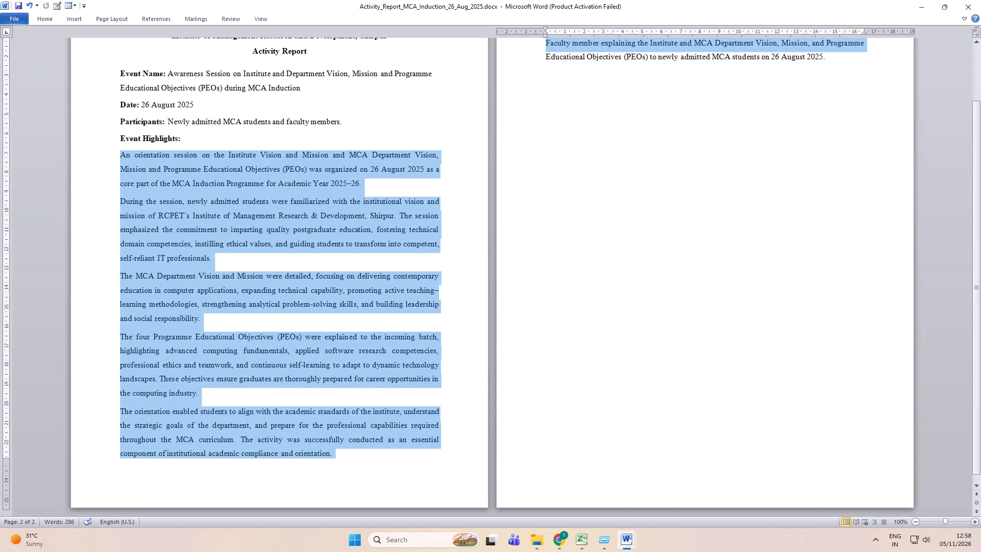
drag(524, 454, 603, 450)
click(548, 263)
scroll(548, 263, up, 2)
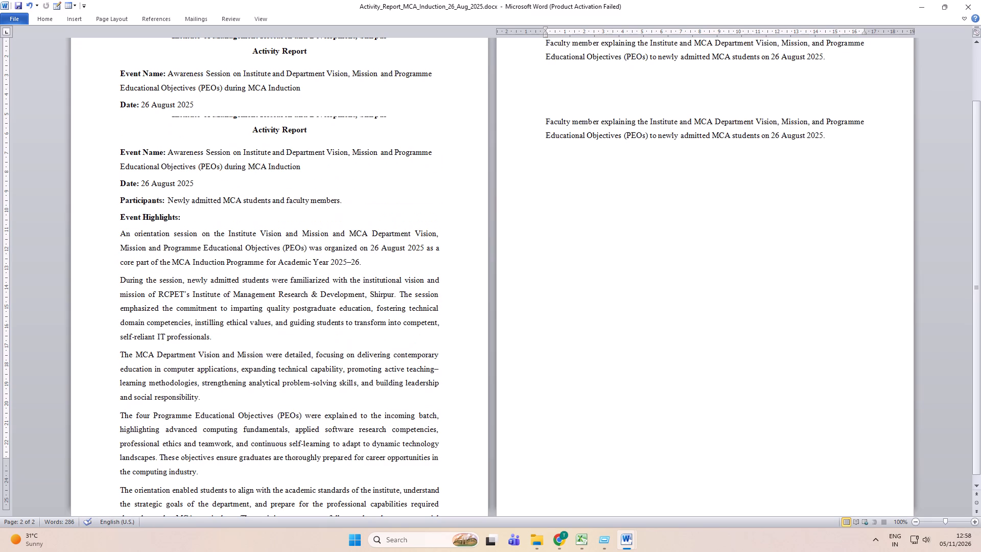
scroll(548, 263, up, 2)
drag(224, 99, 413, 446)
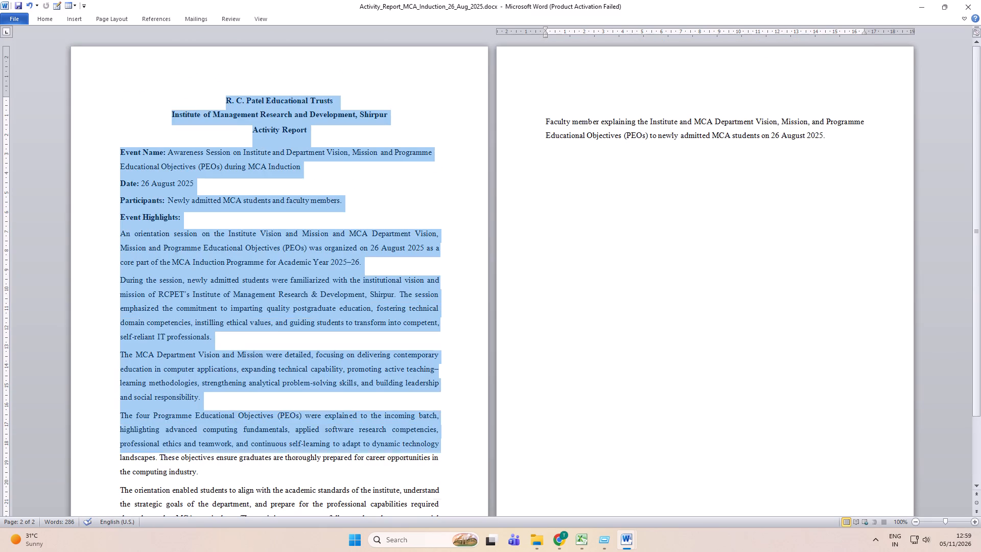
drag(413, 446, 968, 435)
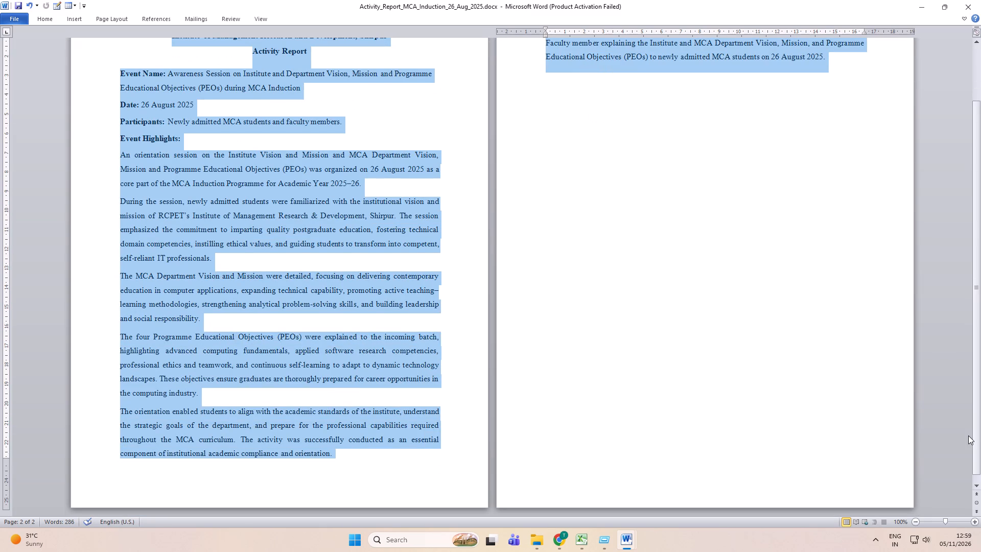
key(ctrl+c)
Switch to 3.4.docx, enable editing, and replace the blank second report's headings and empty fields with the copied report.
click(529, 483)
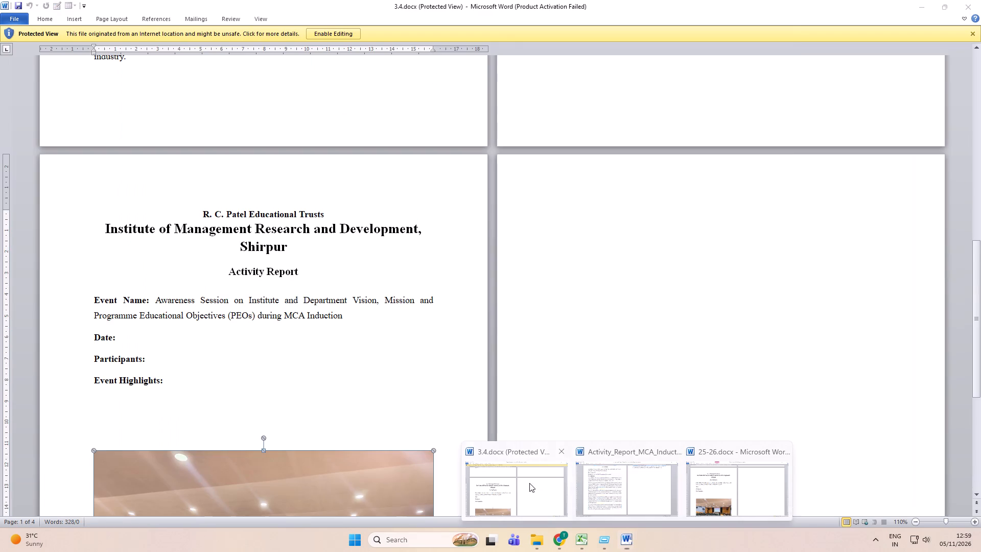
scroll(126, 290, down, 2)
scroll(209, 274, up, 3)
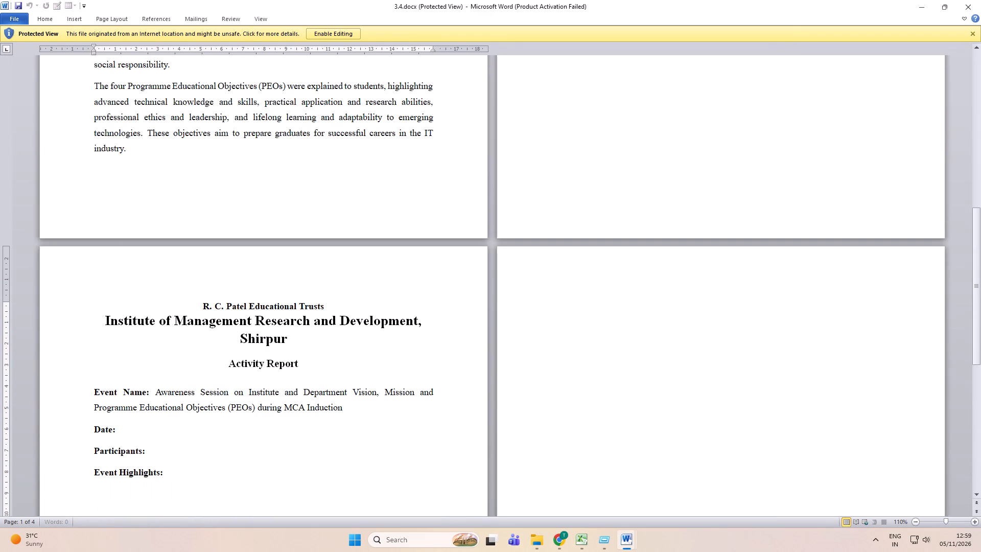
drag(204, 309, 246, 474)
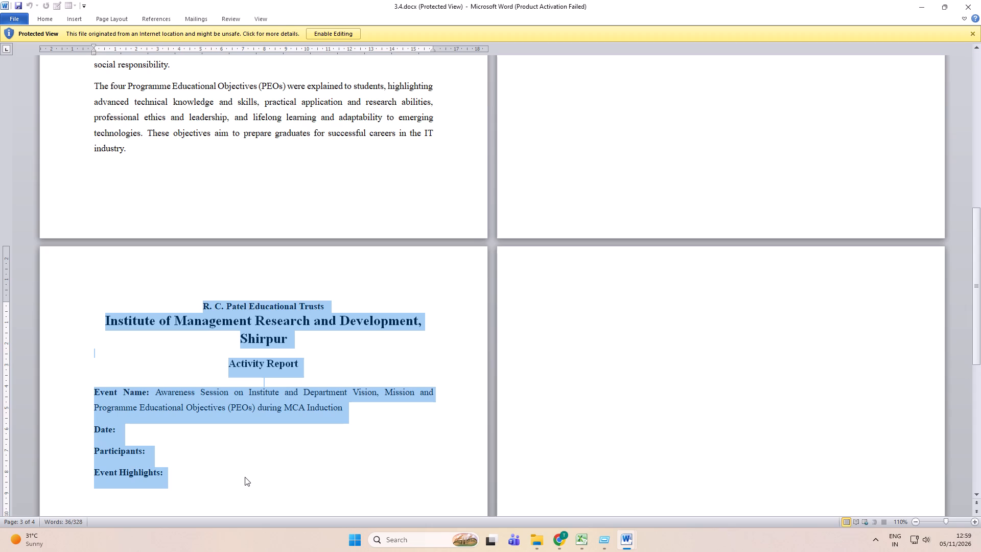
key(ctrl+v)
click(338, 37)
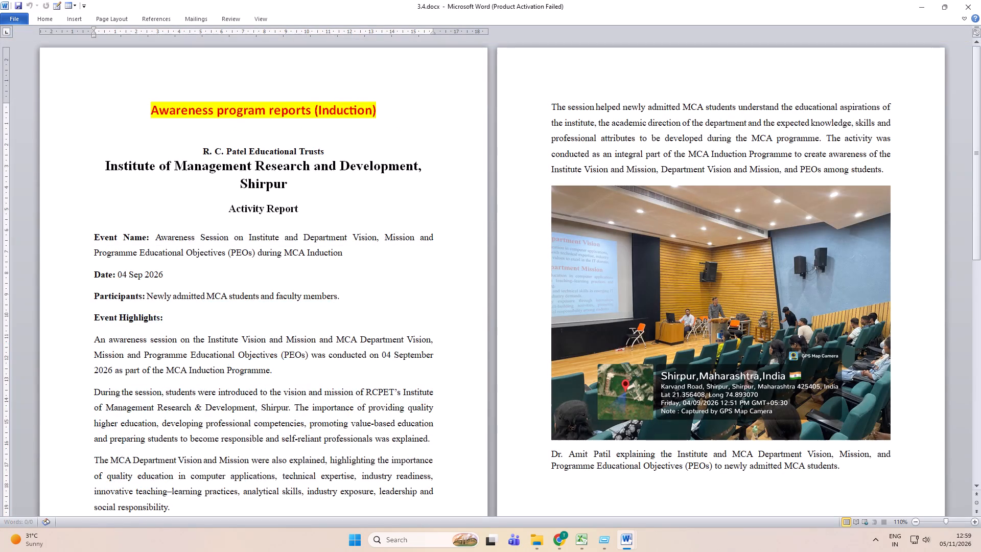
scroll(295, 227, down, 9)
scroll(299, 227, up, 3)
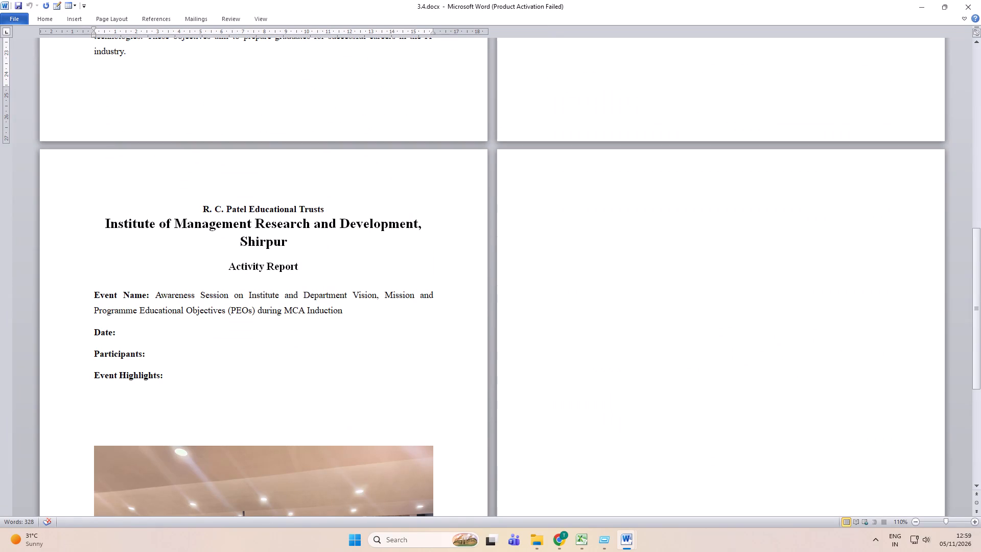
drag(197, 205, 252, 400)
key(ctrl+v)
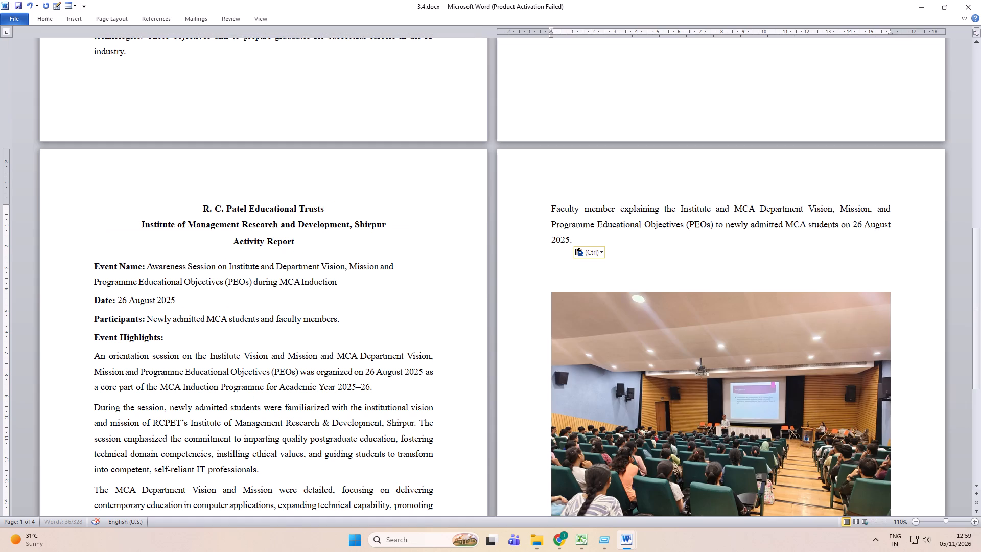
Review the pasted report's layout and compare it with the completed first report in 3.4.docx.
scroll(355, 340, down, 2)
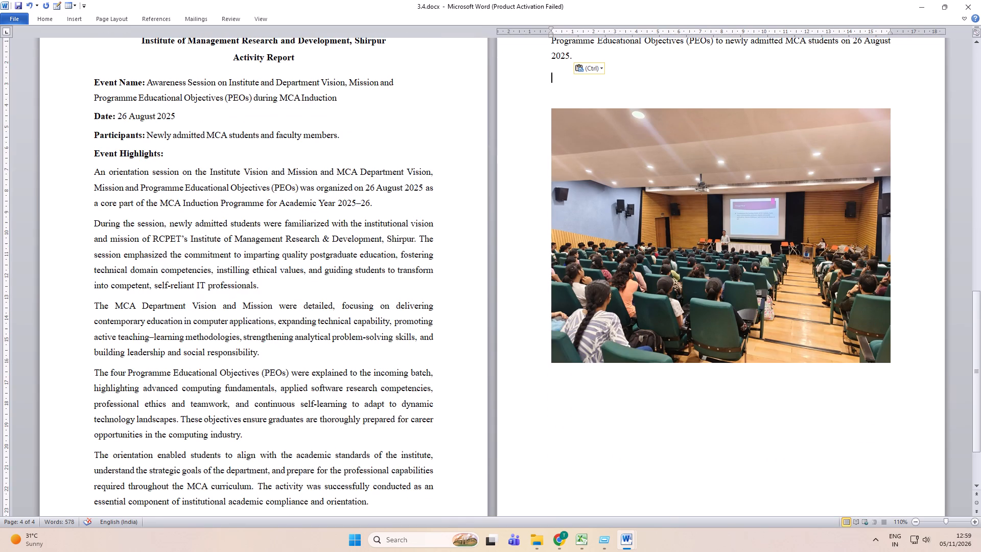
scroll(355, 340, up, 7)
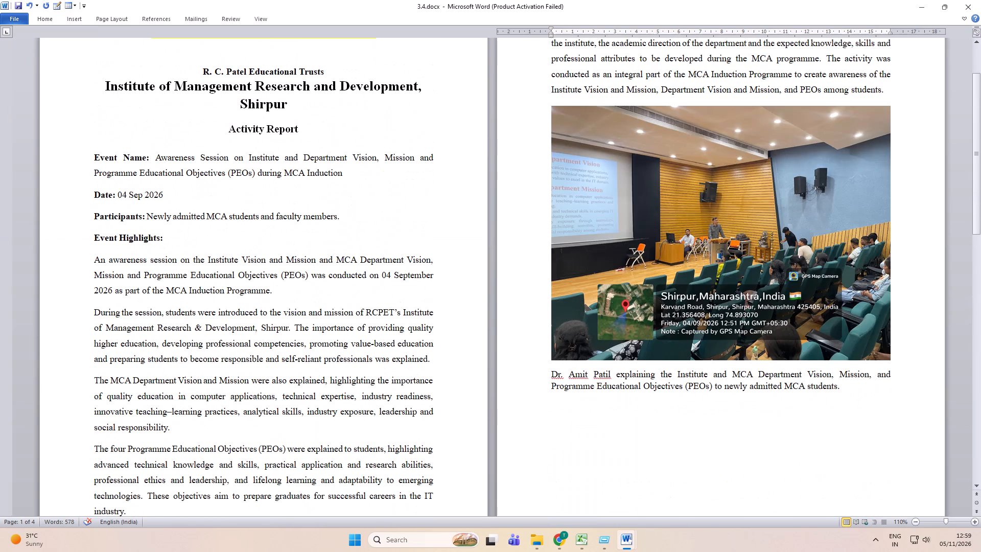
scroll(357, 338, up, 3)
scroll(357, 338, down, 11)
scroll(358, 337, up, 2)
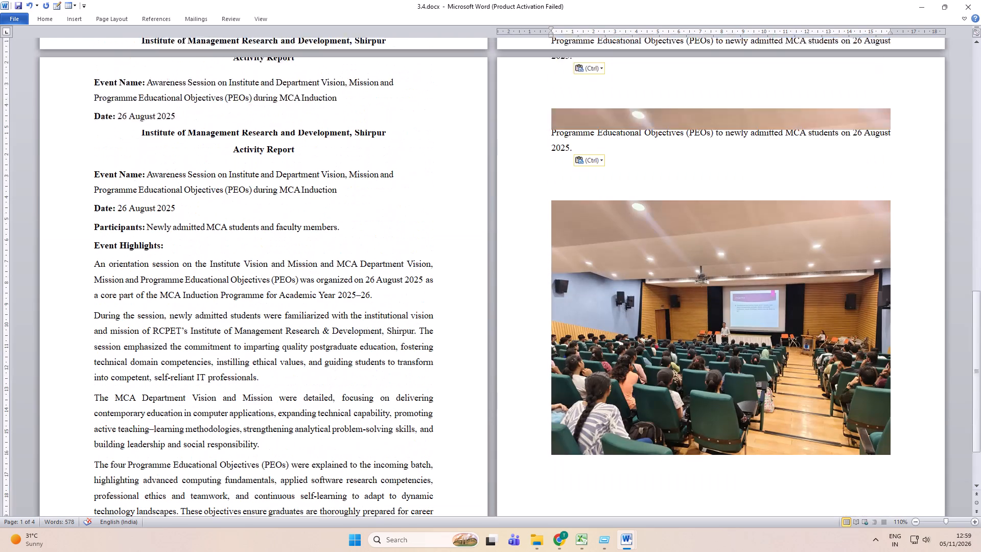
scroll(358, 337, up, 1)
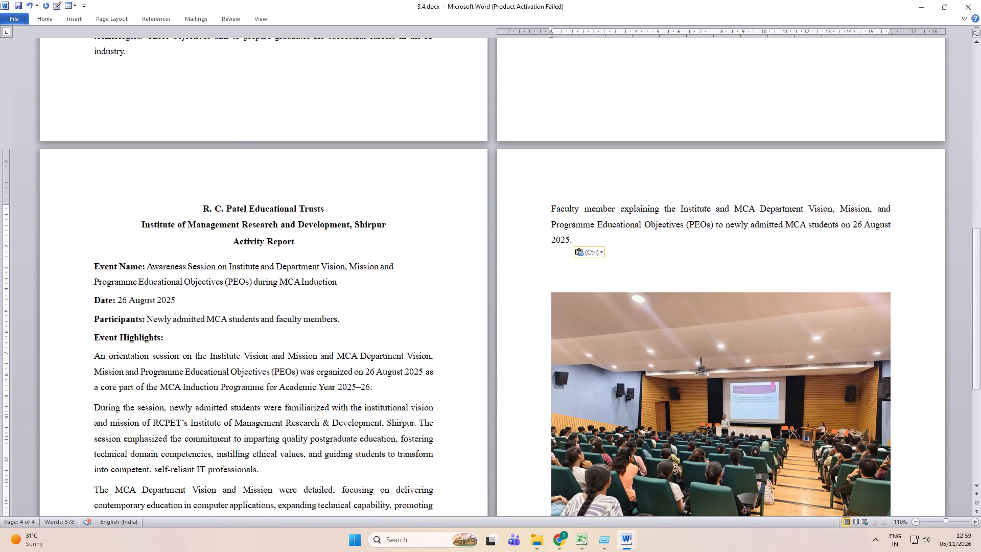
scroll(634, 329, up, 3)
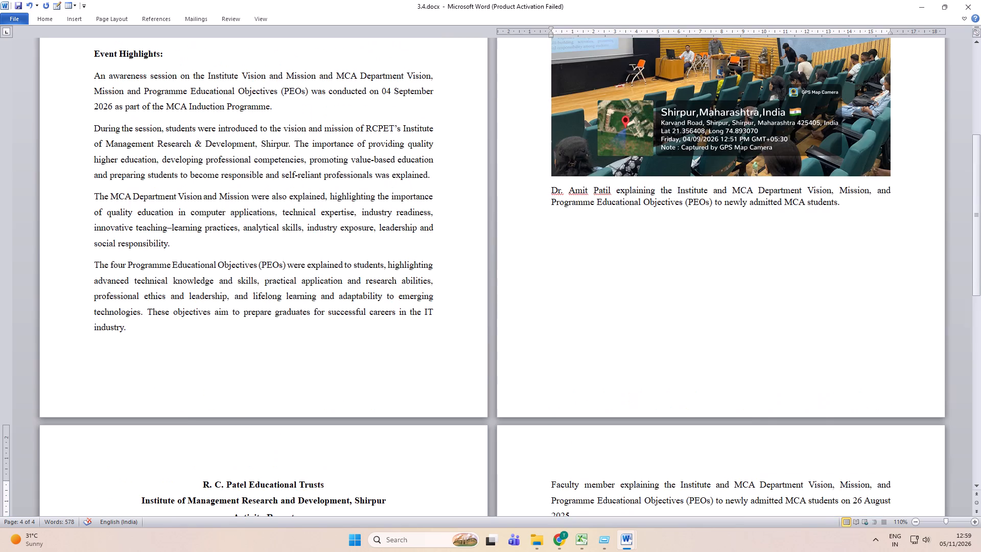
Move the auditorium photo from below the "Faculty member explaining" caption to a new line above it.
scroll(634, 329, down, 3)
click(651, 339)
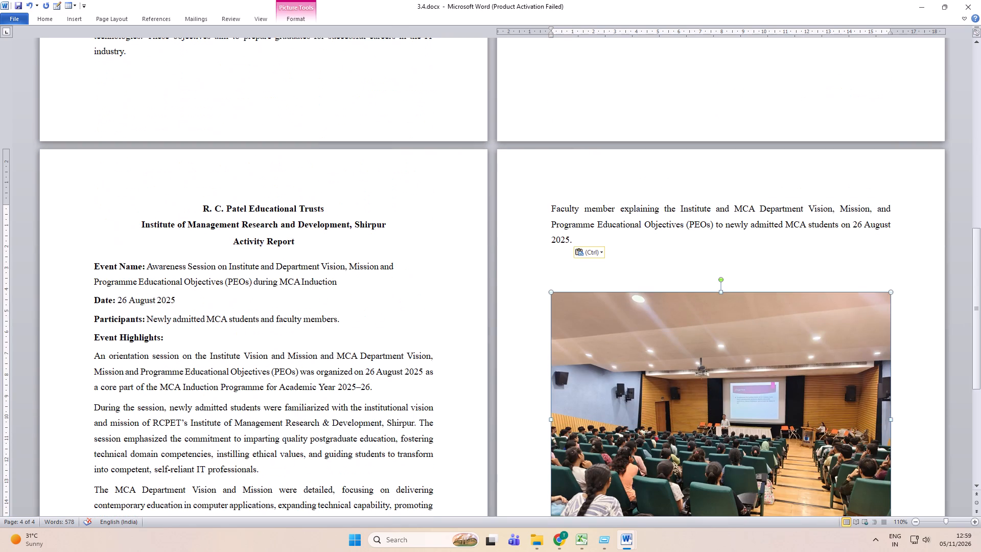
key(ctrl+x)
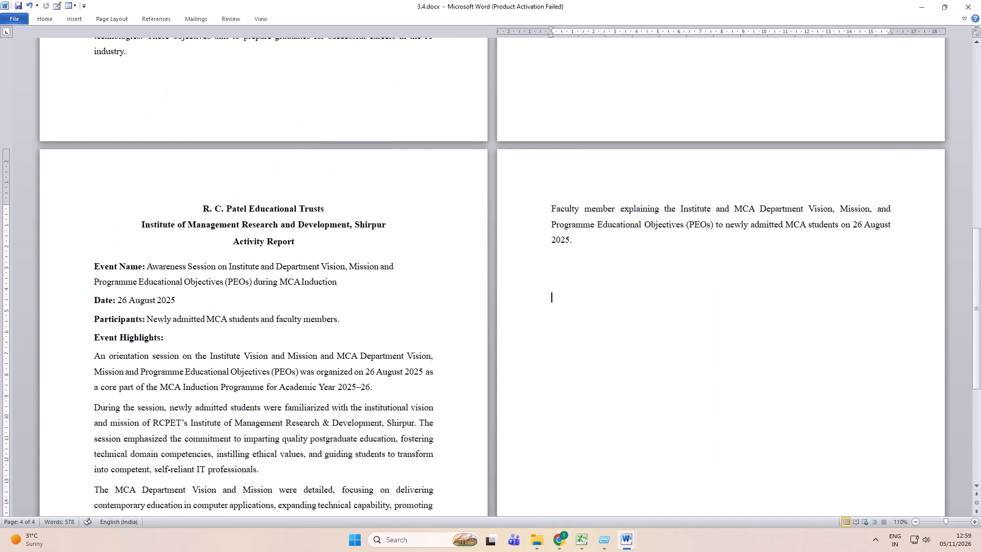
click(552, 209)
key(Return)
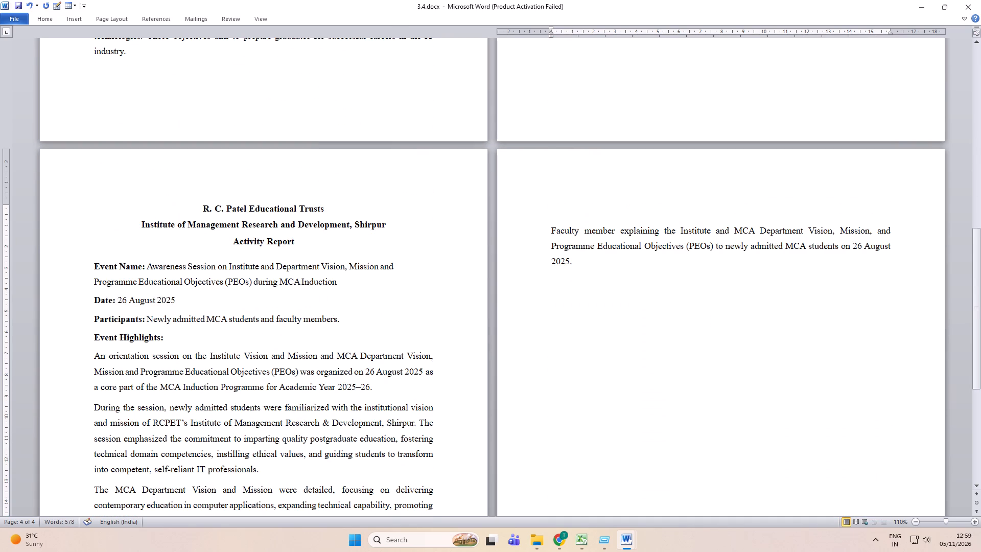
key(Up)
key(ctrl+v)
Copy the formatting of the first report's heading lines onto the 26 August 2025 report's three heading lines with Format Painter.
scroll(608, 267, down, 4)
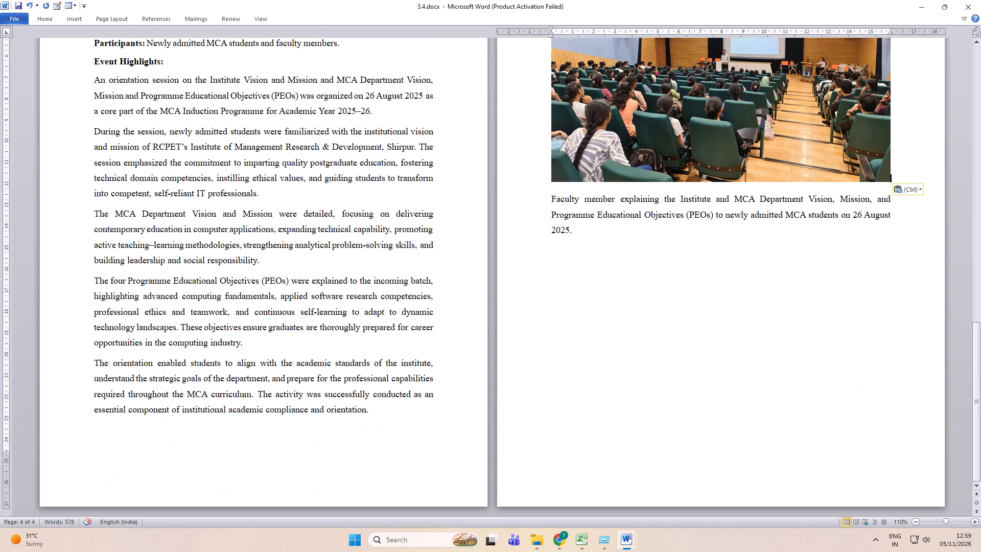
scroll(596, 275, up, 3)
scroll(283, 217, up, 10)
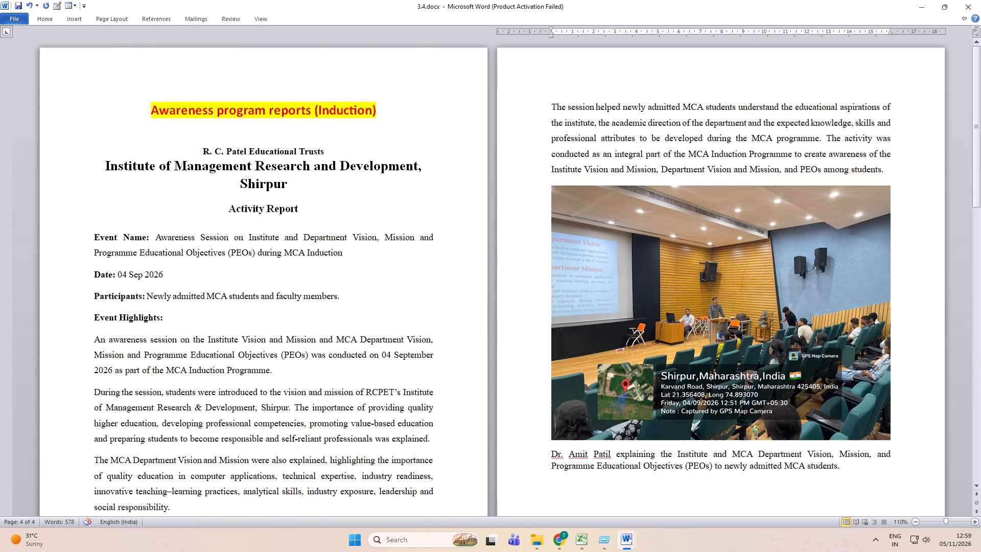
scroll(283, 217, up, 1)
drag(206, 151, 312, 212)
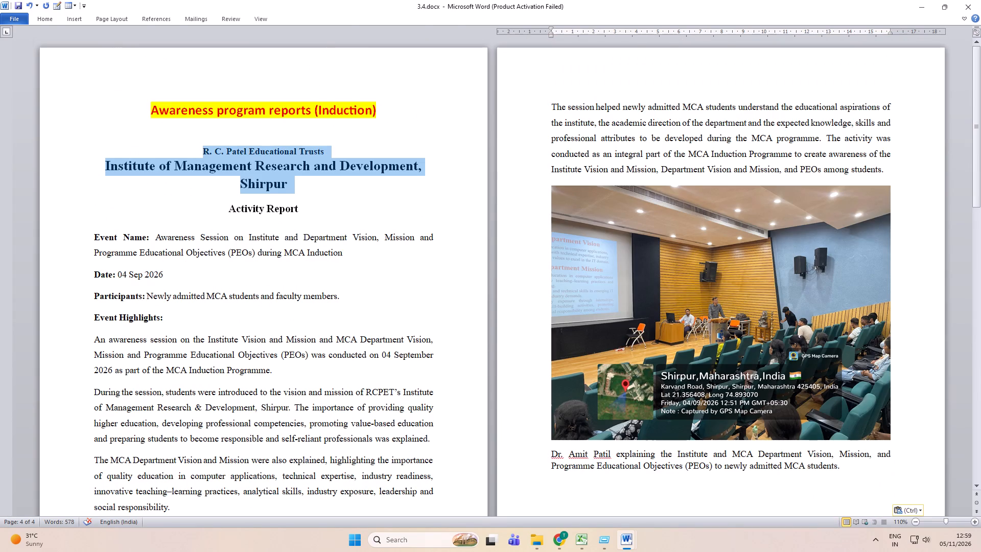
drag(312, 212, 313, 212)
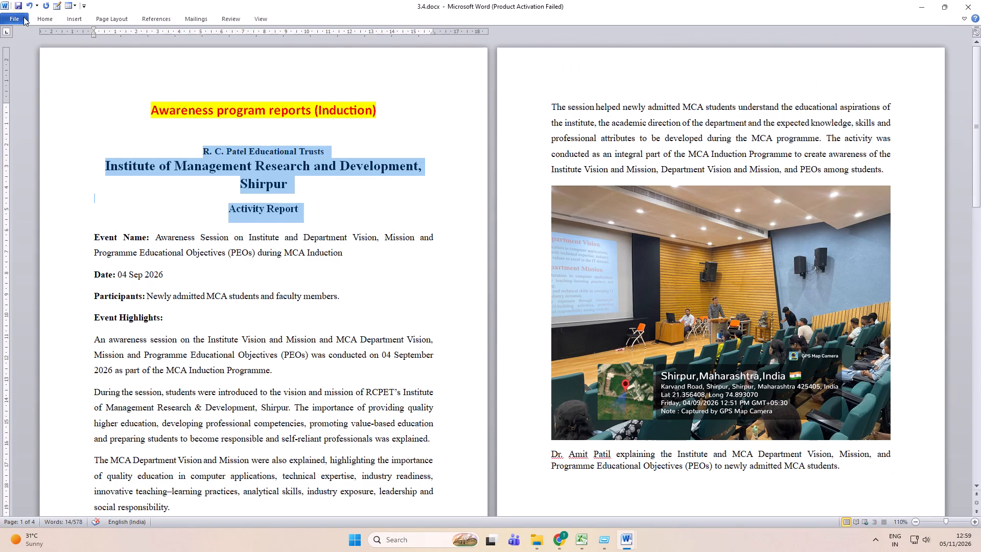
click(36, 18)
click(70, 54)
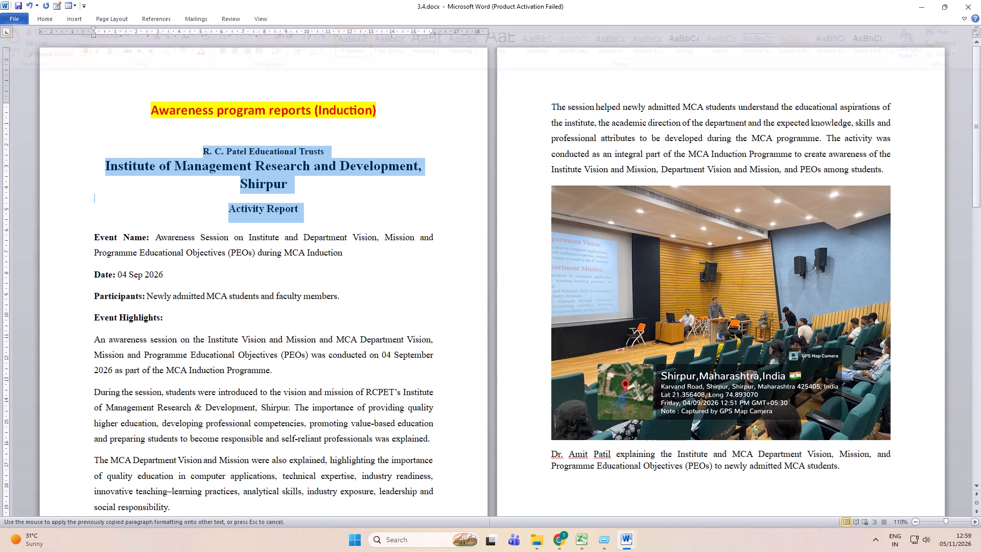
scroll(147, 206, down, 4)
drag(201, 376, 244, 403)
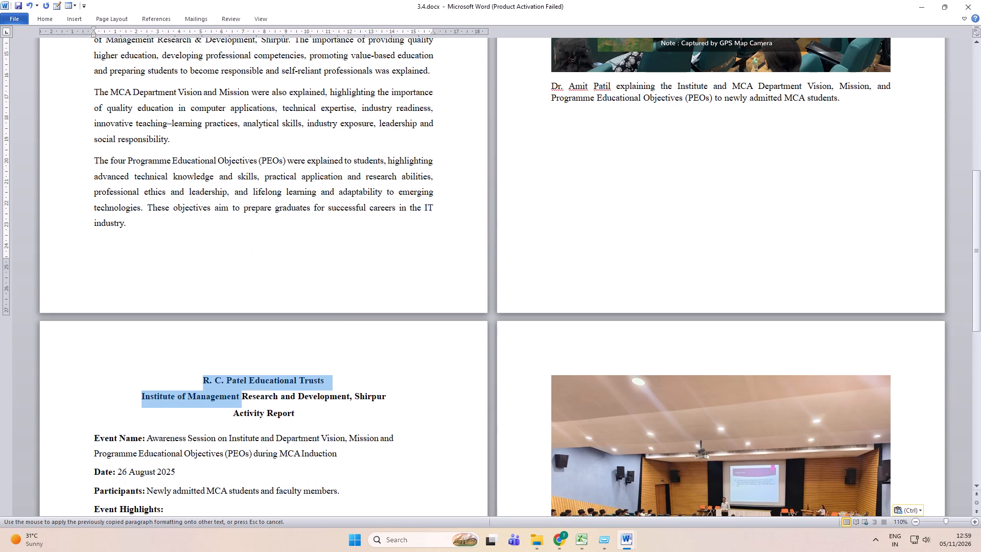
drag(244, 403, 318, 420)
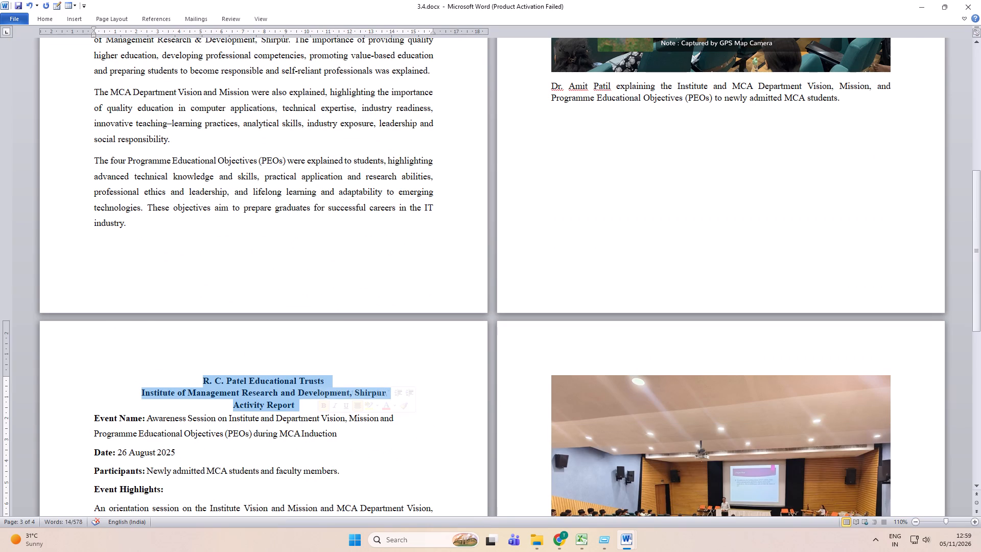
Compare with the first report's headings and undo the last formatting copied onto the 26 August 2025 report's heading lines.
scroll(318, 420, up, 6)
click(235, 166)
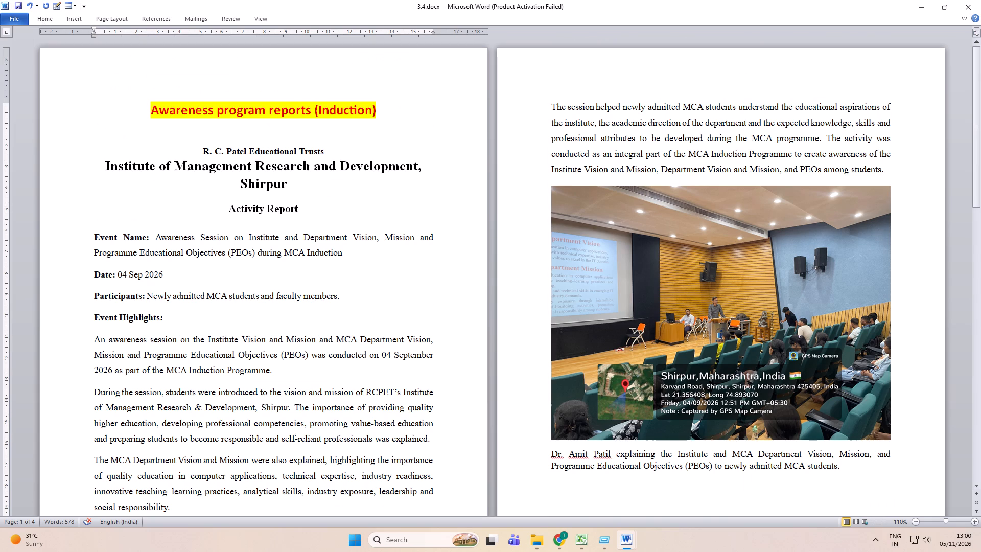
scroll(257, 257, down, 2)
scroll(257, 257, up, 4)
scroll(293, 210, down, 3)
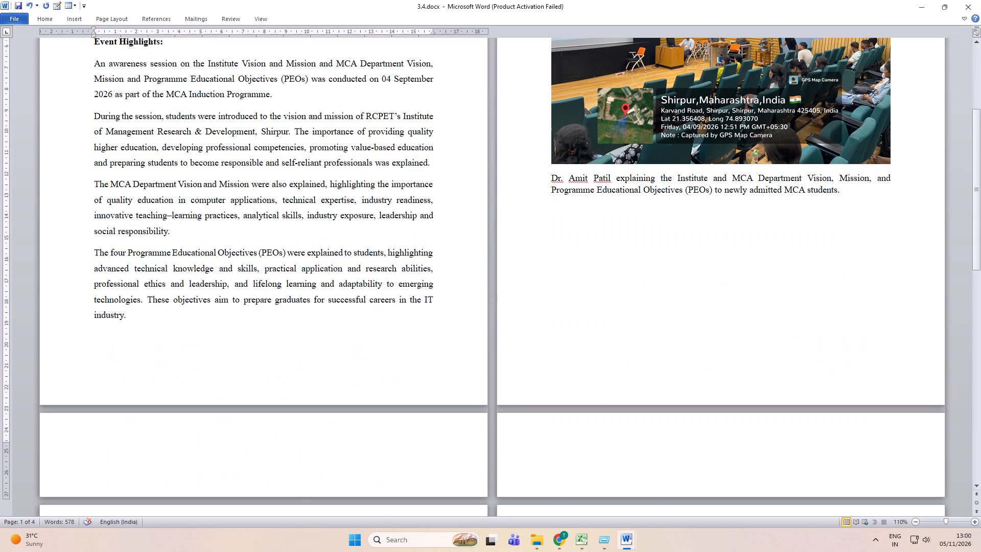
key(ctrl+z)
Replace the 26 August 2025 report's three heading lines with a copy of the first report's heading block, from "R. C. Patel Educational Trusts" to "Activity Report".
scroll(289, 214, up, 3)
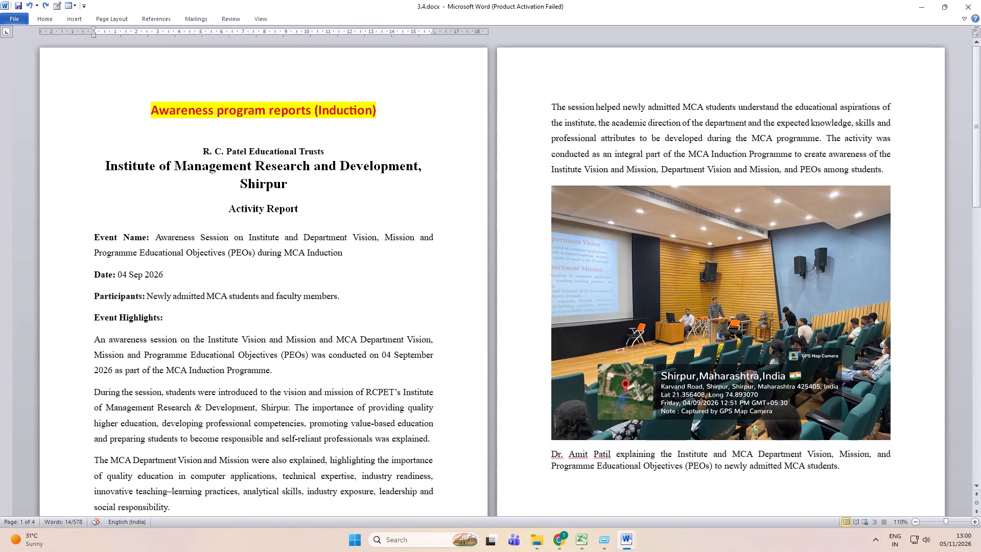
drag(200, 149, 313, 204)
key(ctrl+x)
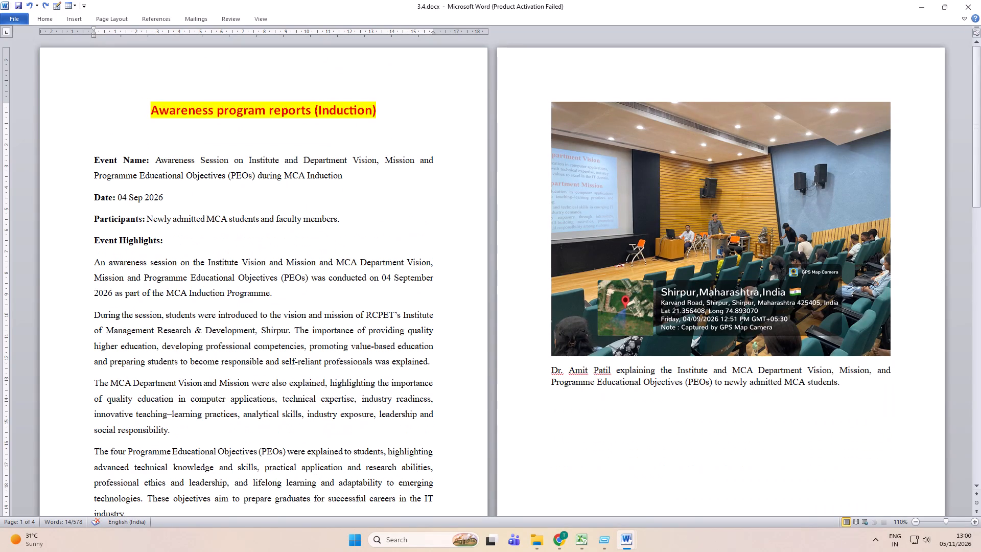
key(ctrl+z)
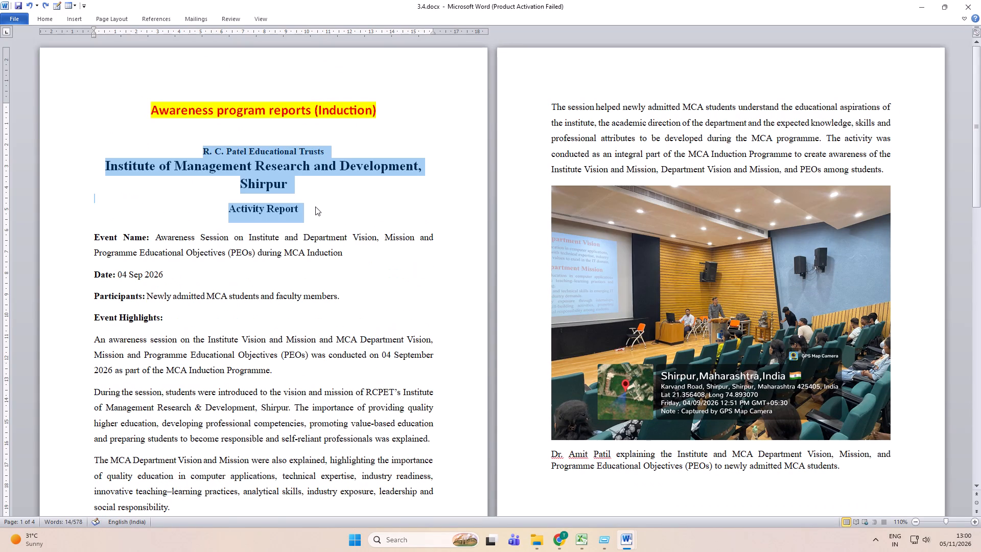
key(ctrl+c)
scroll(316, 207, down, 3)
scroll(243, 464, down, 2)
drag(200, 285, 299, 319)
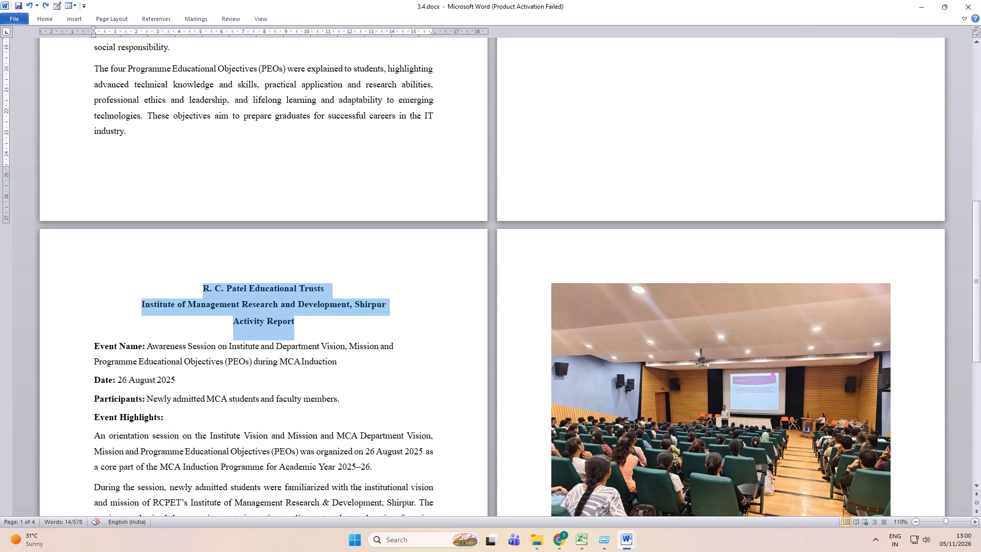
drag(299, 319, 323, 325)
key(ctrl+v)
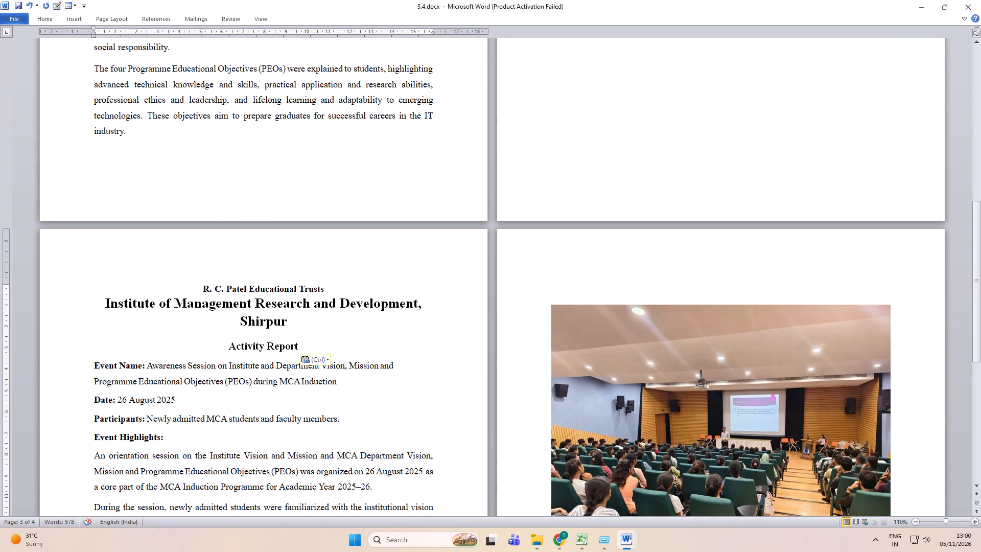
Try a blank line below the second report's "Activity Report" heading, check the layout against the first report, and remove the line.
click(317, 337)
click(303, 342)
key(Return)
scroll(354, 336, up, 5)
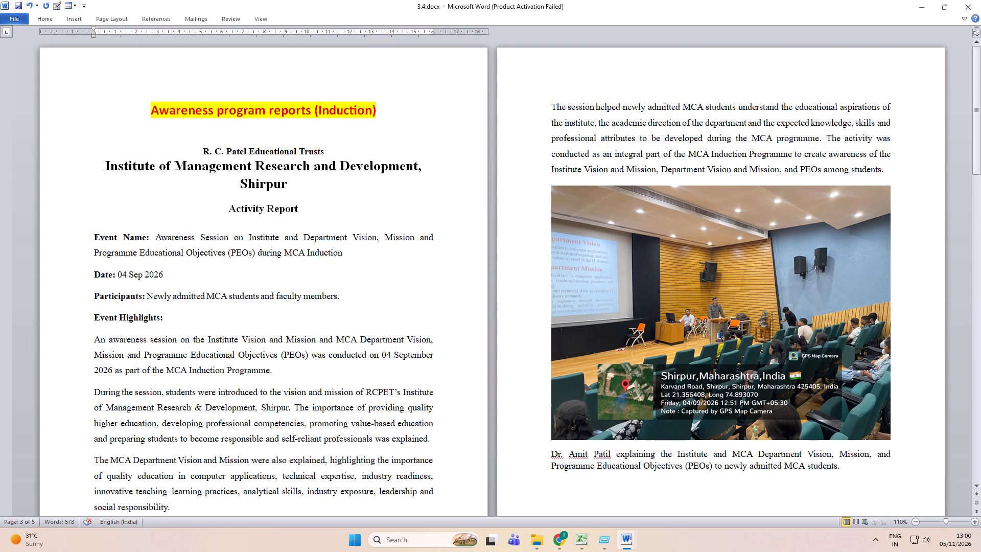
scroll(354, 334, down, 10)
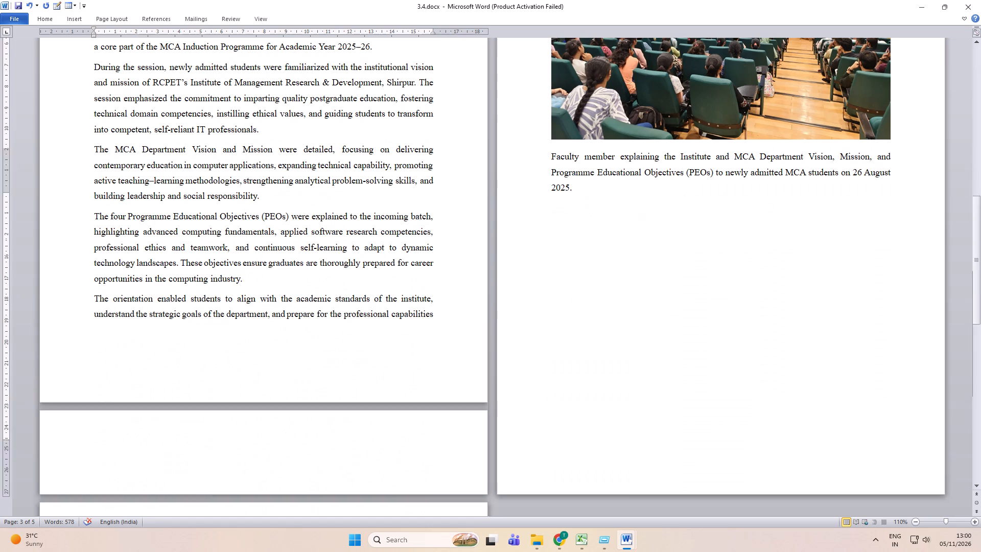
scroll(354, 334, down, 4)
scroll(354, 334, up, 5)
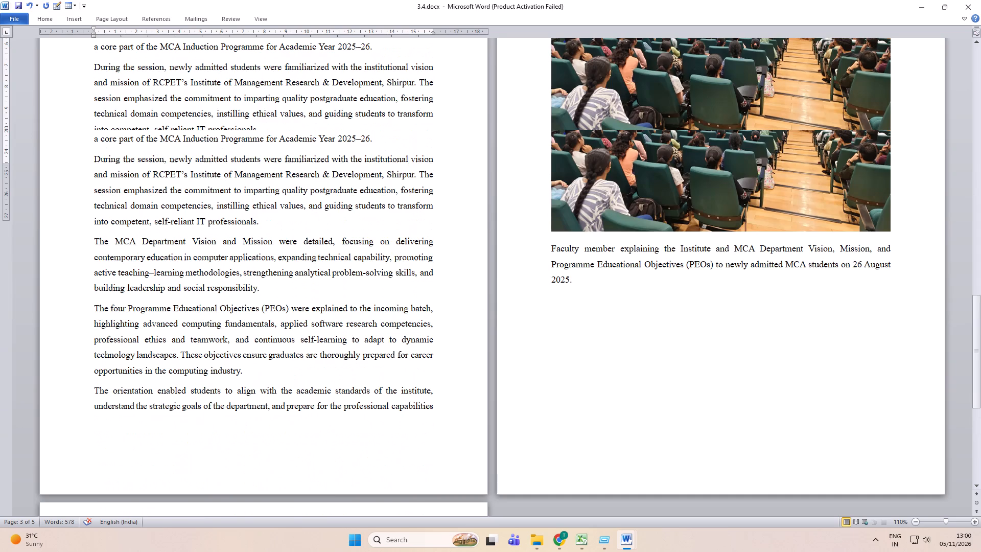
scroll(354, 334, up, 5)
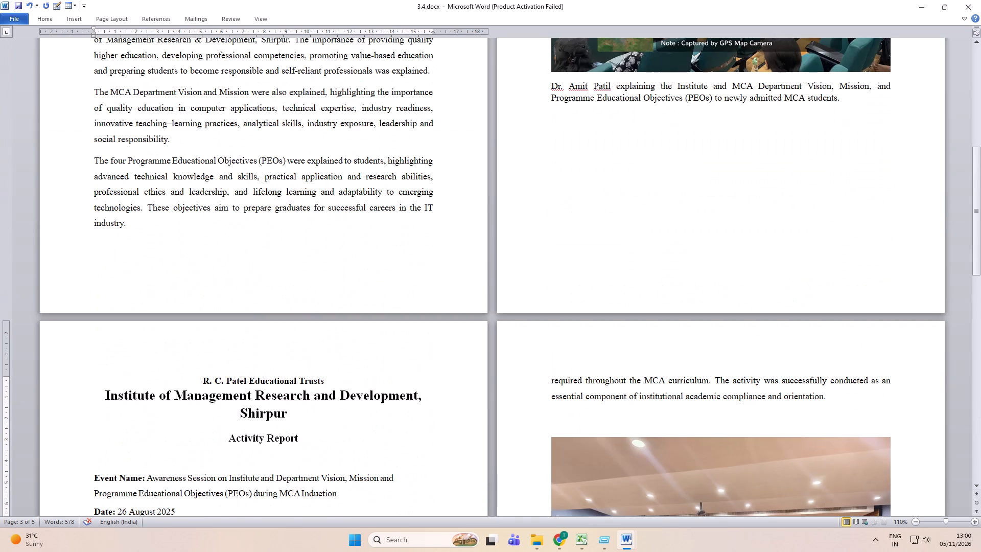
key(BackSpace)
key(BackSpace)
Compare the heading spacing and page layout of the 26 August 2025 report with the first report.
scroll(354, 334, up, 3)
scroll(354, 334, down, 5)
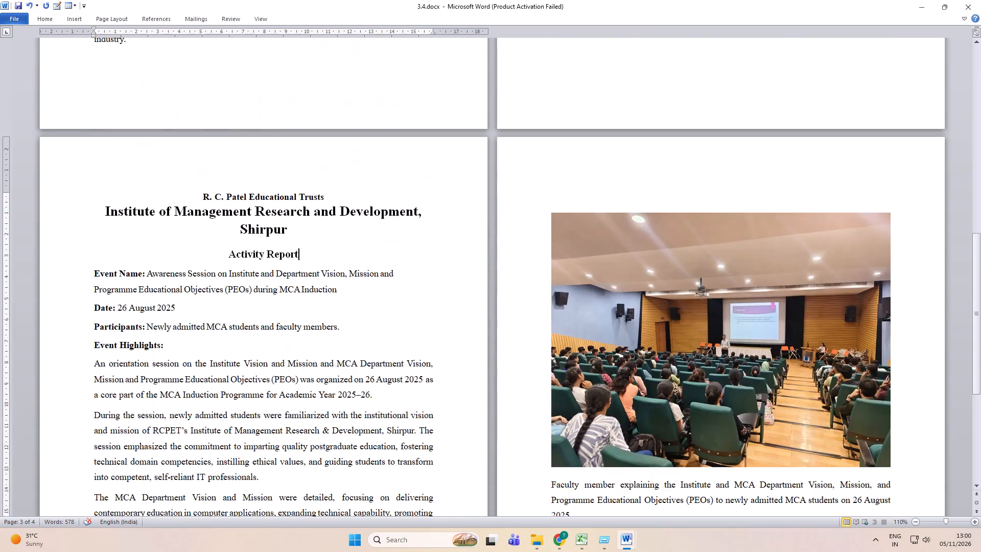
scroll(354, 334, up, 6)
scroll(354, 334, down, 10)
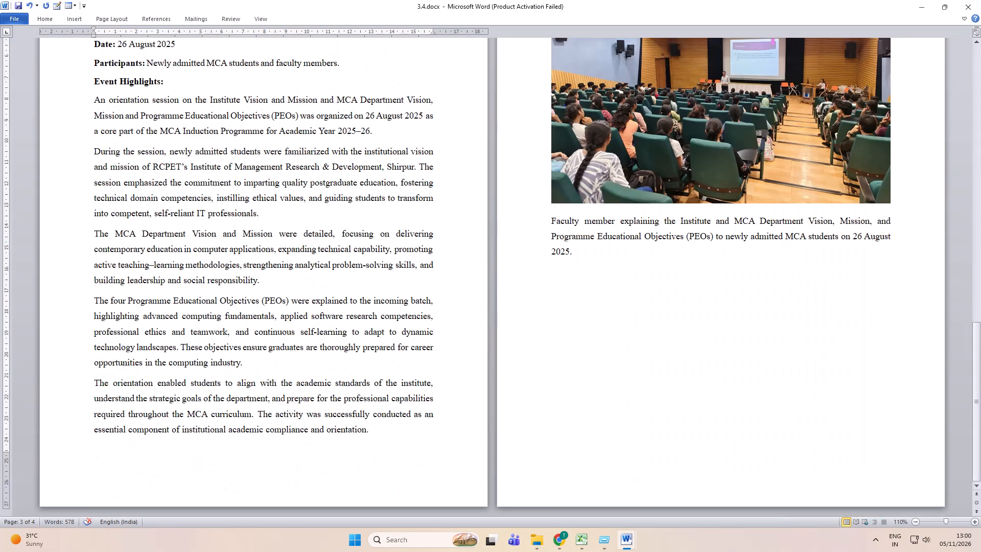
scroll(354, 333, down, 3)
scroll(354, 333, up, 4)
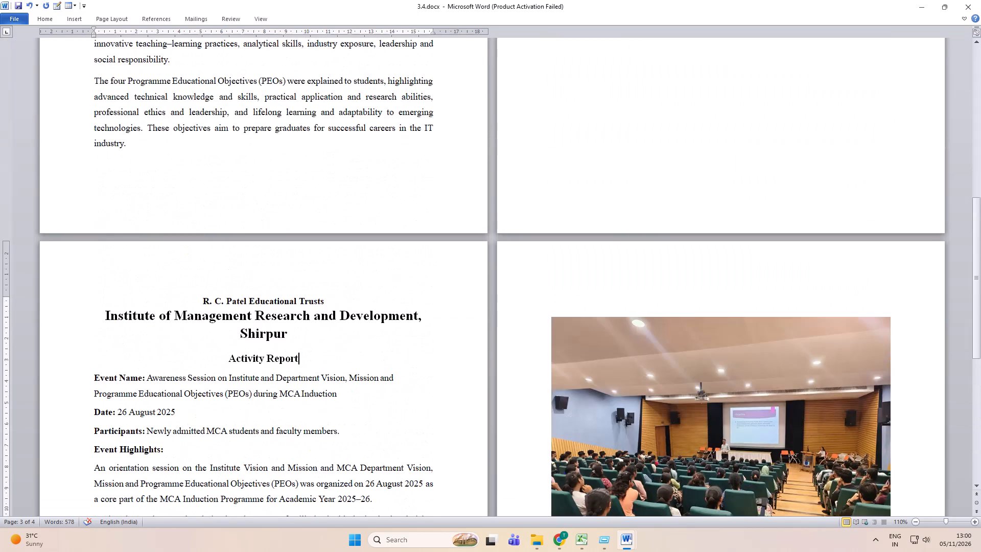
scroll(357, 336, up, 4)
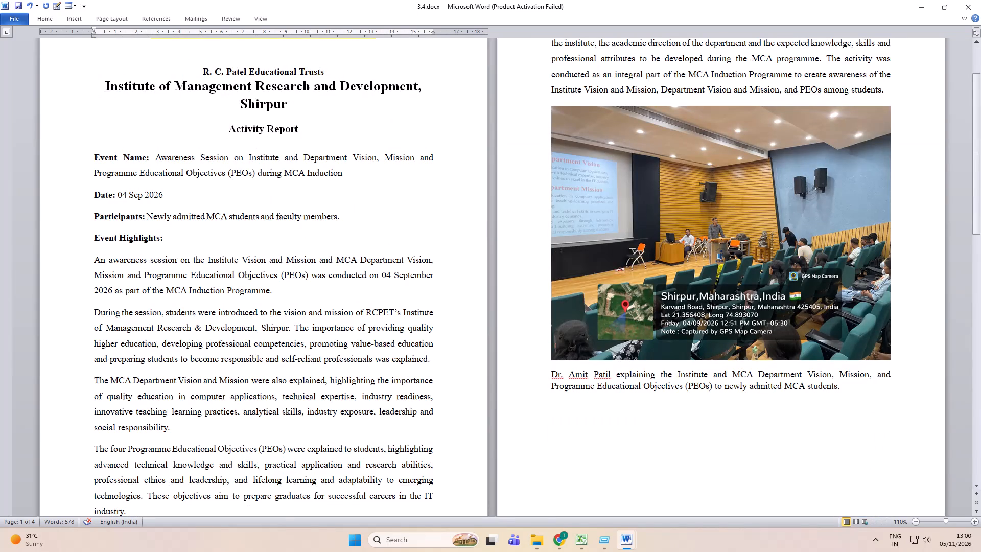
scroll(363, 341, down, 3)
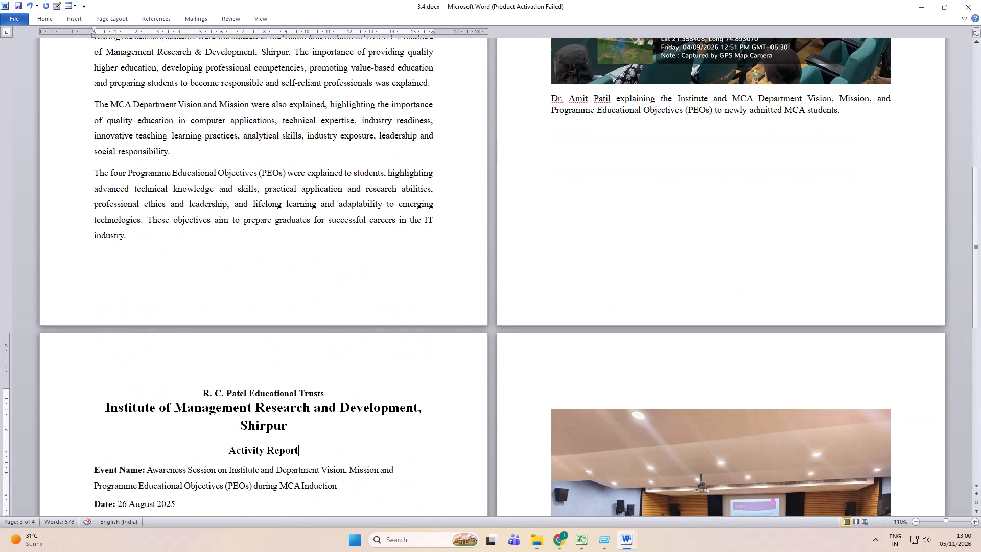
Add a blank line between the "Activity Report" heading and the Event Name line in the 26 August 2025 report.
drag(232, 454, 330, 481)
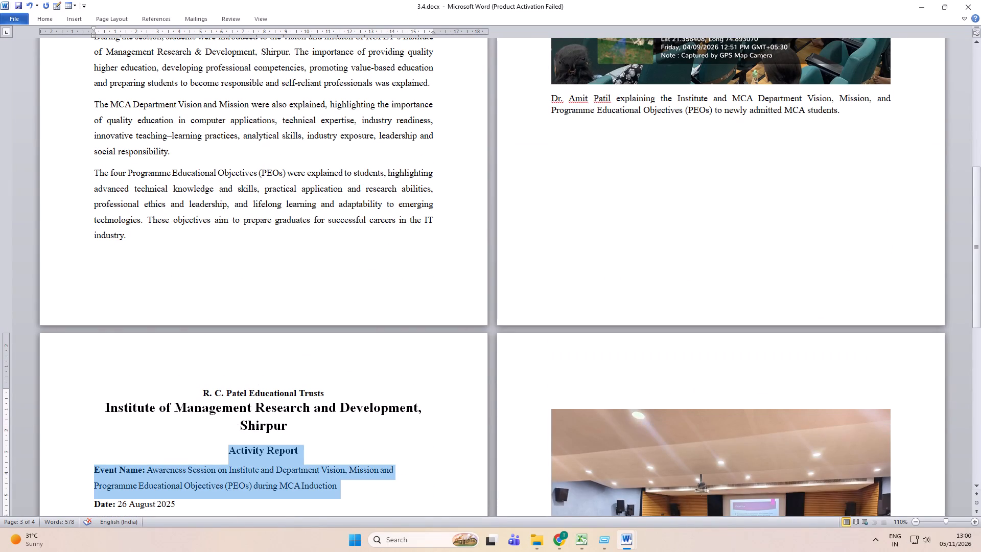
drag(330, 481, 334, 481)
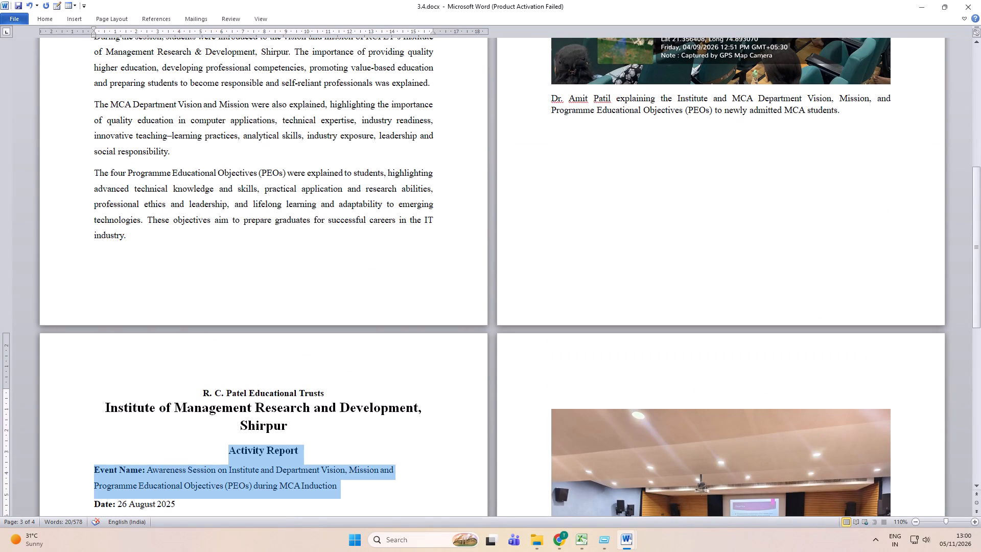
click(197, 437)
click(214, 446)
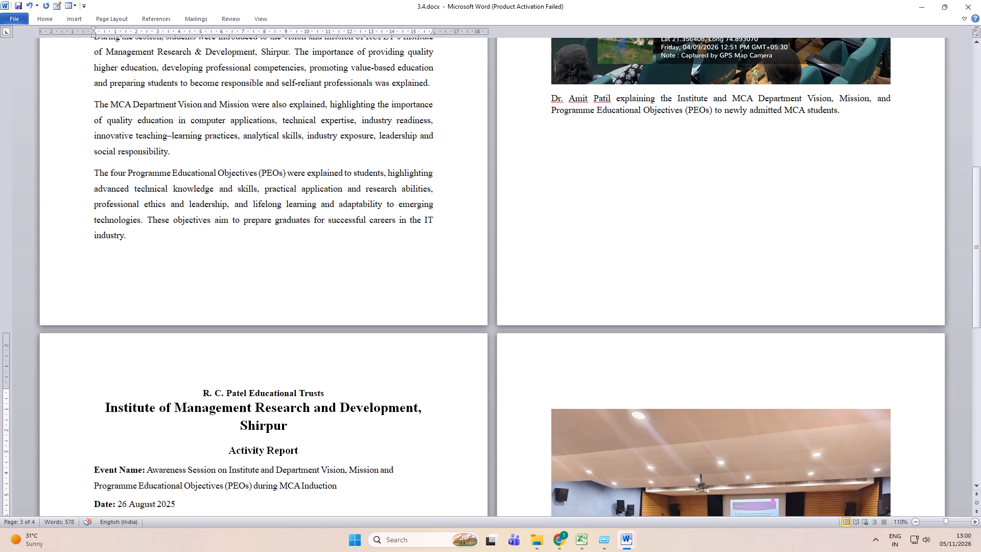
click(321, 454)
key(Return)
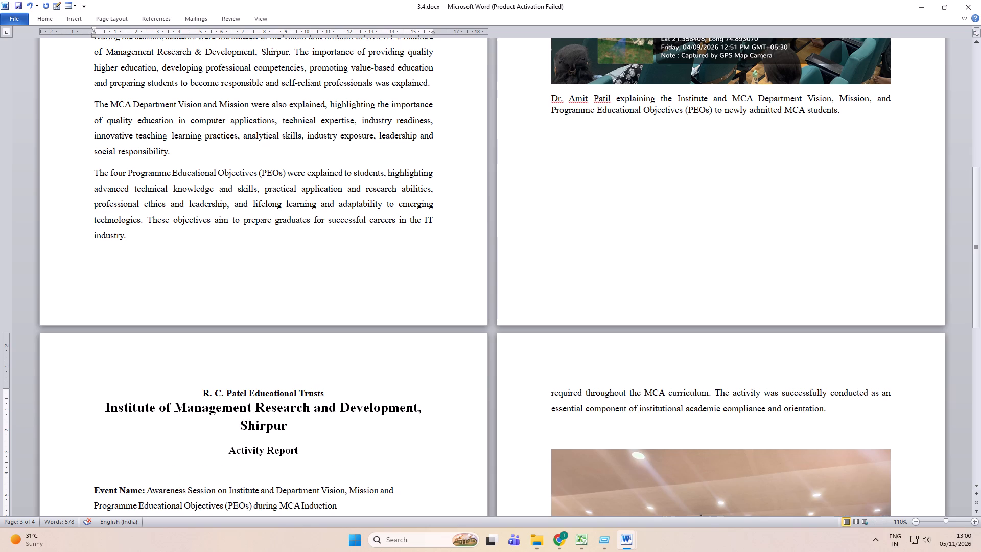
Delete the empty line above the auditorium photo in the 26 August 2025 report.
scroll(319, 452, down, 4)
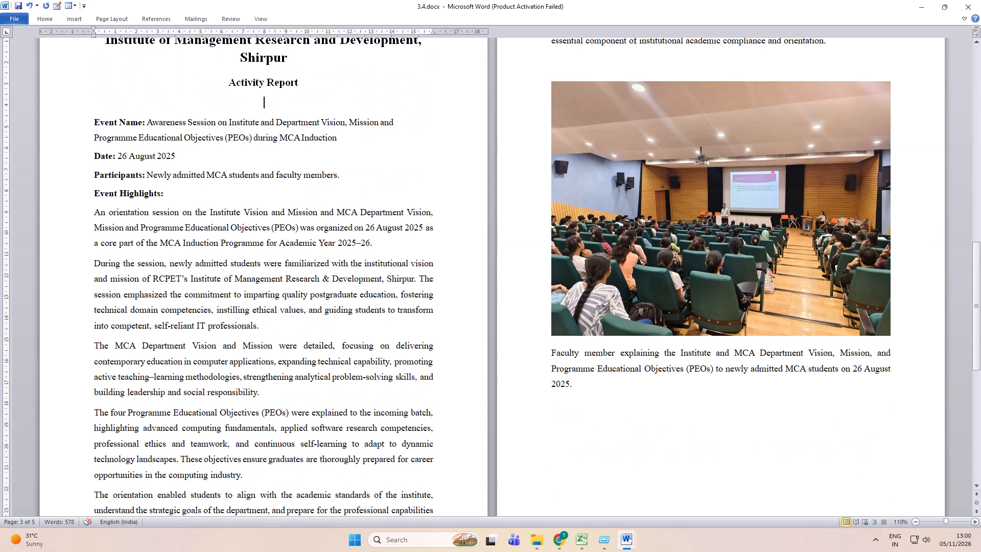
scroll(317, 448, up, 9)
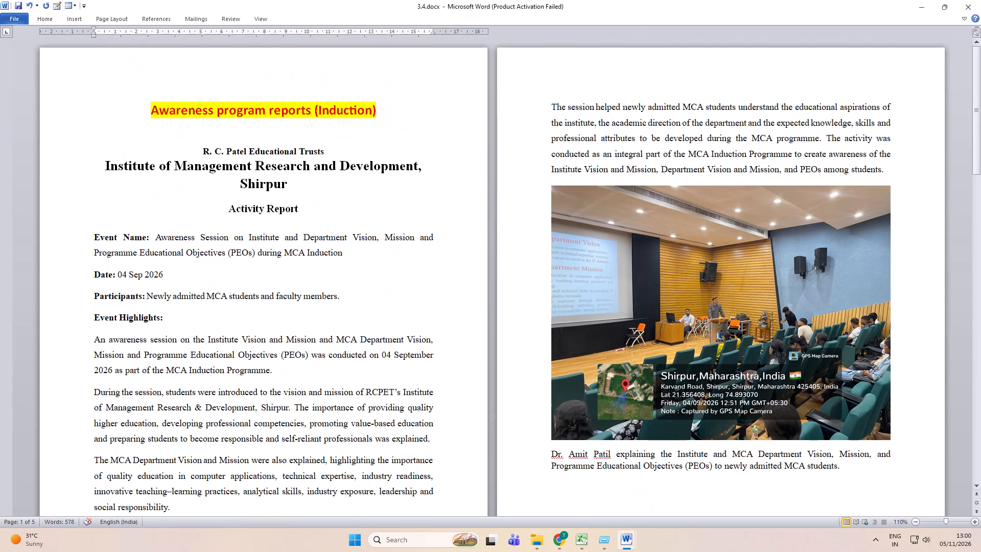
scroll(316, 448, down, 7)
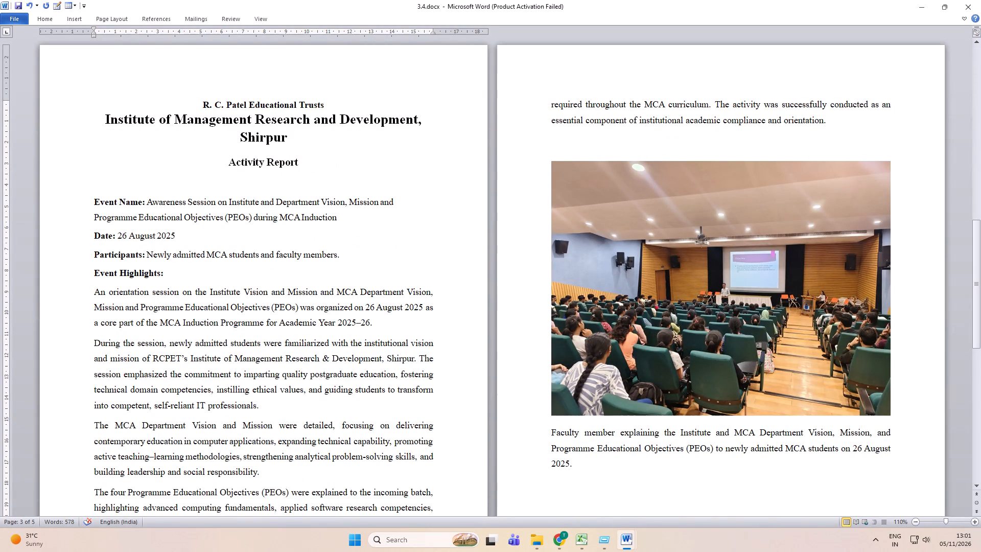
click(602, 145)
key(BackSpace)
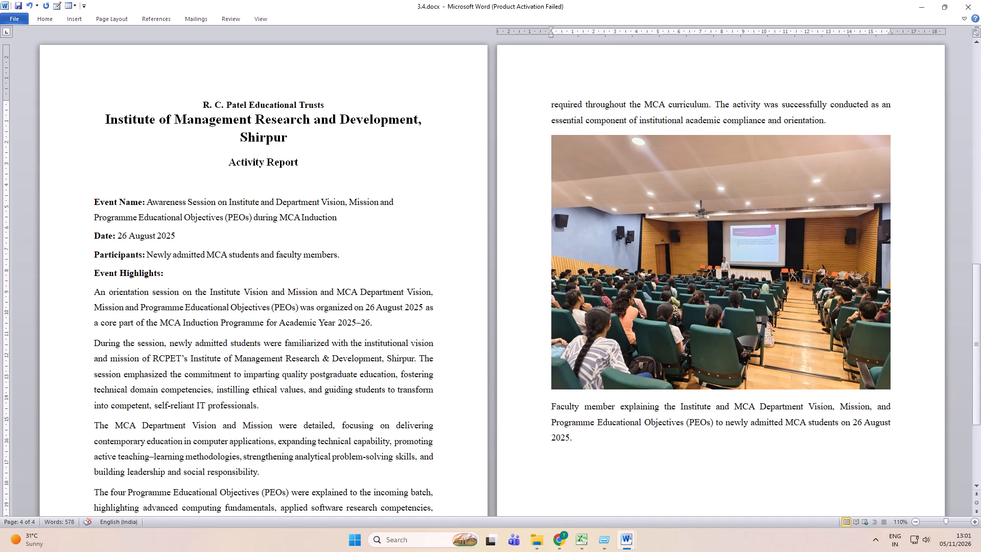
Review both reports from beginning to end, comparing their headings, body text, photos and captions.
scroll(352, 221, up, 3)
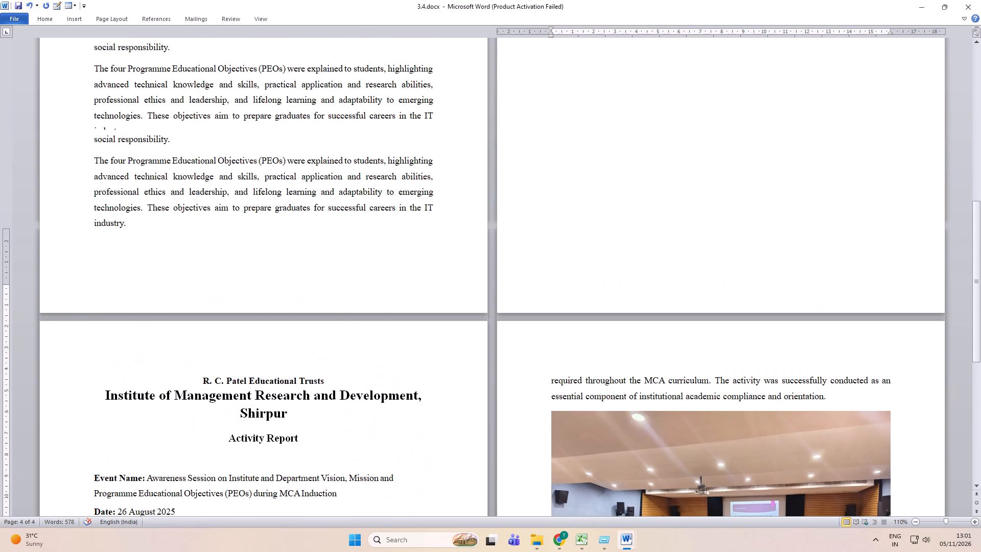
scroll(352, 221, up, 7)
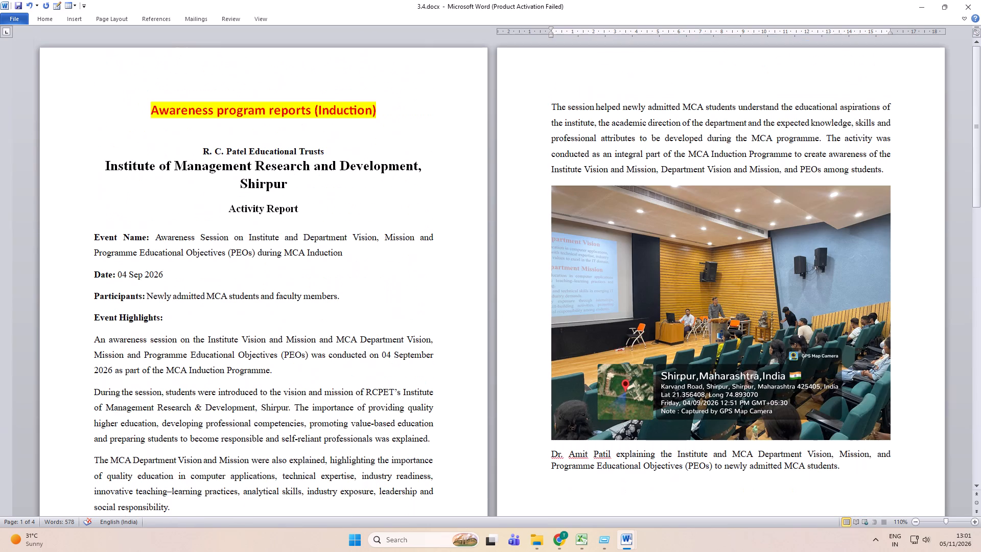
scroll(352, 221, down, 6)
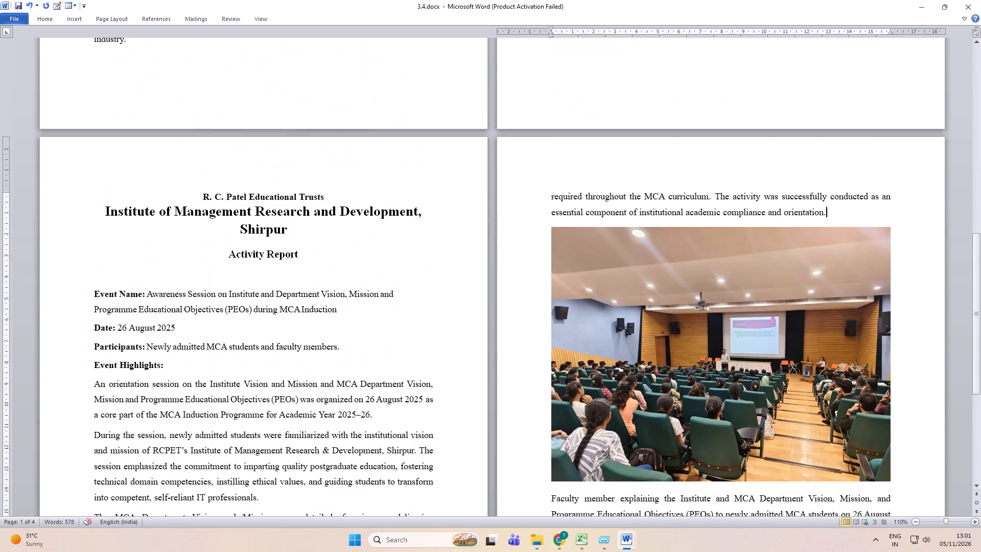
scroll(351, 221, down, 5)
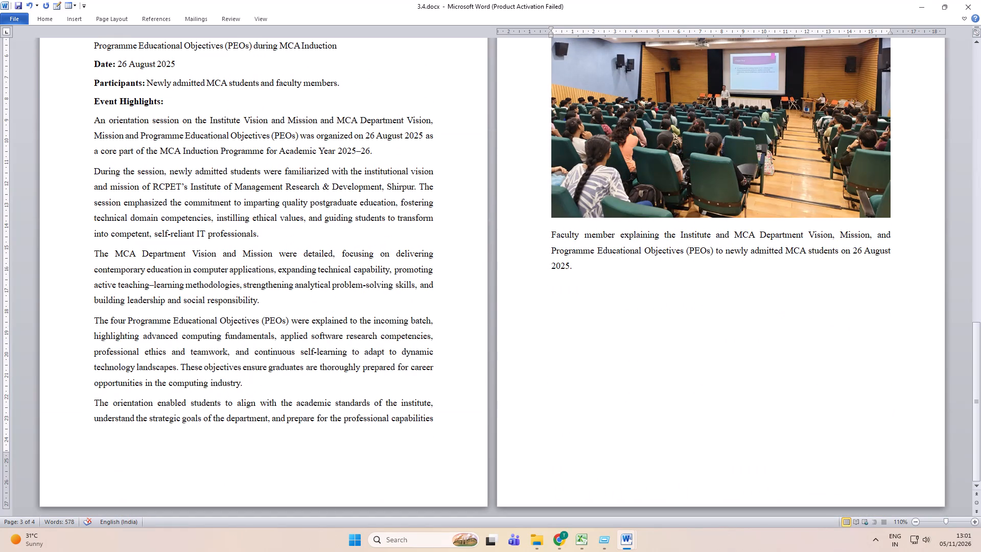
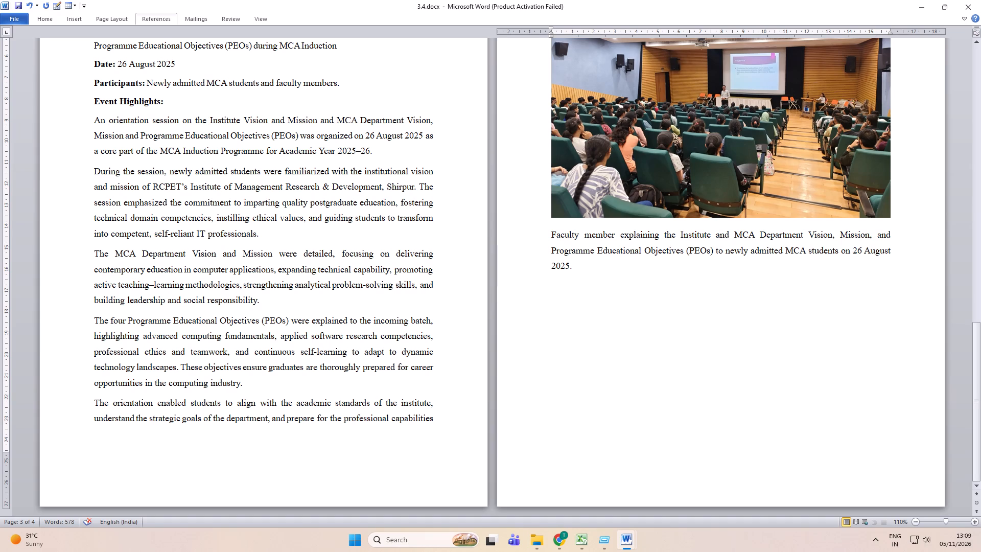
Switch to the YouTube page in Chrome and play the "Padmaavat: Ek Dil Ek Jaan" video from the mix.
click(566, 540)
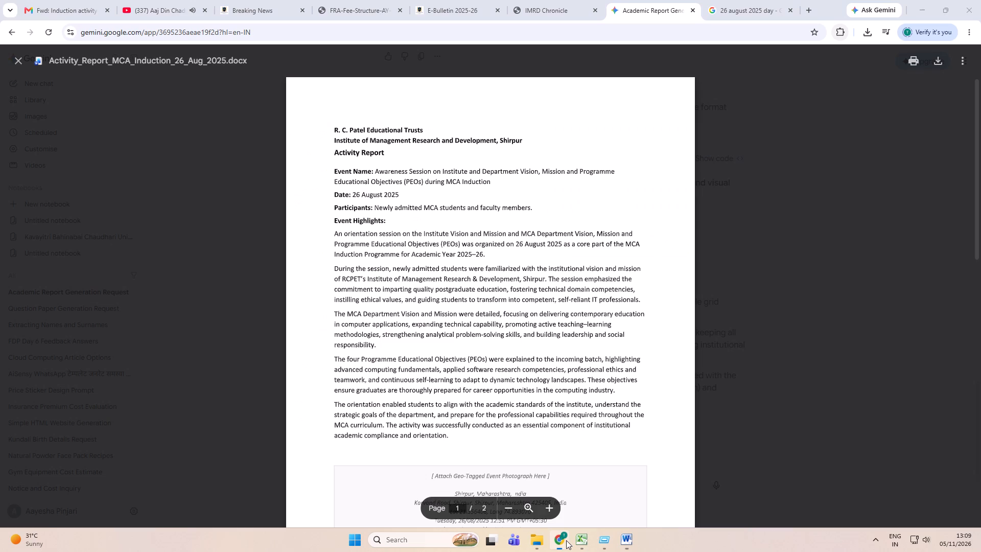
click(172, 0)
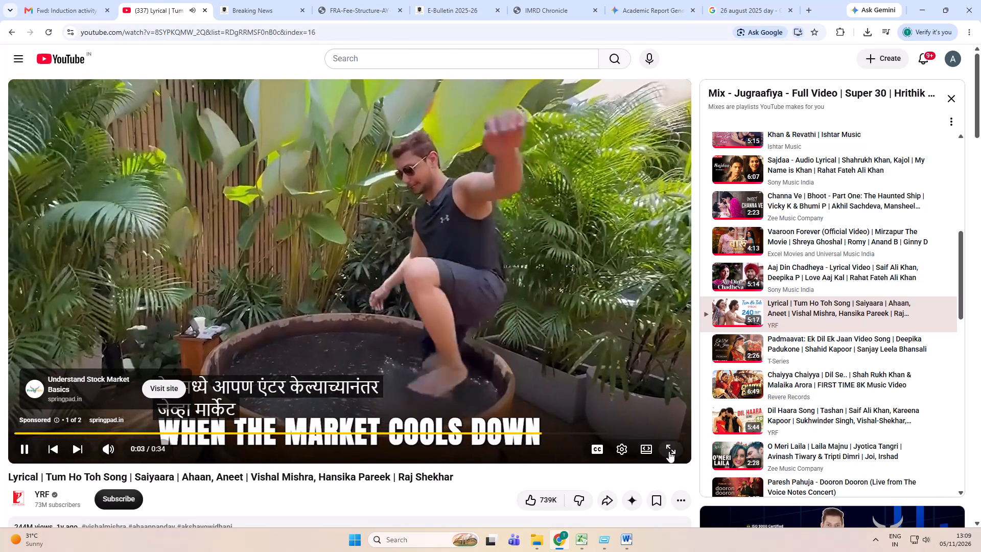
click(726, 352)
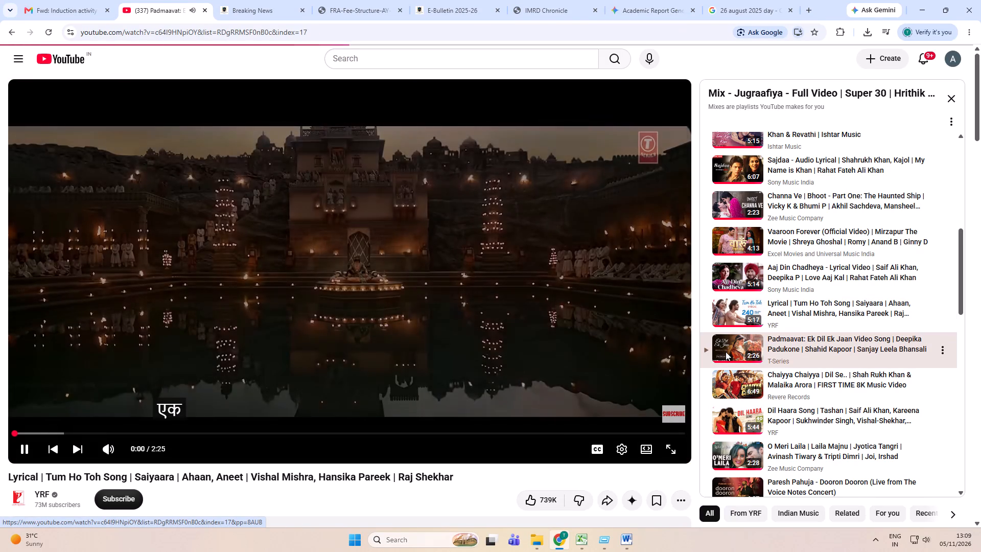
click(360, 218)
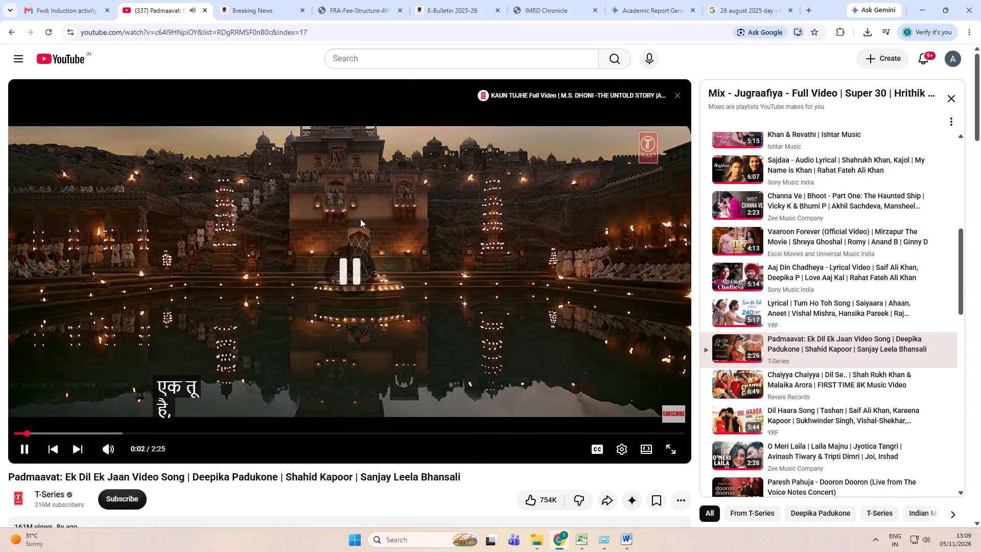
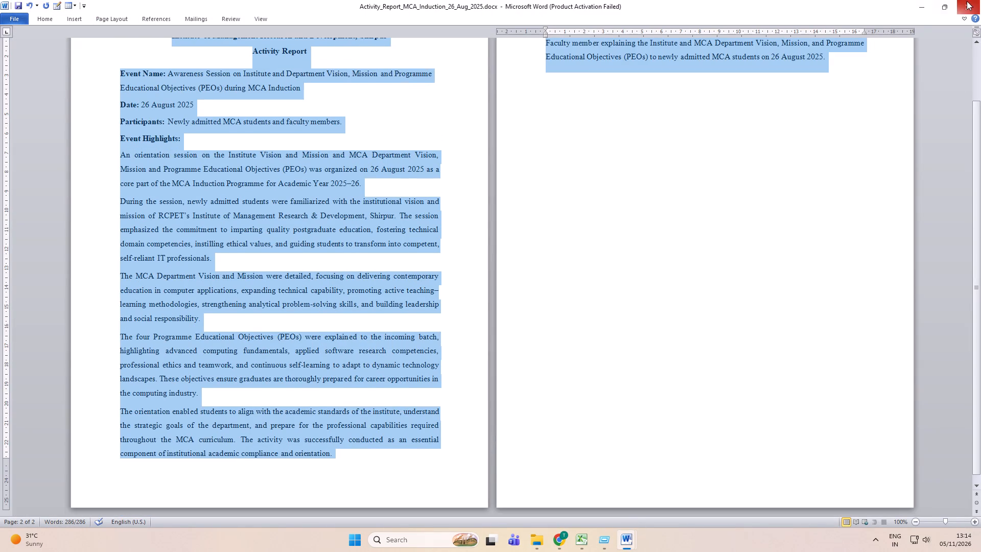
Close the Activity_Report_MCA_Induction_26_Aug_2025.docx document and dismiss its closing prompt.
click(967, 1)
click(501, 293)
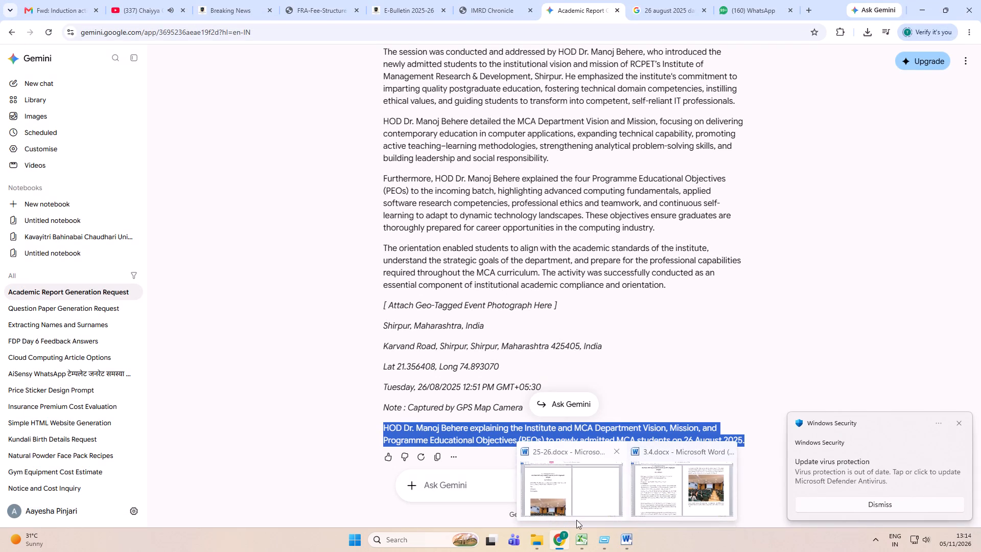
Switch to 3.4.docx and review the second report's text, spacing, photo and caption against the first report.
click(664, 475)
scroll(576, 360, down, 11)
scroll(580, 356, up, 4)
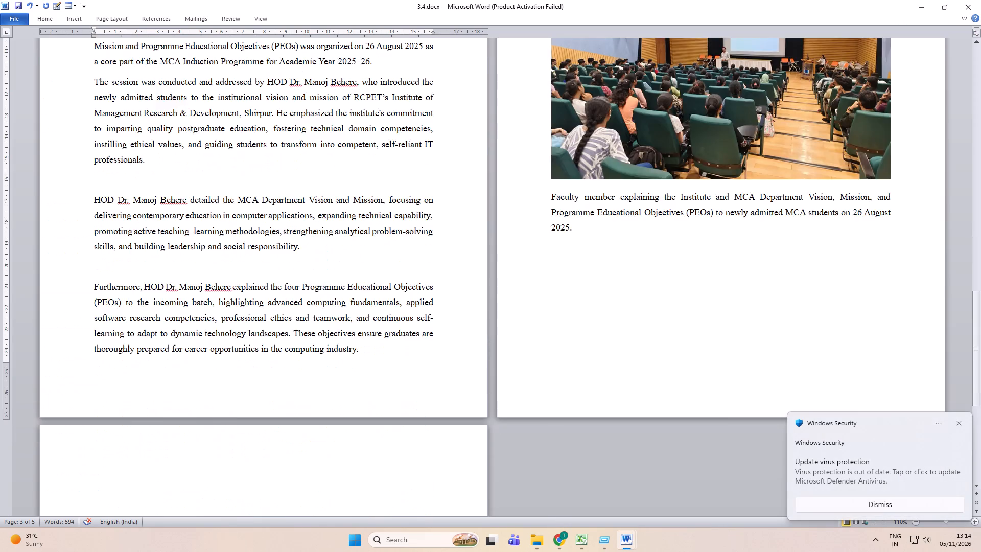
scroll(580, 356, up, 10)
scroll(580, 356, down, 1)
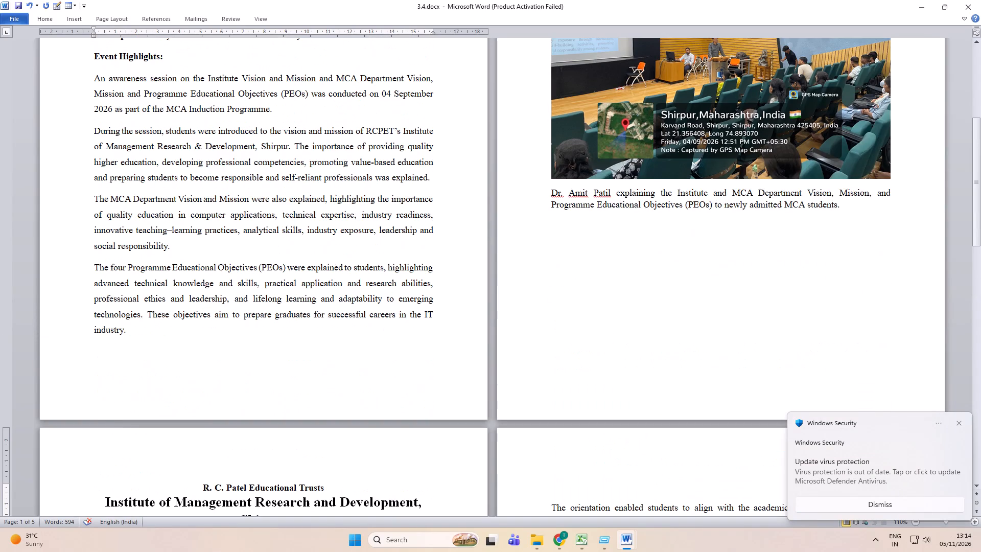
scroll(580, 356, up, 2)
scroll(580, 356, down, 5)
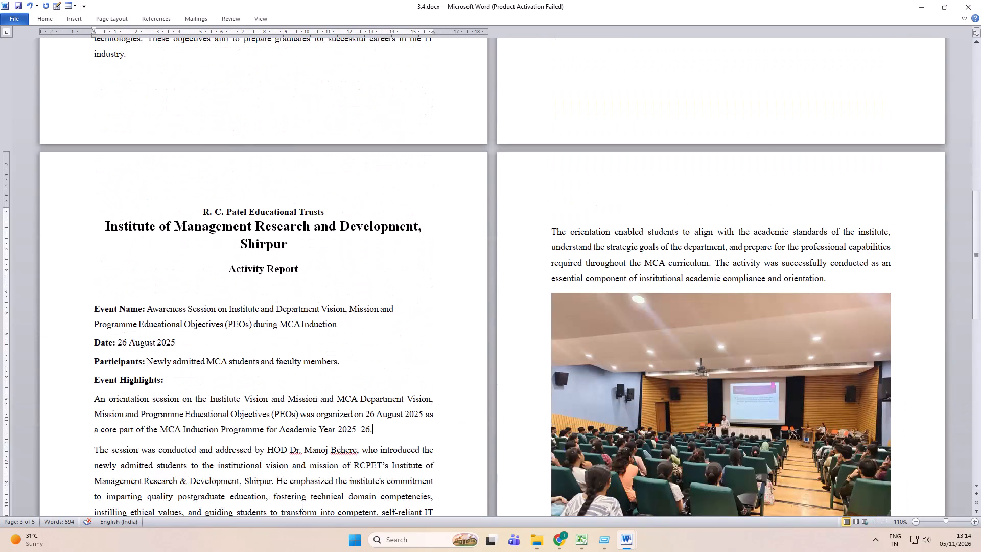
scroll(580, 356, down, 2)
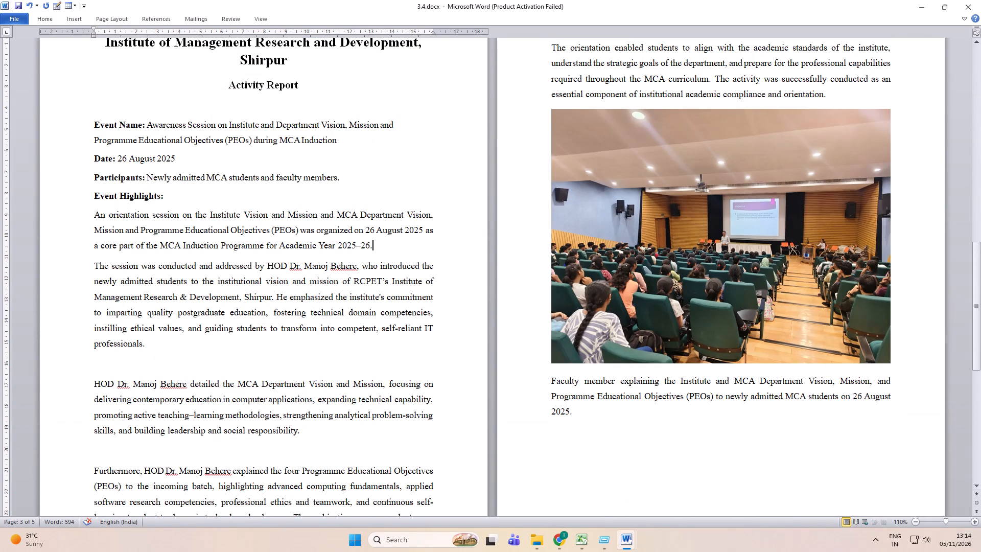
Bring up 25-26.docx, look over its induction activity reports, and close that document.
click(555, 509)
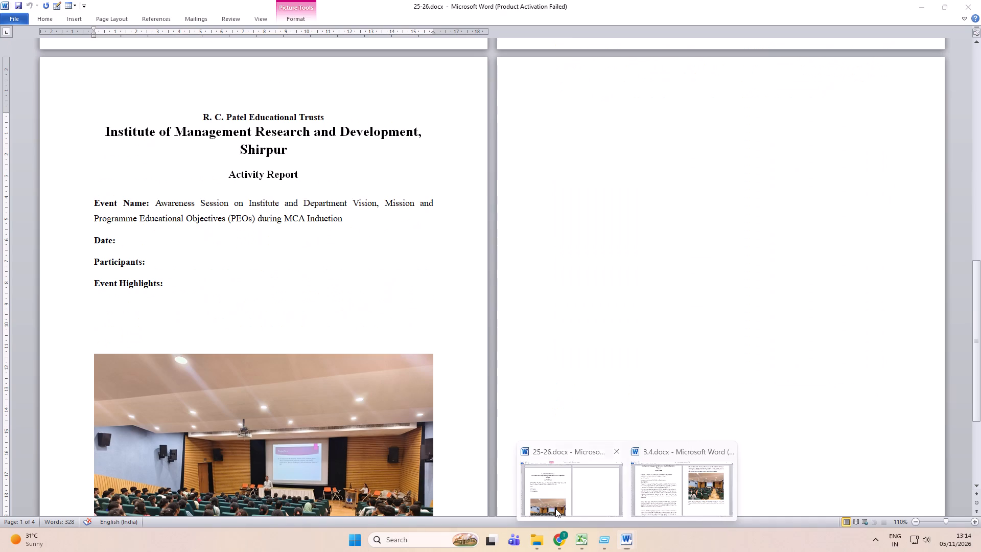
scroll(488, 323, up, 9)
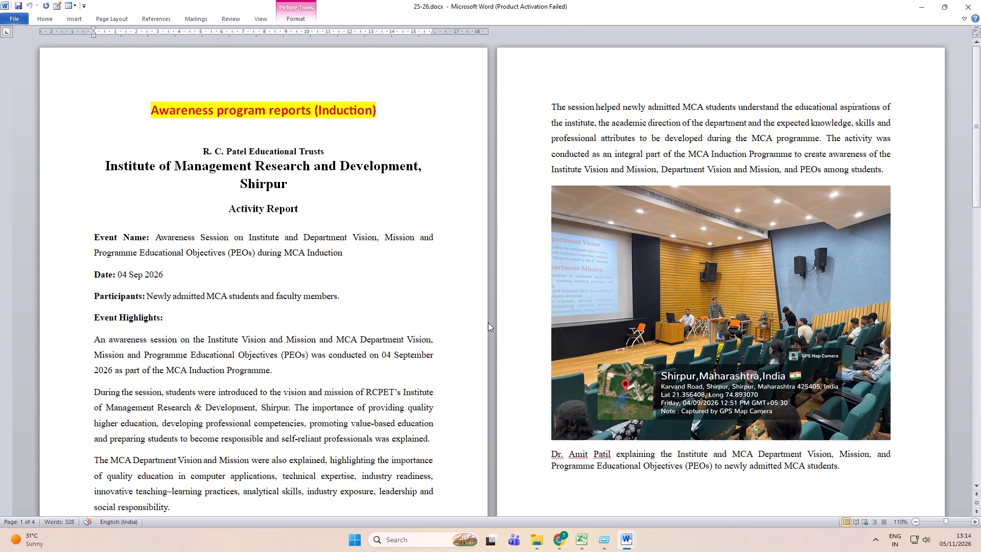
scroll(488, 323, up, 2)
scroll(488, 323, down, 8)
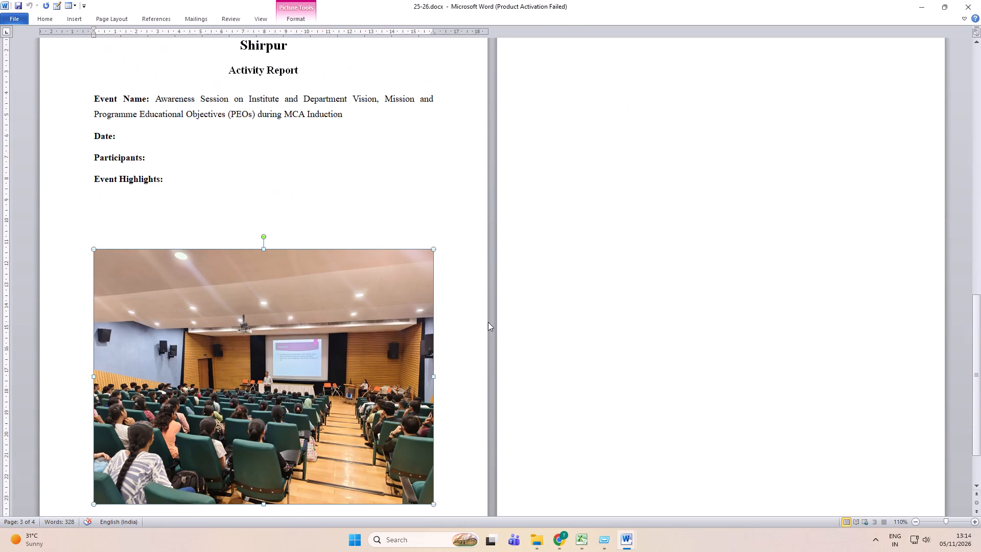
click(965, 0)
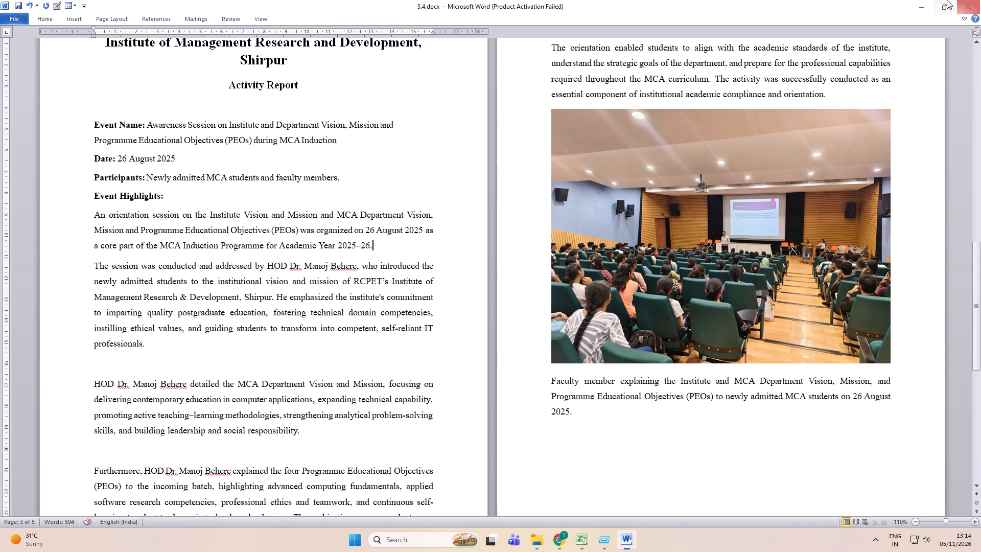
Replace the second report's photo caption with the copied HOD caption, adapting the pasted text to the document's formatting.
scroll(688, 340, up, 2)
scroll(688, 340, down, 1)
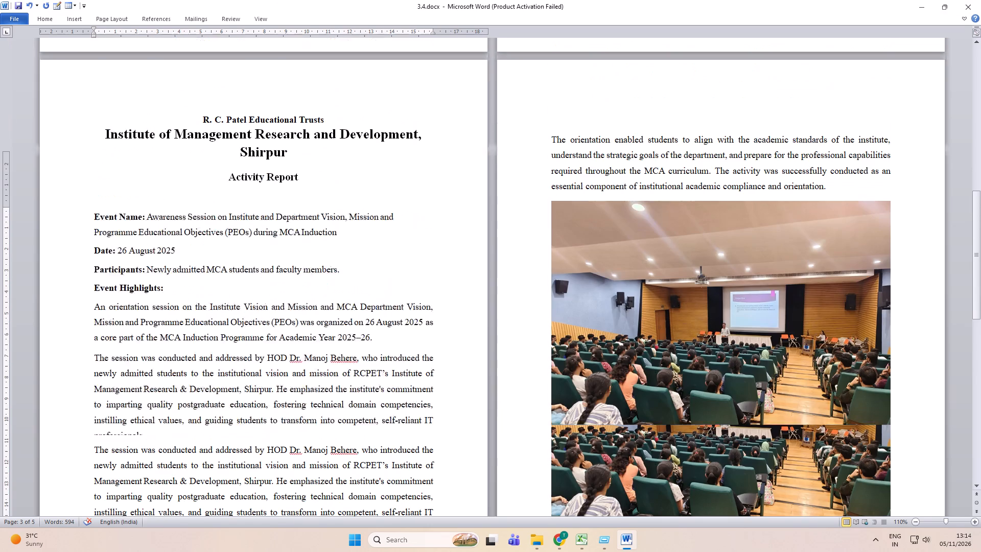
scroll(688, 340, down, 2)
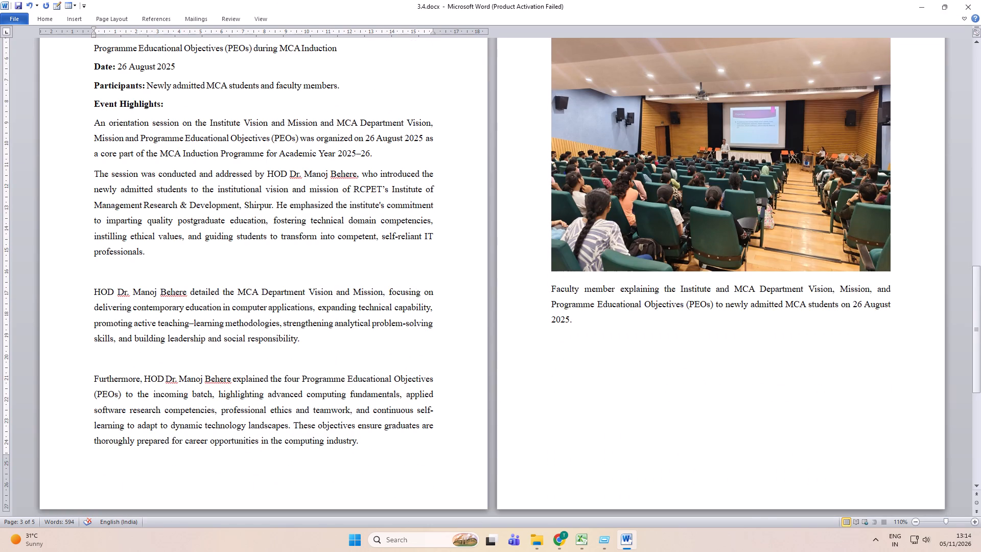
drag(548, 288, 572, 315)
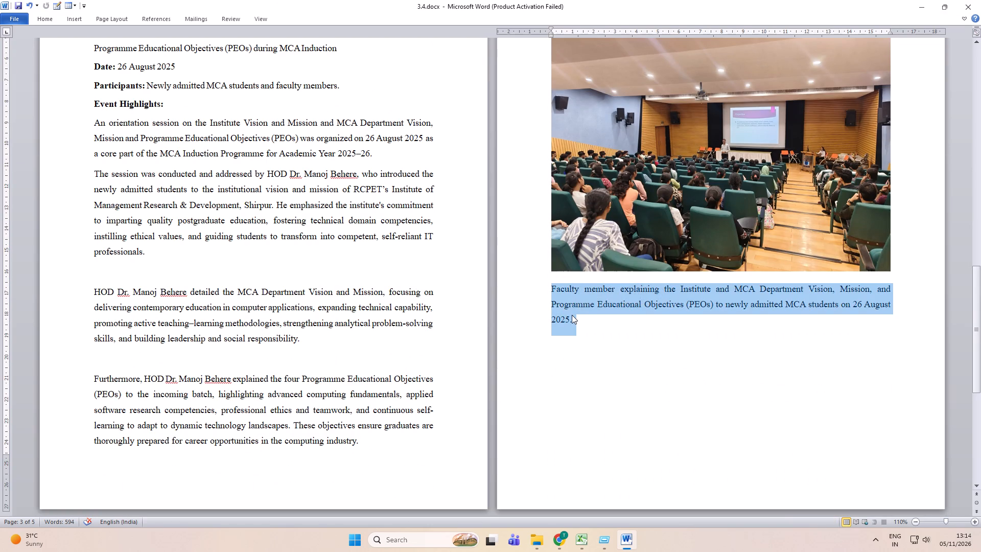
key(ctrl+v)
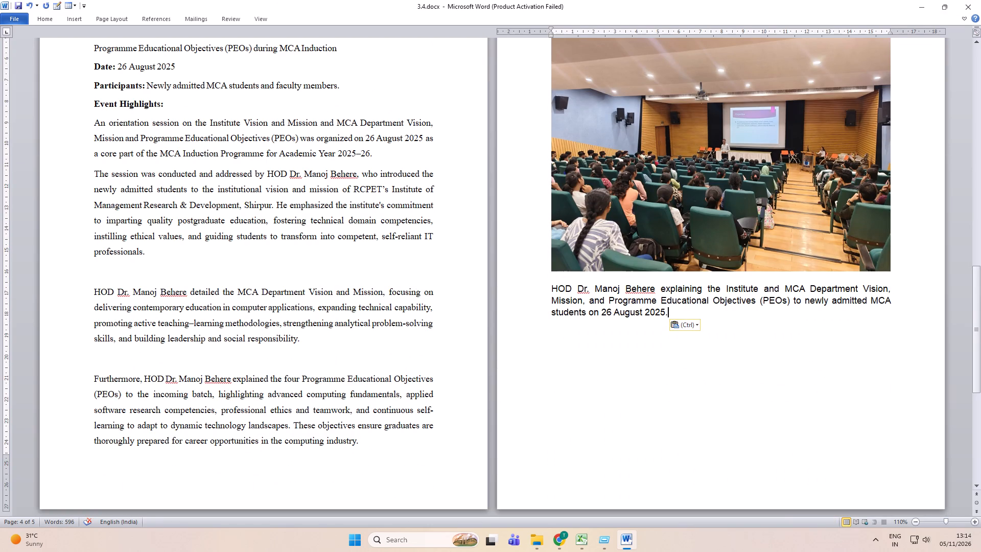
click(698, 326)
click(707, 346)
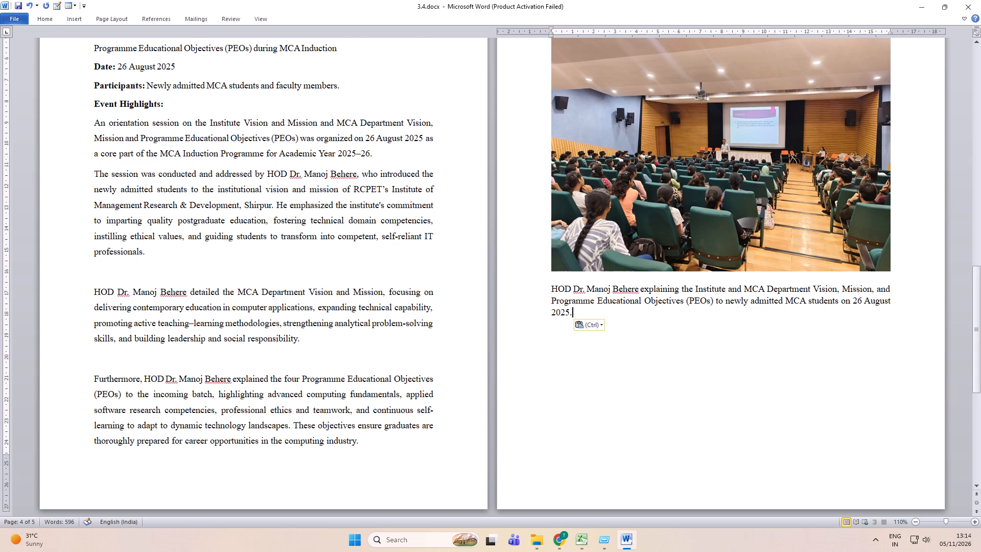
Remove the blank lines above the Event Highlights paragraphs on the MCA Department Vision and Mission and on the four PEOs.
scroll(614, 351, up, 2)
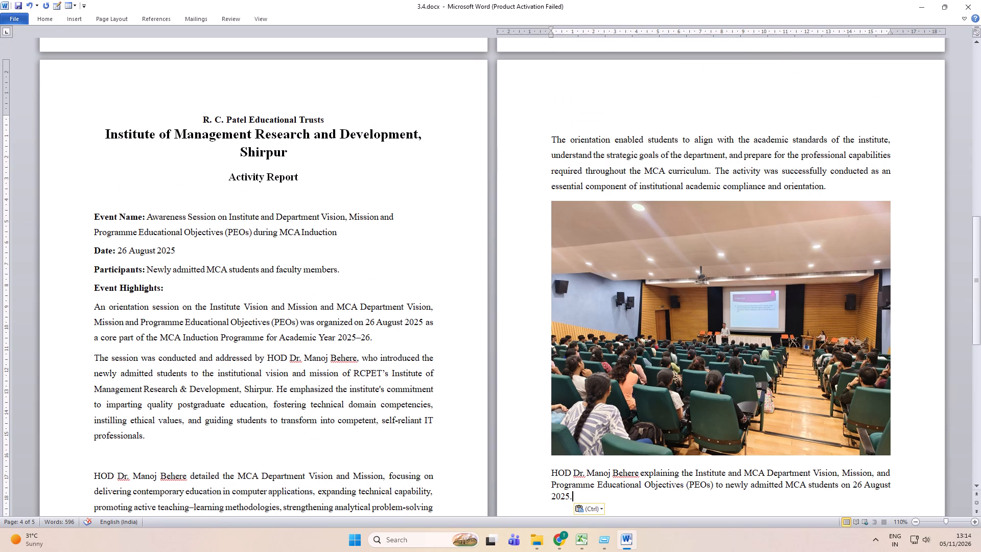
scroll(348, 352, down, 2)
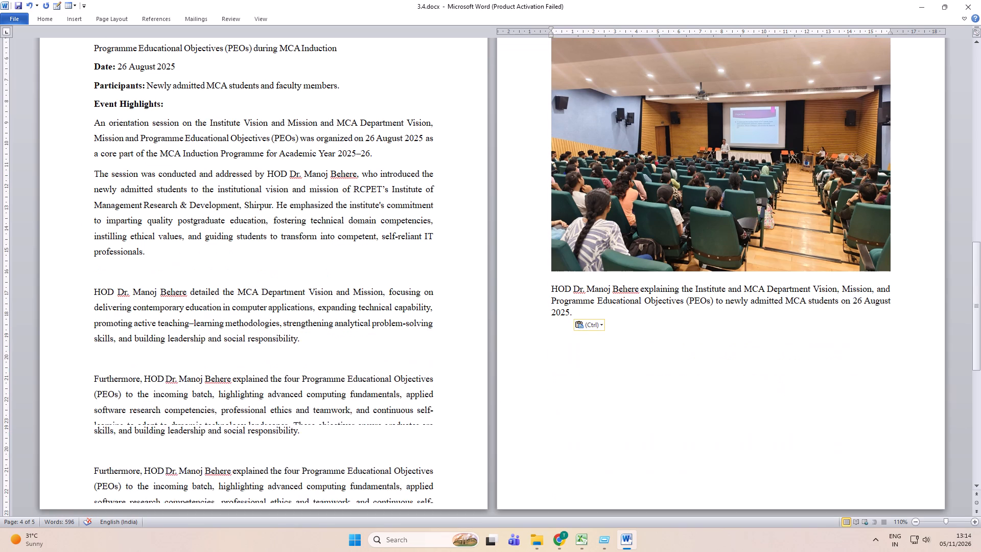
click(118, 274)
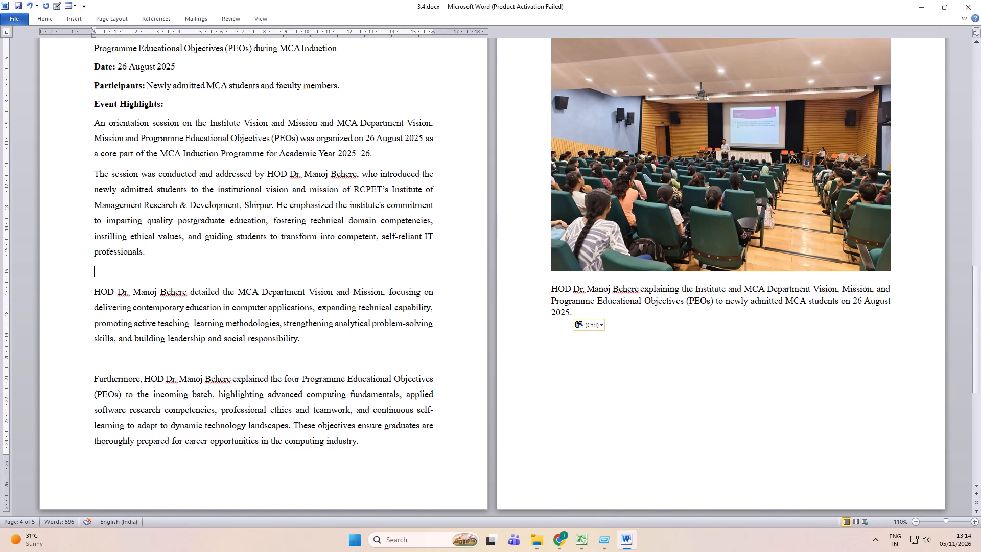
scroll(250, 328, up, 3)
key(BackSpace)
scroll(250, 329, down, 3)
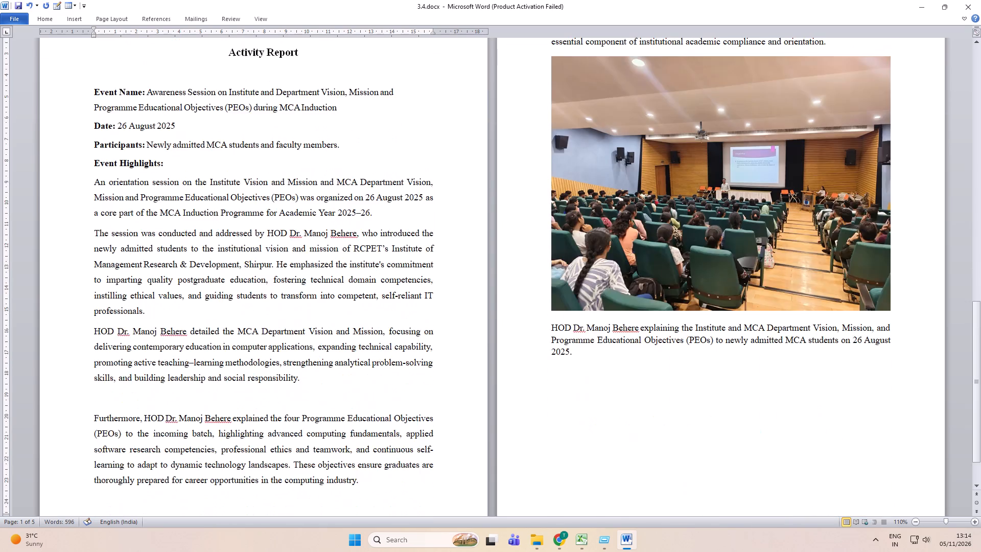
click(140, 340)
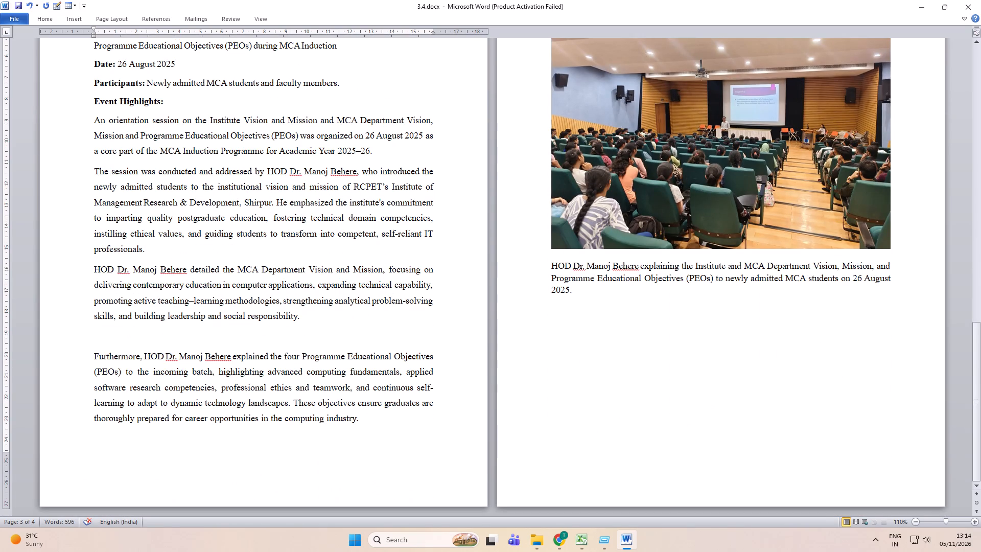
key(BackSpace)
scroll(361, 385, up, 3)
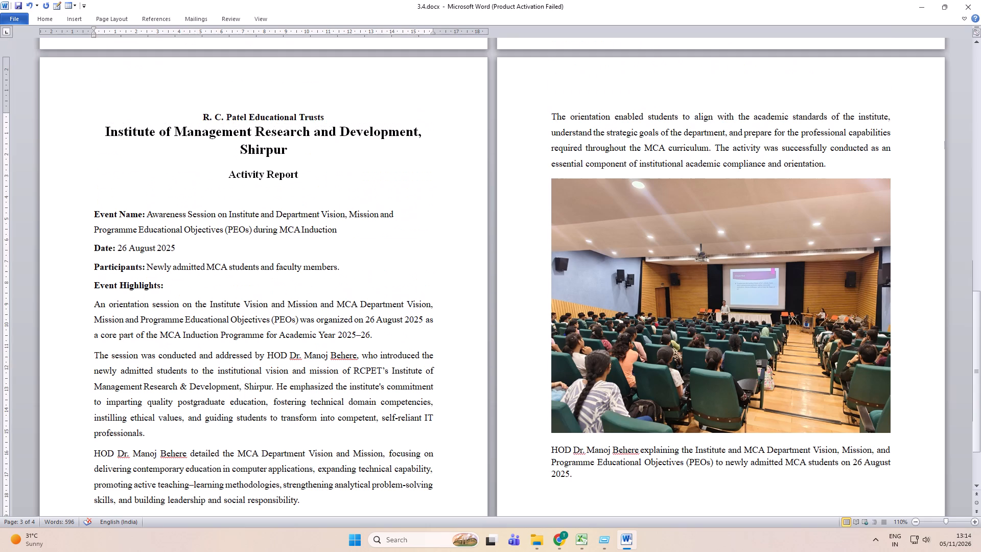
Remove the blank paragraph before "The orientation enabled students" so the closing paragraph directly follows the "Furthermore" paragraph.
scroll(361, 385, down, 3)
click(255, 468)
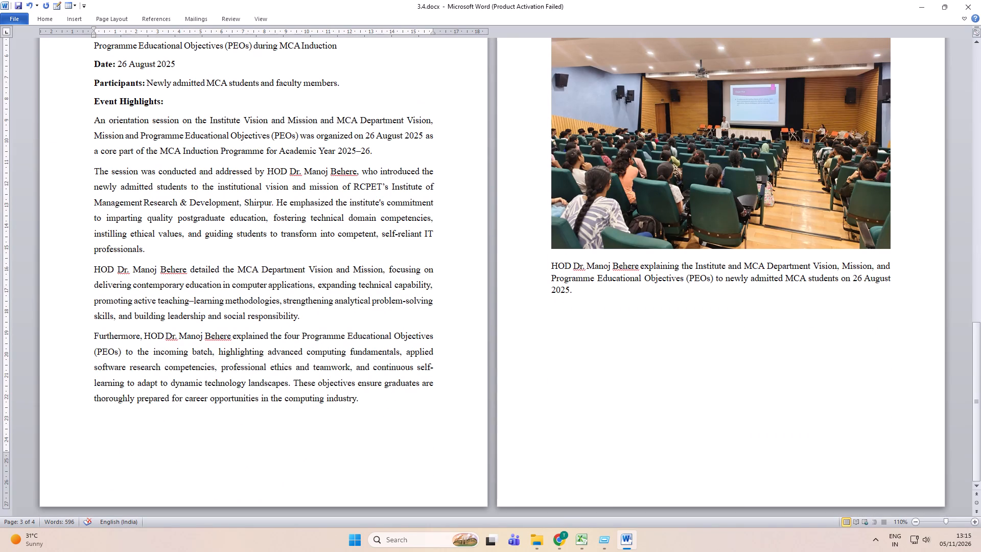
click(186, 469)
click(172, 484)
scroll(631, 220, up, 3)
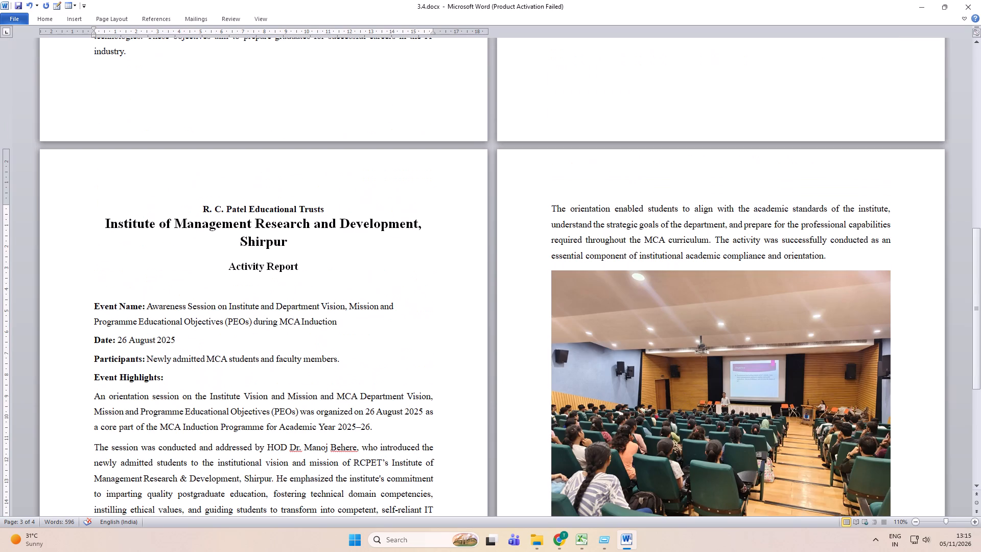
click(551, 210)
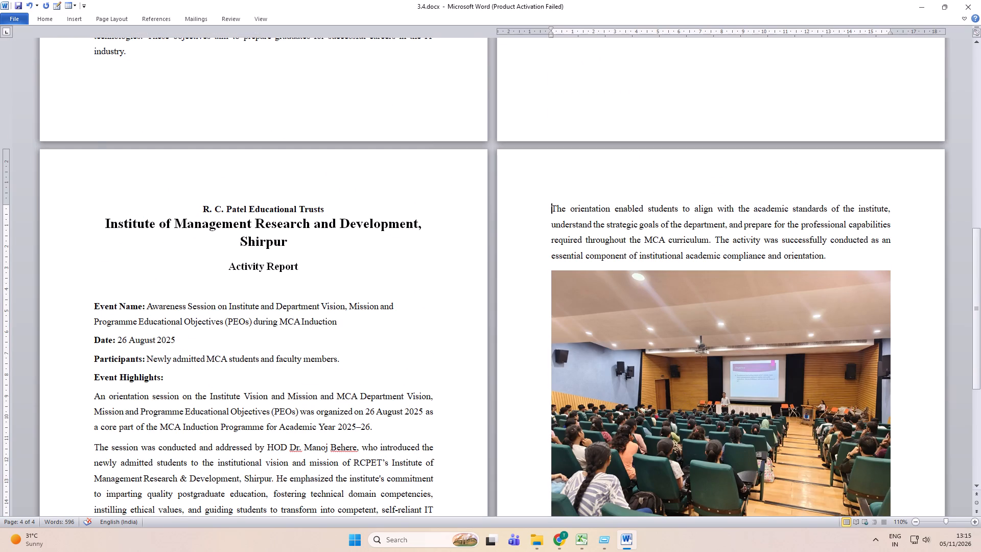
key(BackSpace)
scroll(564, 351, down, 3)
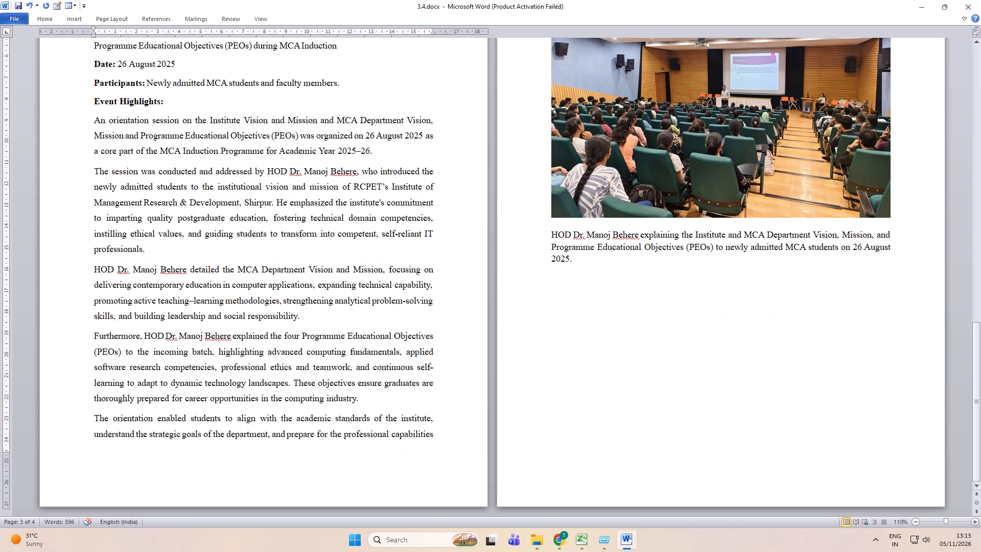
Left-align the HOD photo caption beneath the second report's auditorium photo.
scroll(564, 351, up, 4)
scroll(564, 351, down, 2)
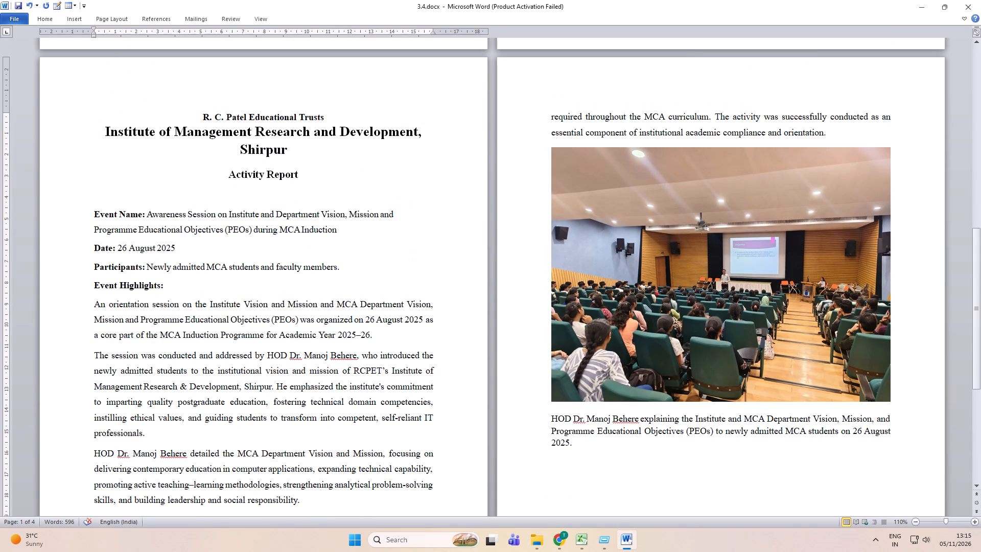
drag(546, 411, 579, 444)
click(590, 442)
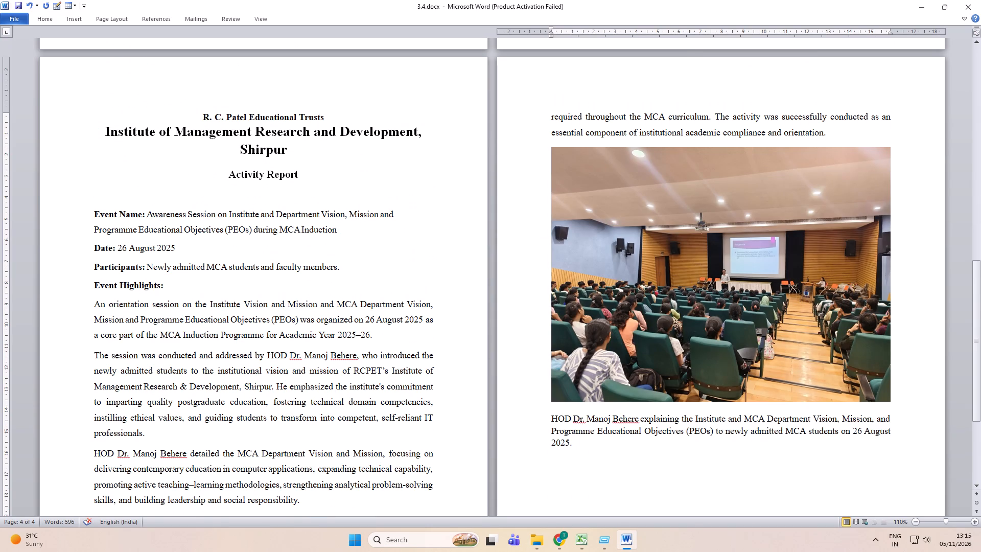
drag(546, 422, 582, 447)
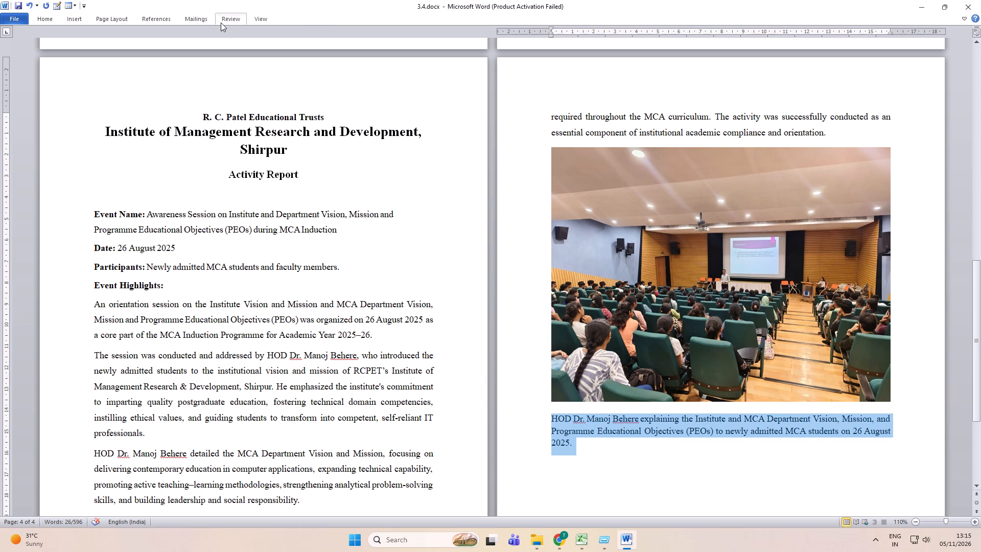
click(49, 18)
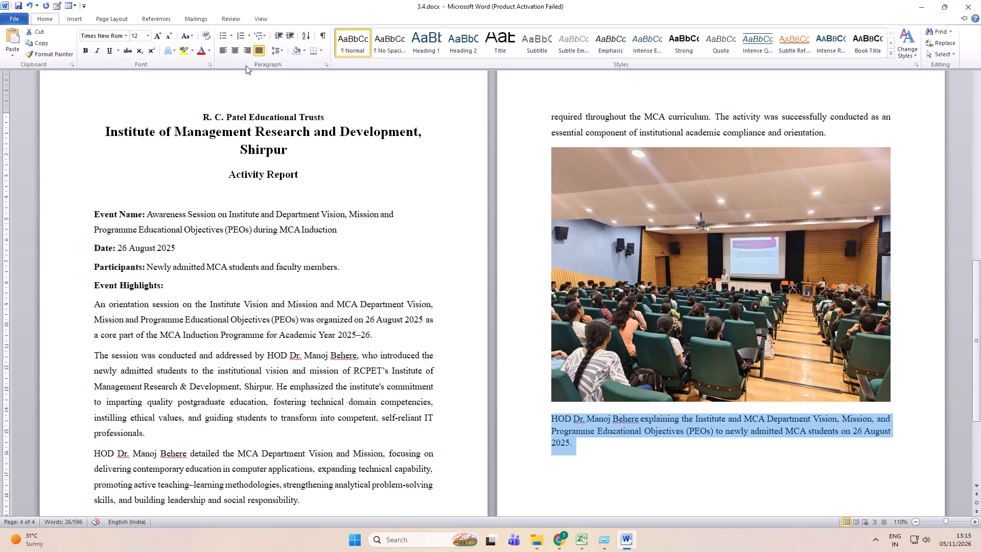
click(224, 52)
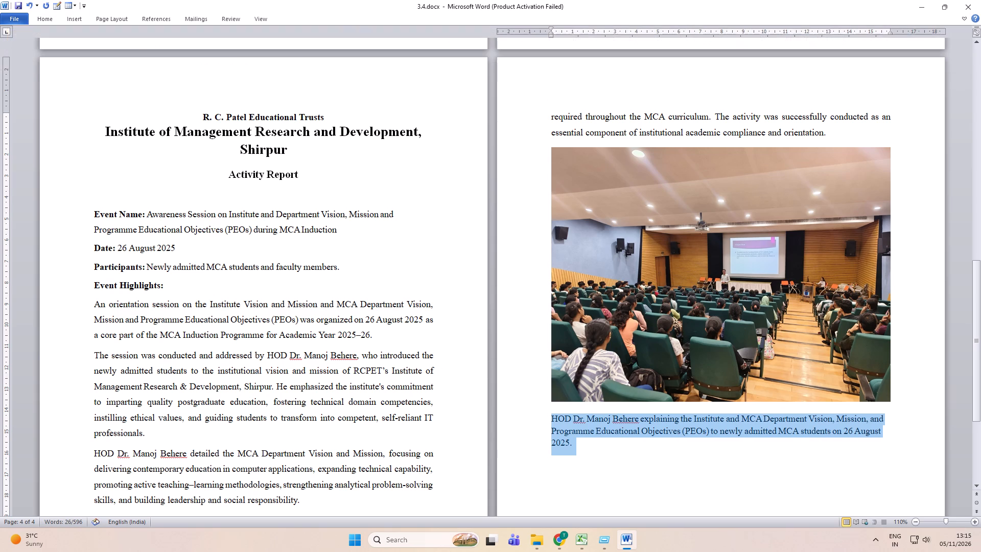
click(47, 15)
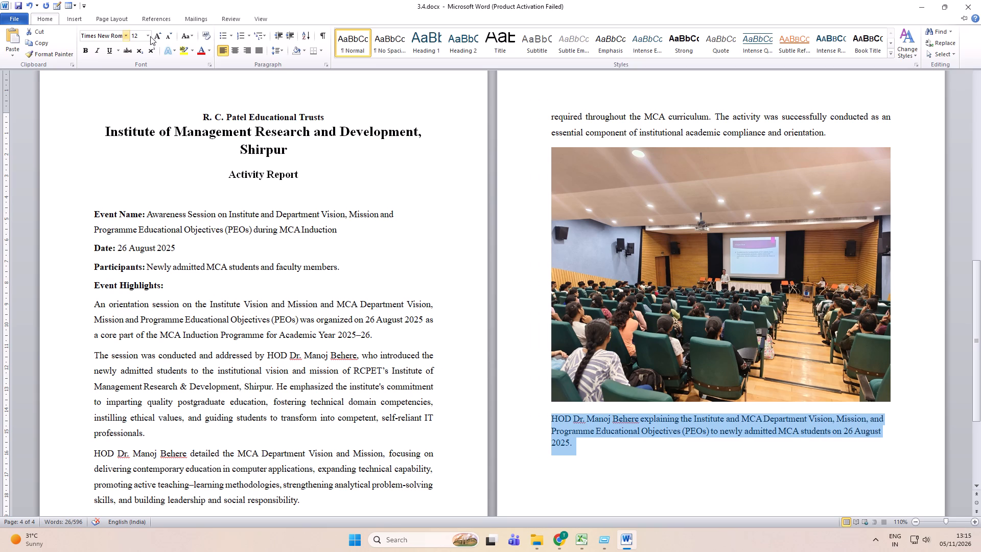
In 3.4.docx, justify the HOD caption beneath the second report's auditorium photo and check the report's layout.
click(254, 52)
click(695, 471)
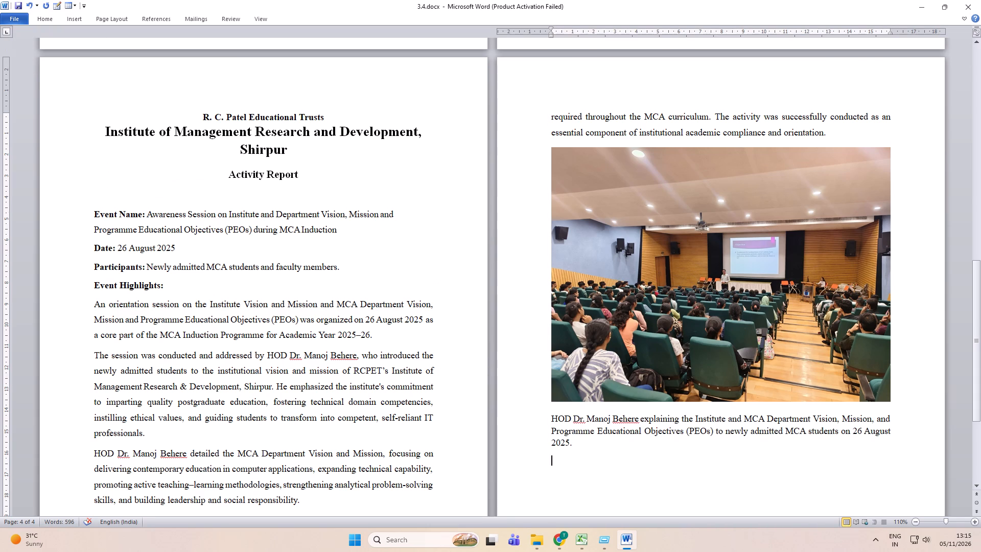
scroll(657, 444, down, 2)
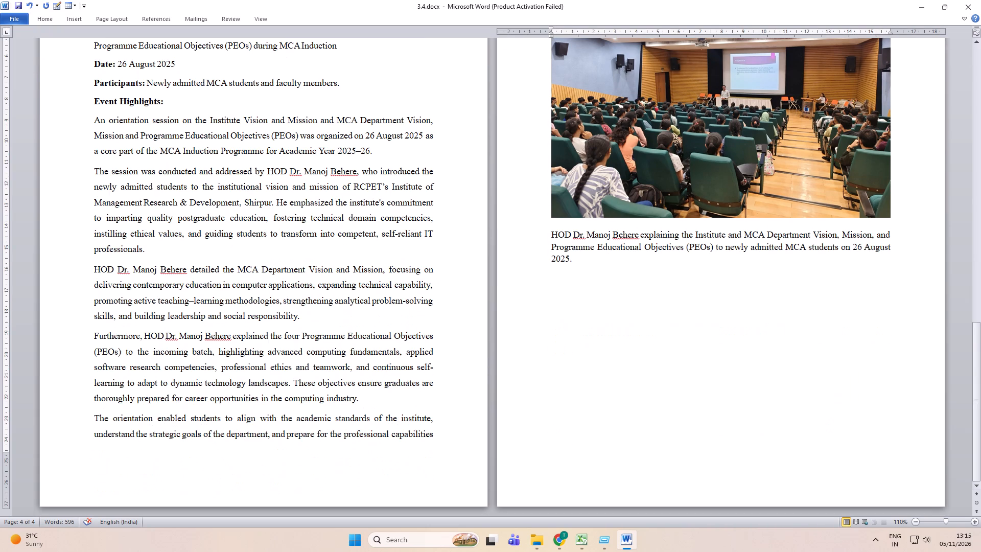
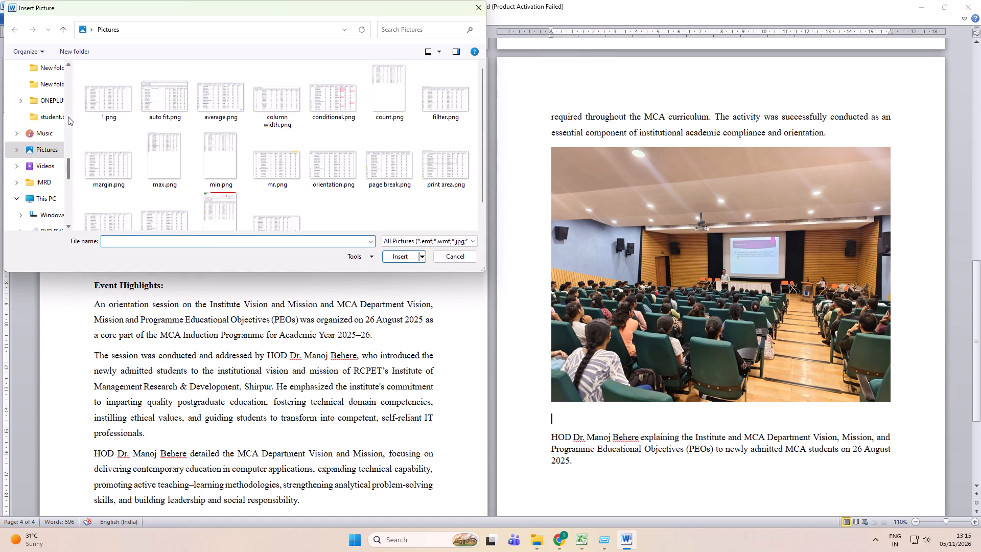
Insert WhatsApp Image 2026-11-05 at 1.14.13 PM.jpeg from Downloads between the second report's auditorium photo and its HOD caption, and check the page layout.
scroll(57, 123, up, 7)
click(57, 121)
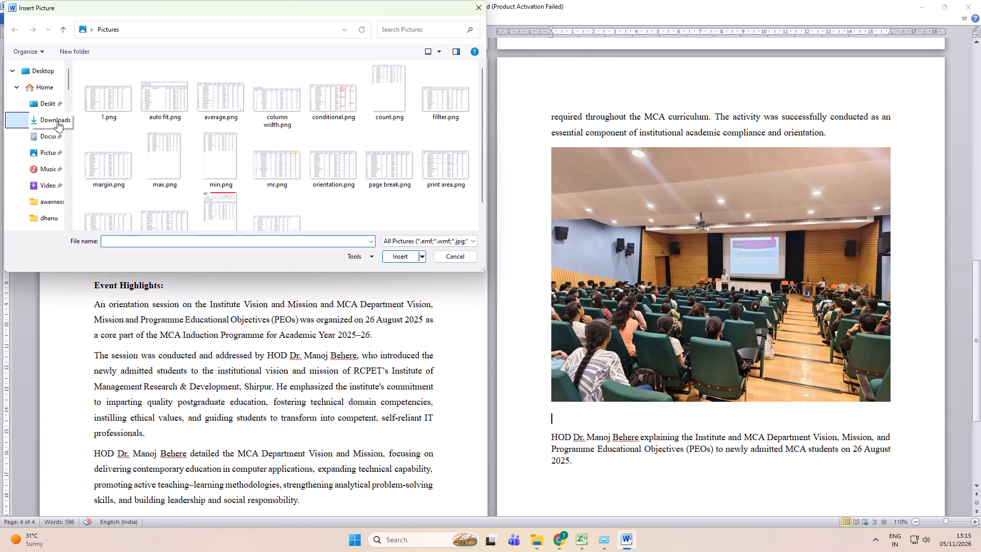
click(171, 122)
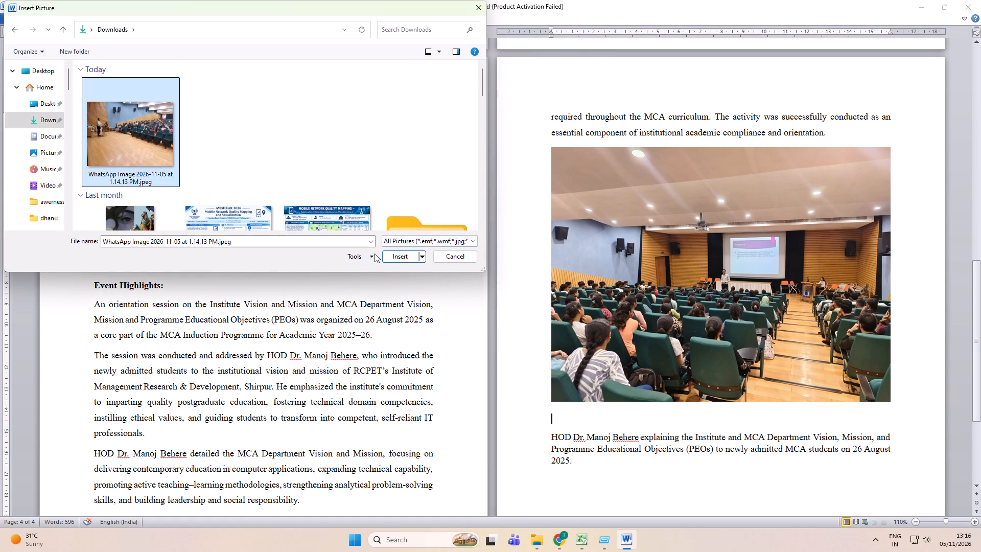
click(401, 259)
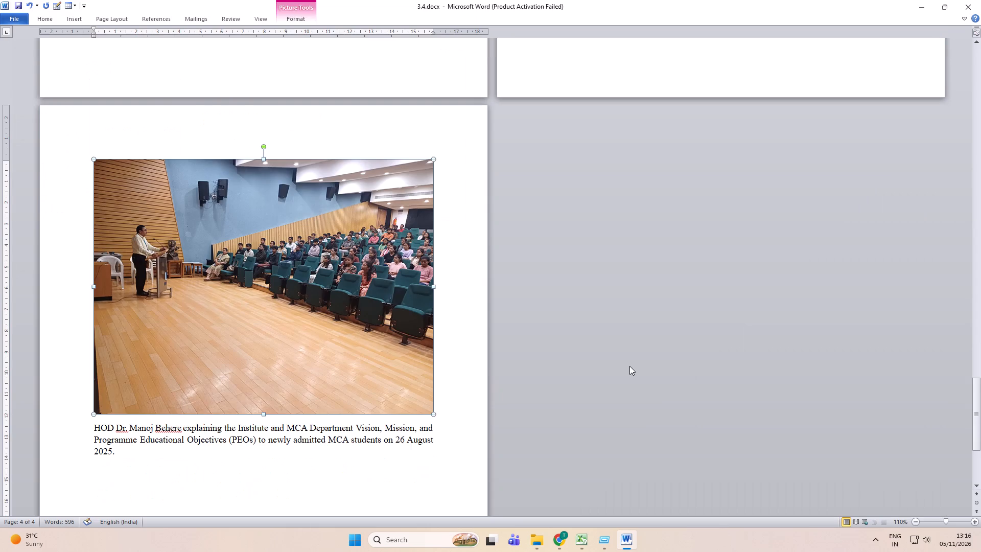
scroll(630, 367, up, 6)
scroll(630, 367, down, 6)
scroll(630, 367, up, 7)
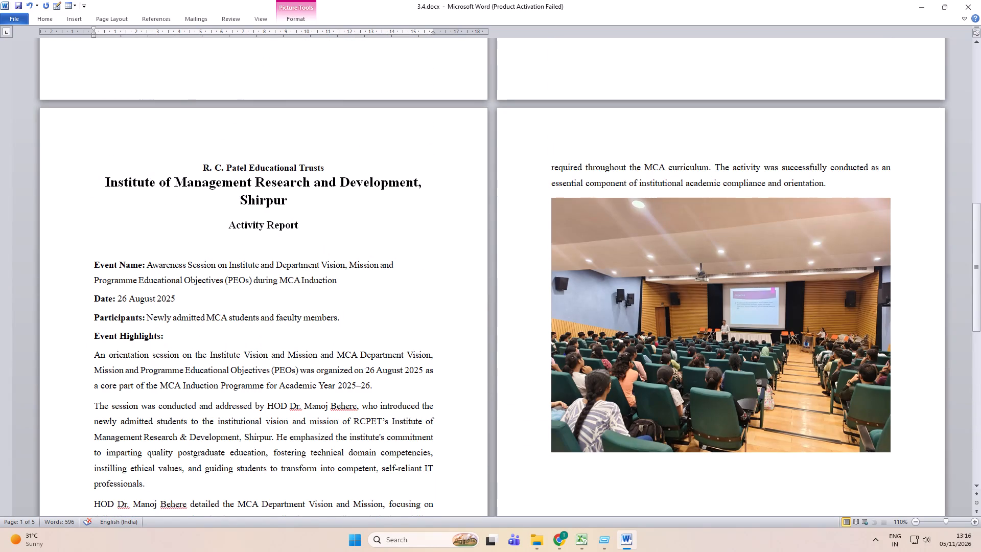
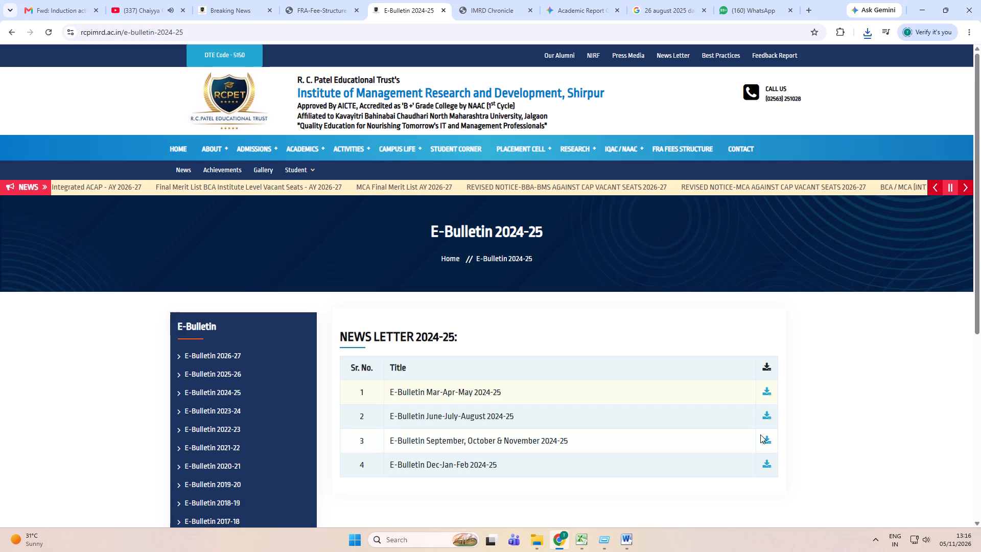
Open the E-Bulletin September, October & November 2024-25 and look through its pages for the MCA induction activity reports.
click(768, 441)
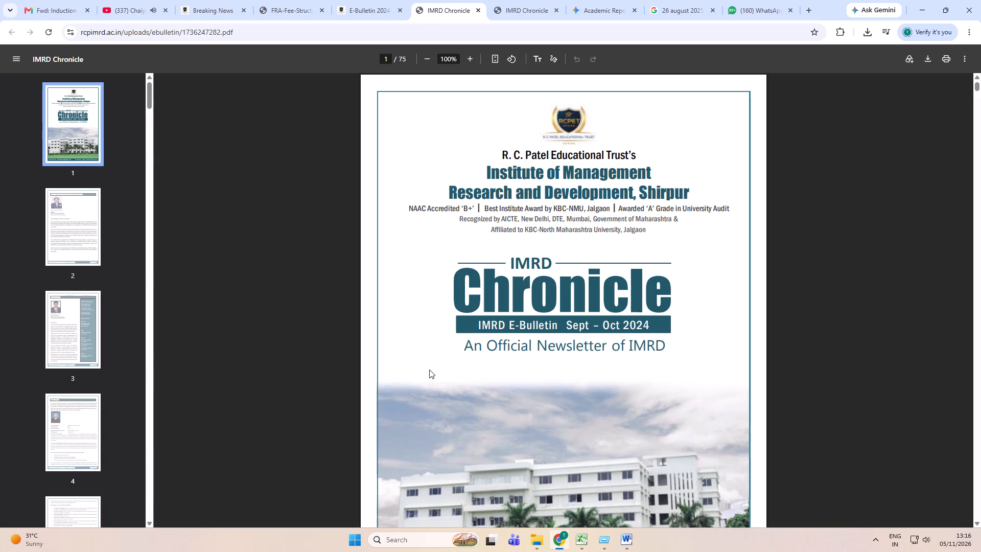
scroll(429, 370, down, 5)
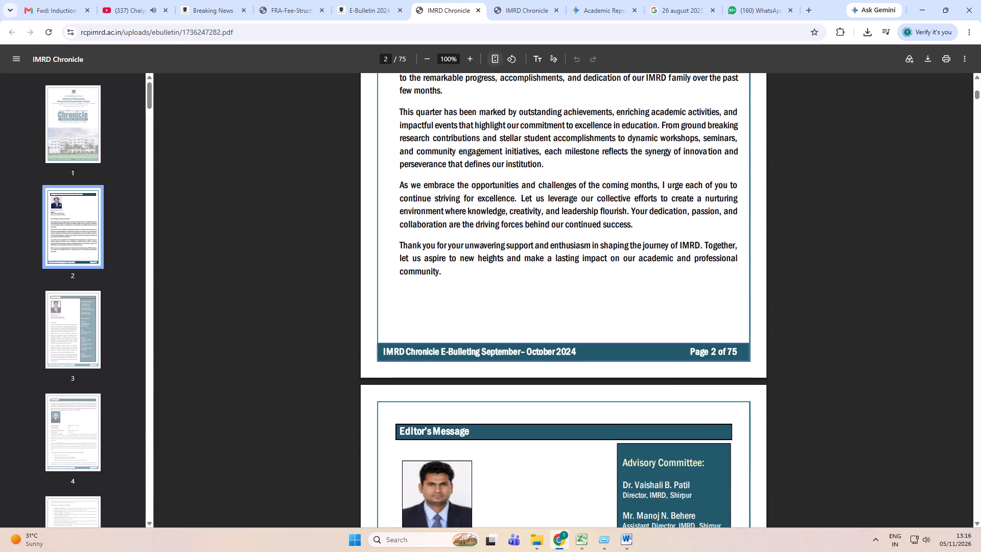
scroll(498, 31, down, 3)
scroll(415, 172, down, 4)
scroll(491, 259, down, 10)
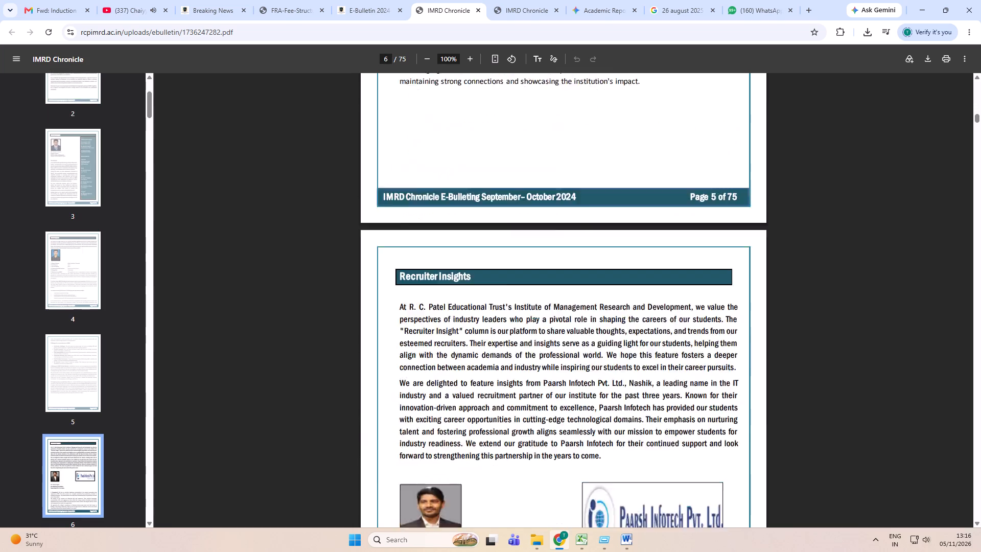
scroll(493, 257, down, 20)
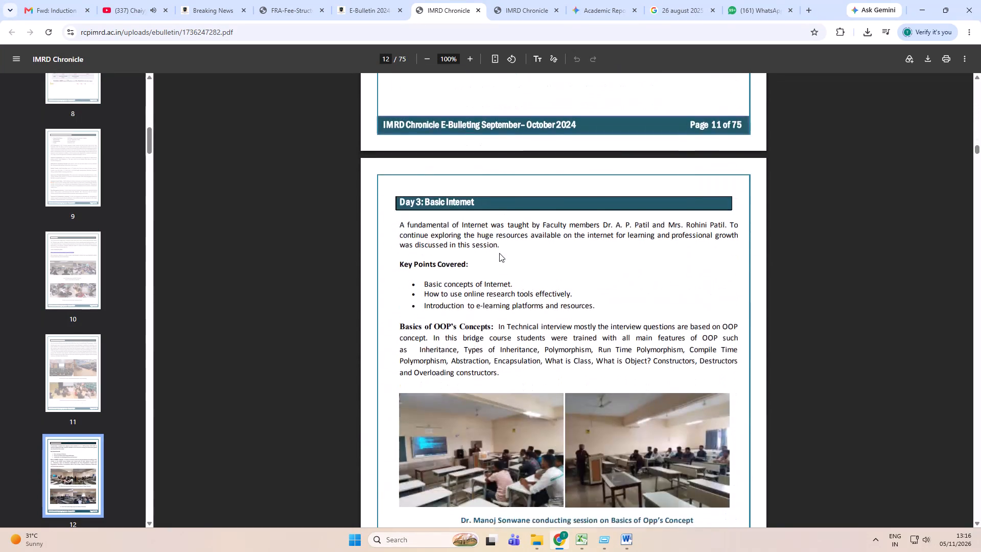
scroll(499, 253, down, 11)
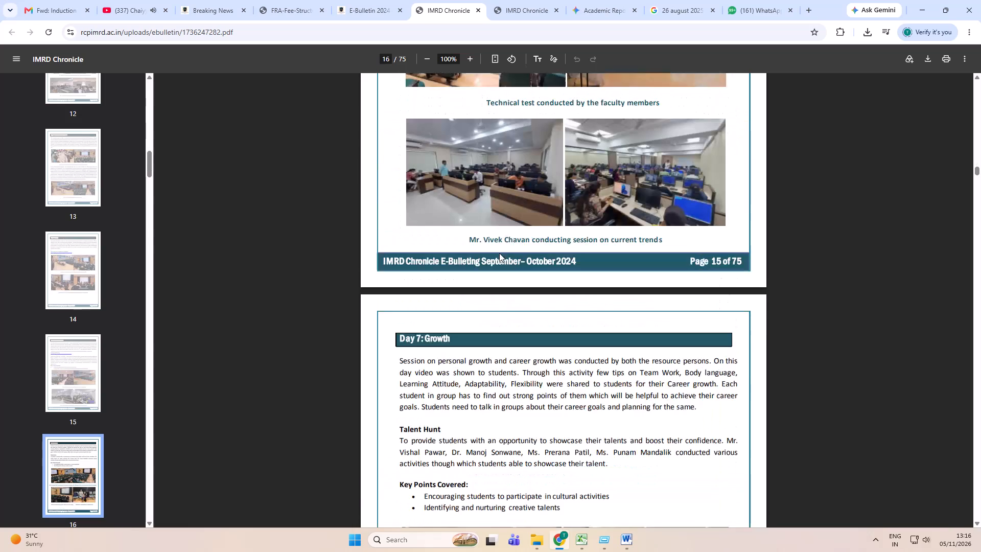
scroll(499, 253, down, 6)
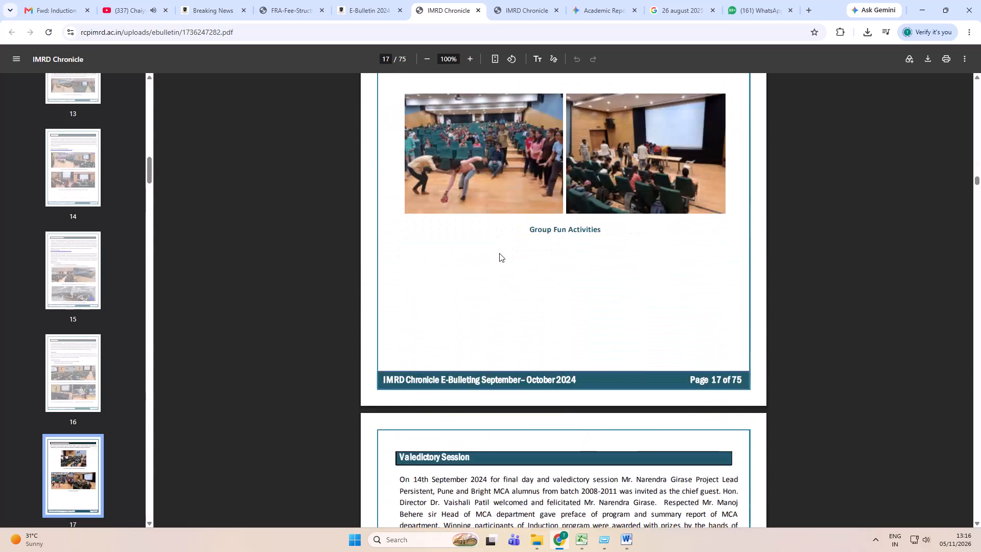
Examine the bulletin's day-wise session reports, photos and captions back to the start of the MCA Bridge Course and Induction Program report.
scroll(499, 253, up, 6)
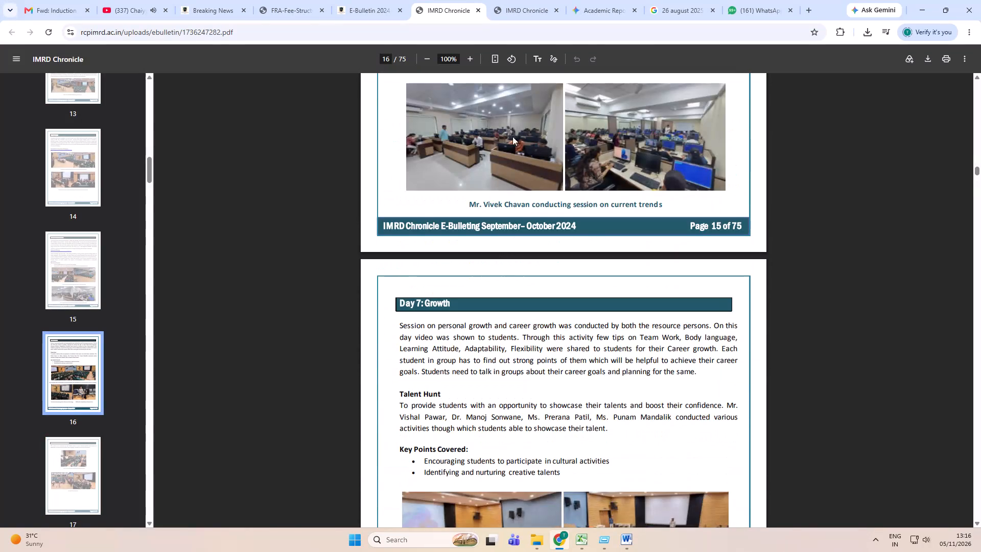
scroll(555, 270, up, 2)
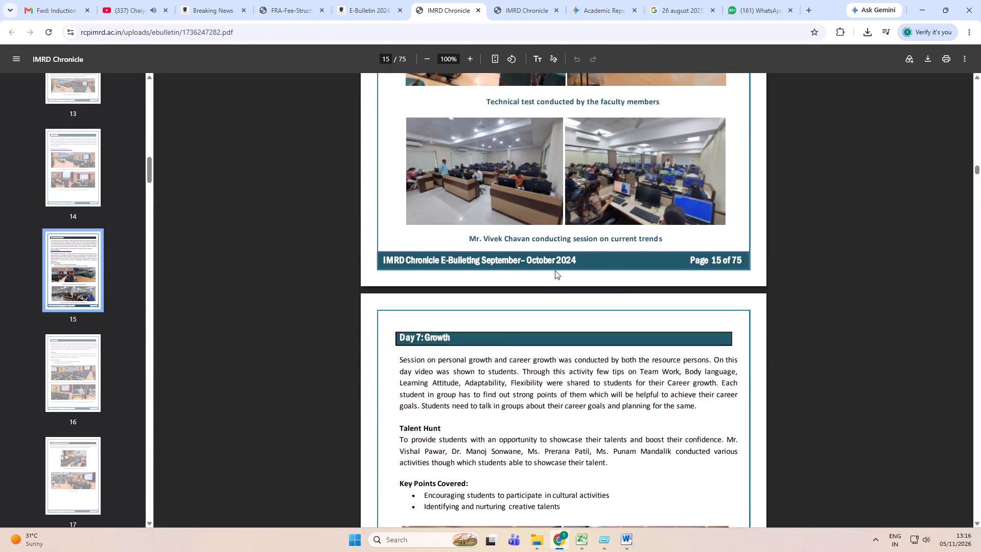
scroll(555, 270, up, 5)
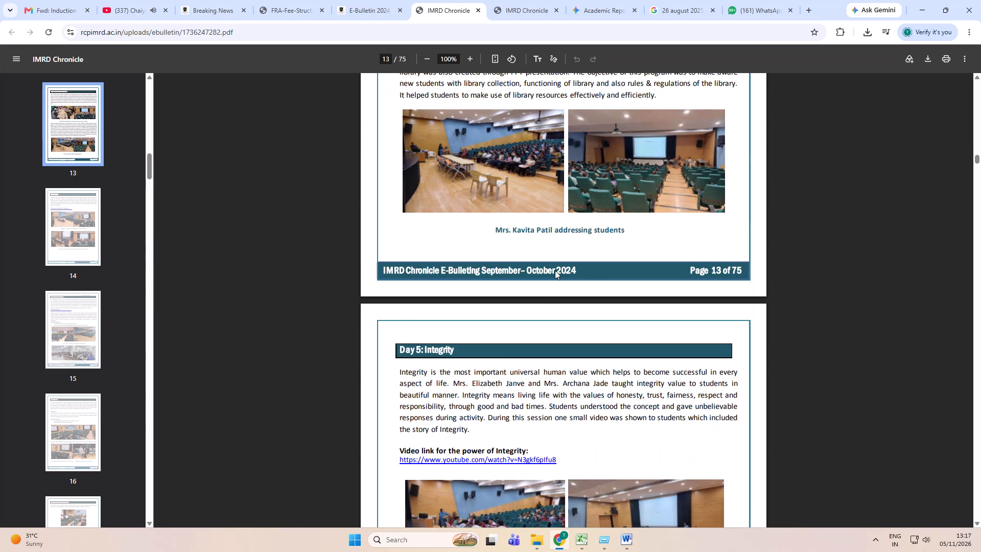
scroll(555, 270, up, 3)
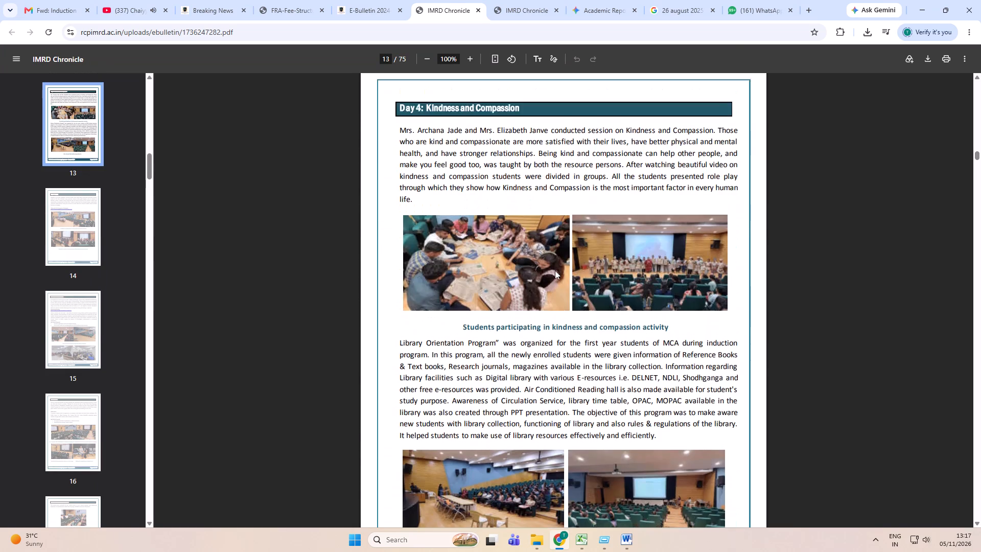
scroll(555, 270, up, 3)
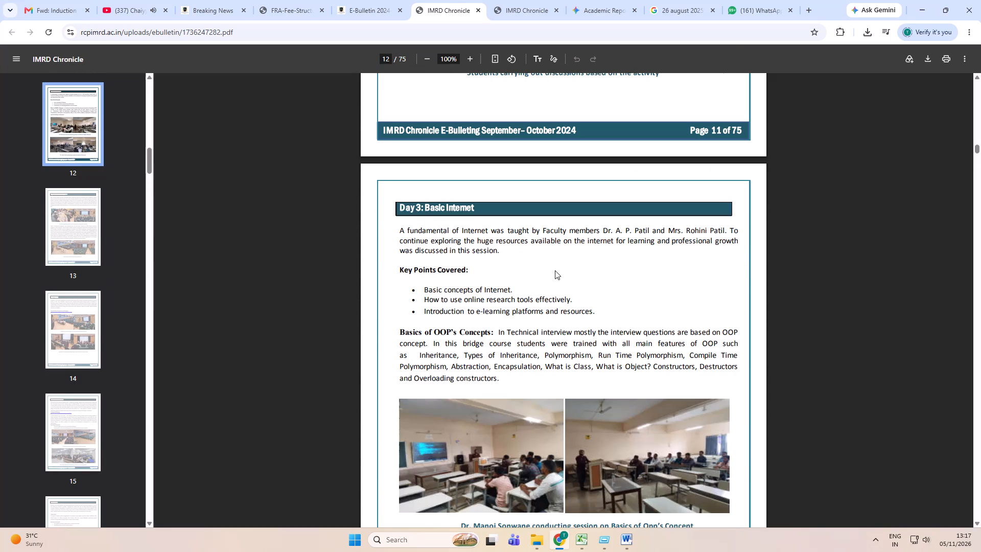
scroll(555, 270, up, 4)
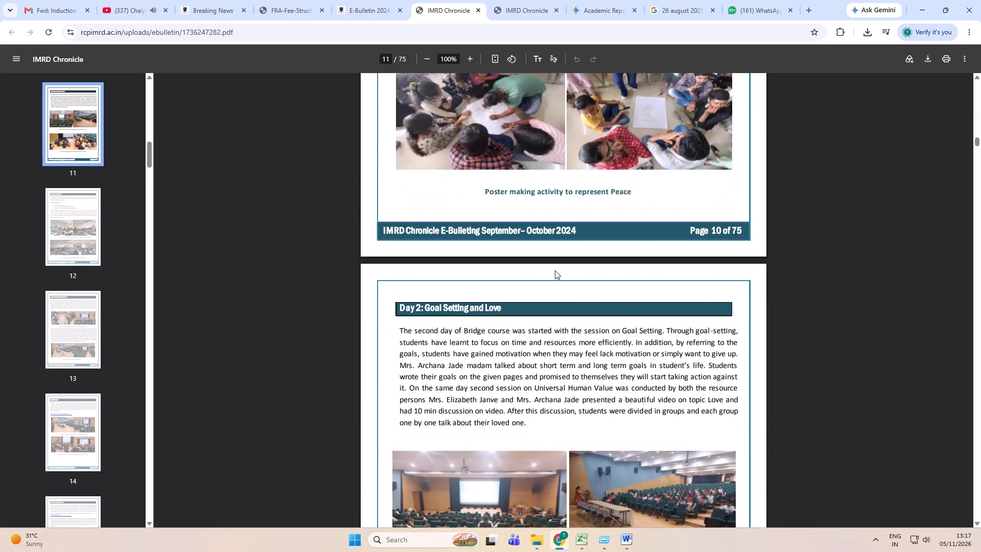
scroll(555, 270, up, 5)
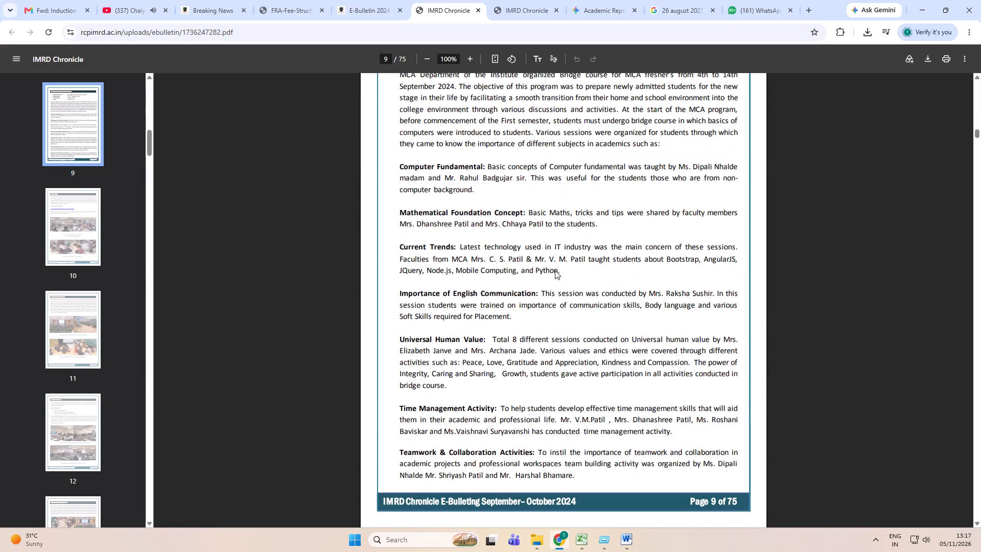
scroll(555, 270, up, 3)
scroll(555, 270, down, 2)
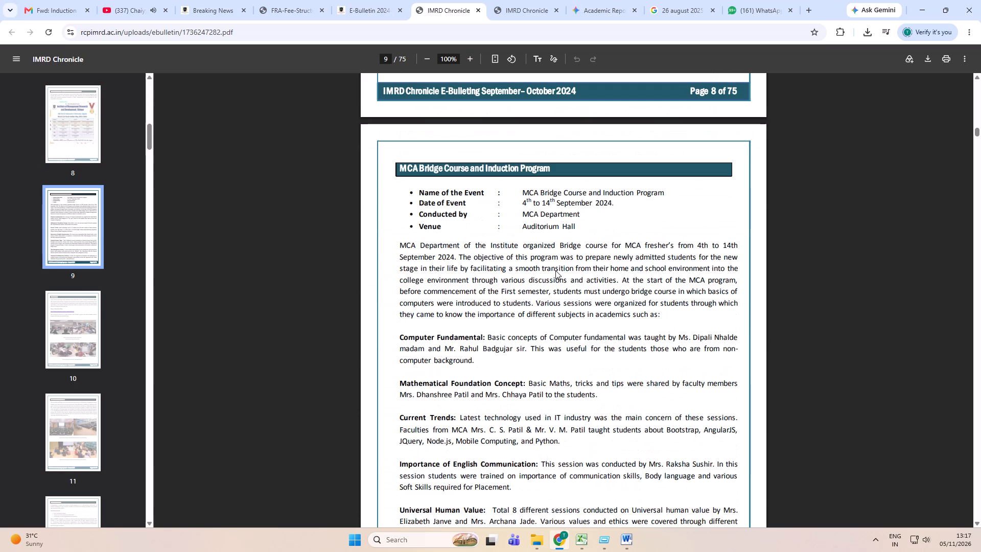
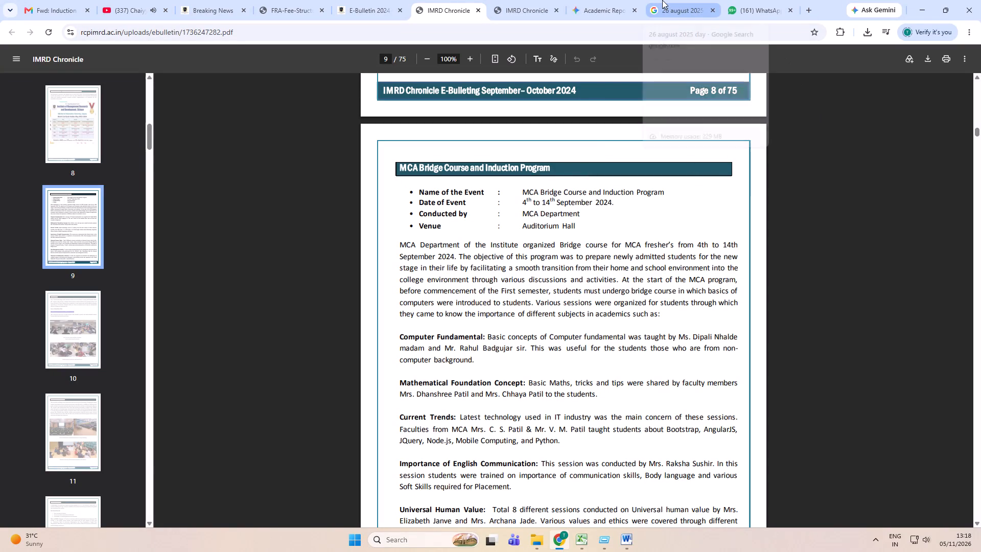
click(712, 7)
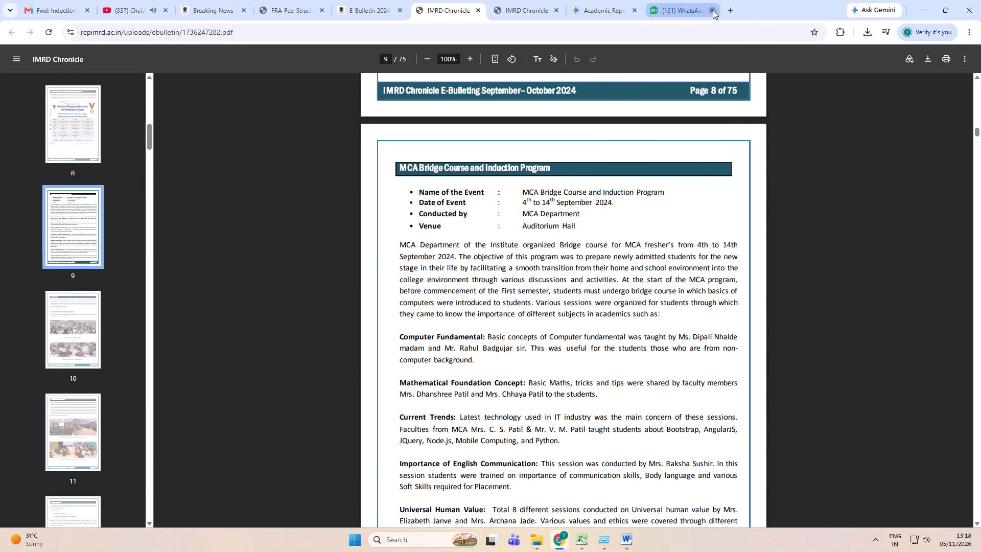
click(730, 3)
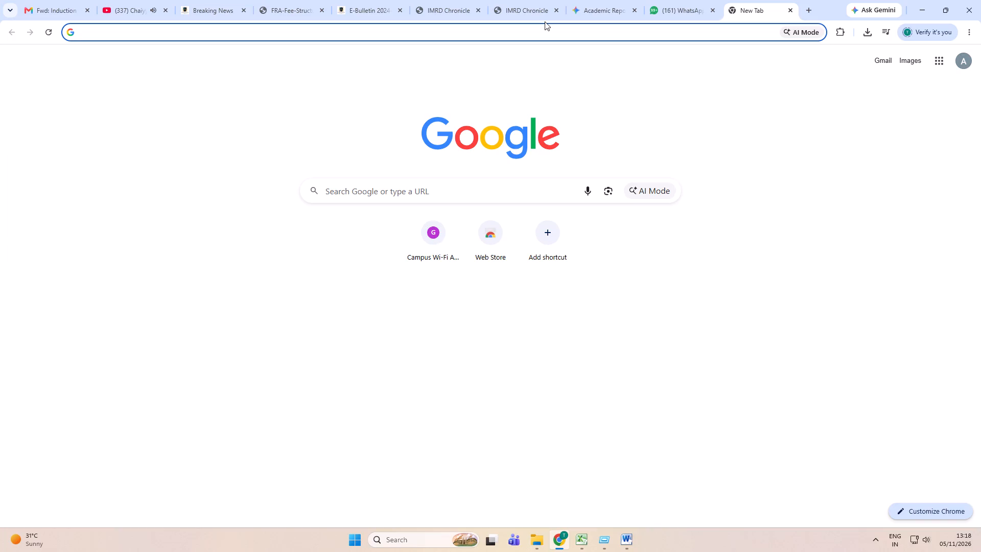
text(6 se)
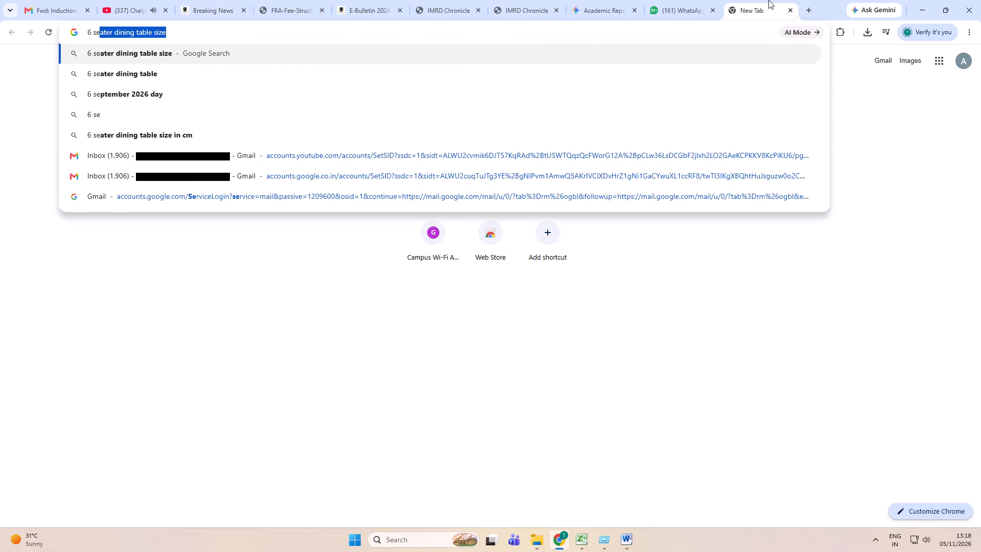
click(270, 90)
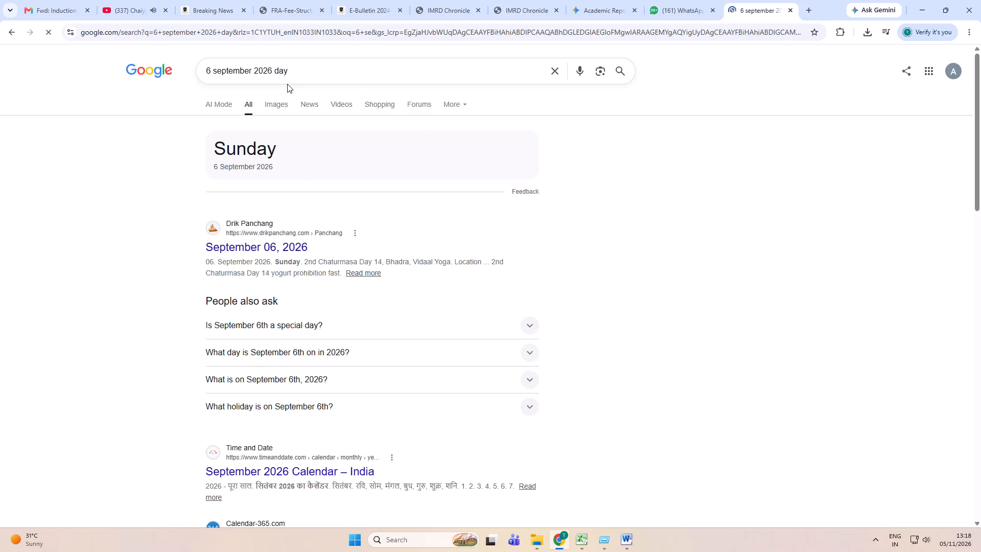
click(272, 71)
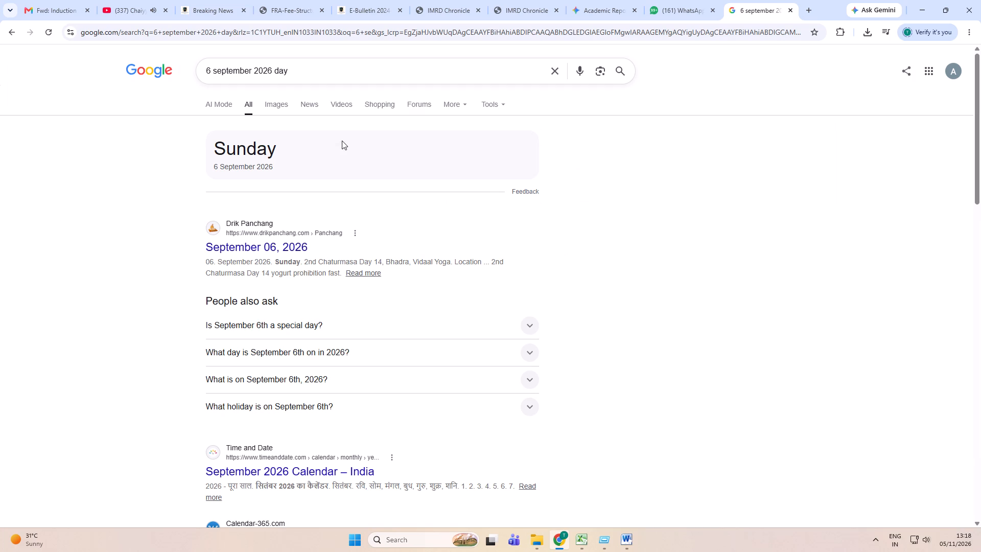
key(BackSpace)
key(4)
key(Return)
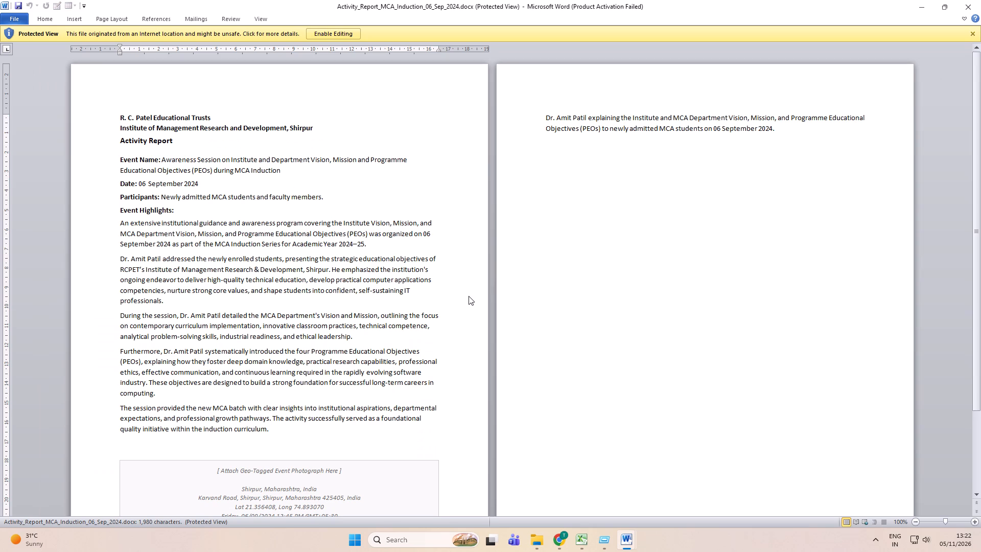
Copy the downloaded report's text from Event Name through the closing paragraph and paste it below the last Activity Report heading in 3.4.docx.
click(123, 146)
drag(119, 155, 331, 442)
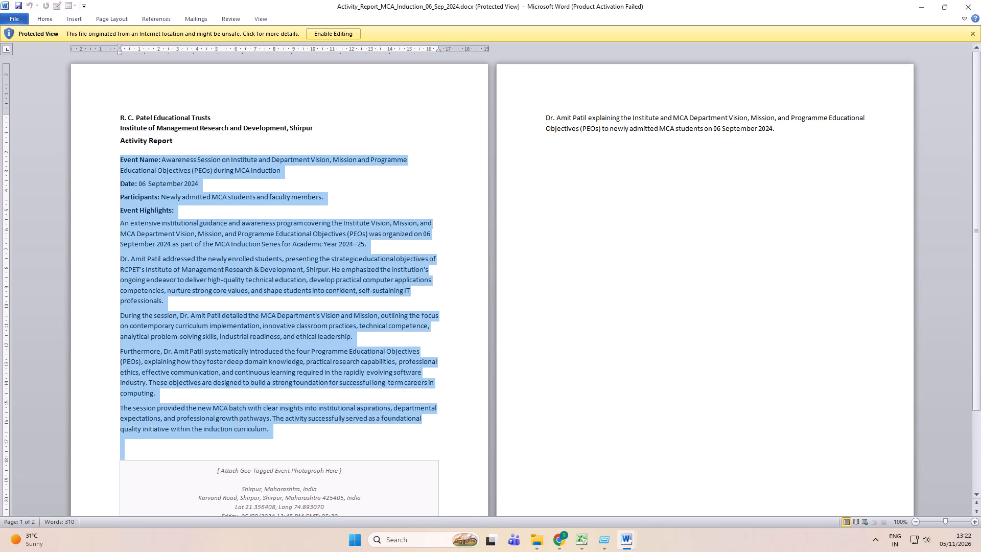
drag(331, 442, 285, 427)
key(ctrl+c)
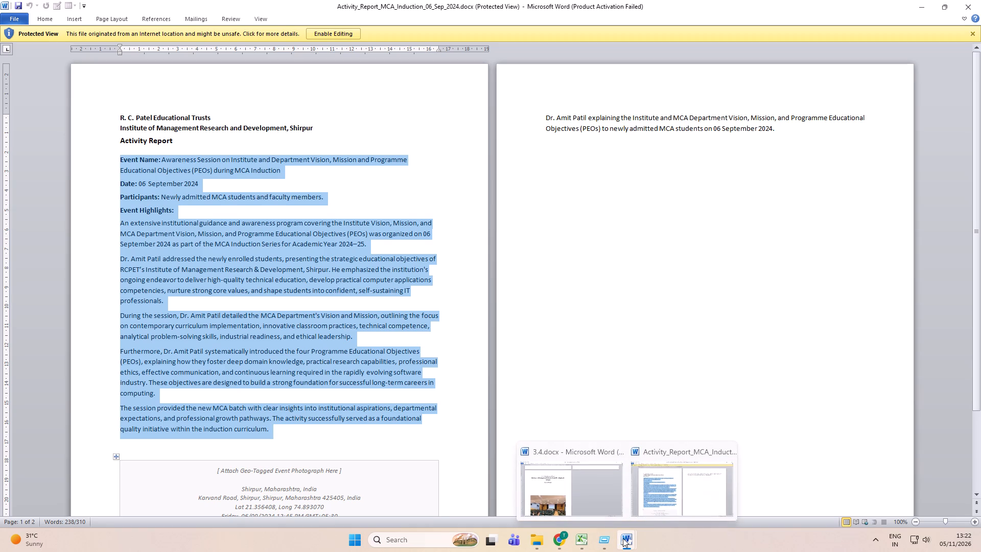
click(571, 491)
key(ctrl+v)
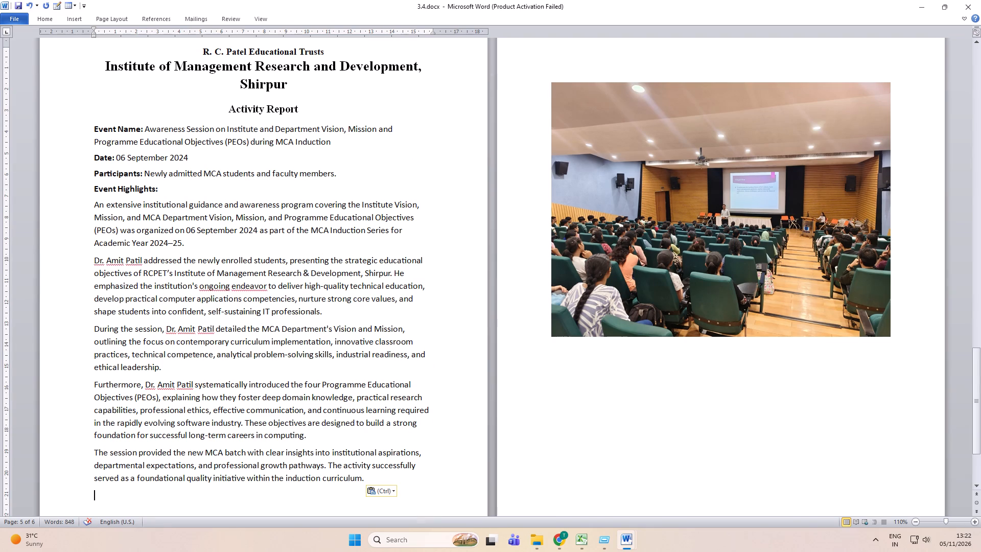
scroll(238, 295, down, 2)
scroll(238, 295, up, 1)
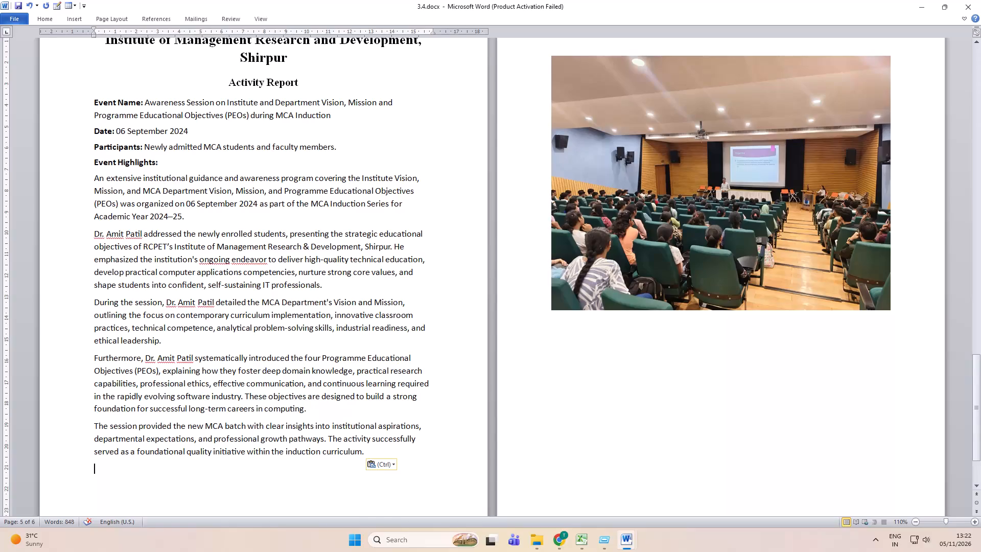
scroll(238, 295, up, 1)
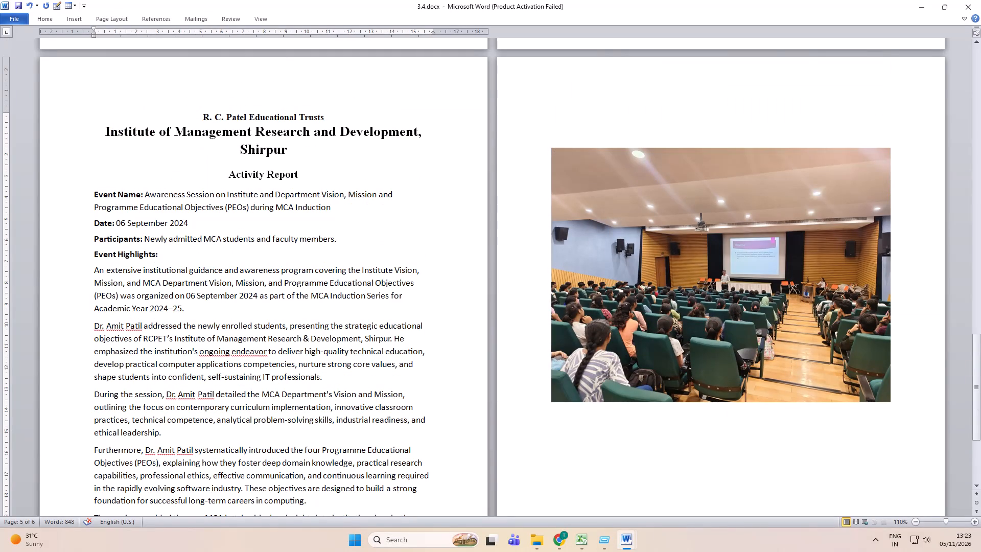
Justify the pasted 06 September 2024 report text, from Event Name through the closing paragraph, and set its line spacing to 1.5.
drag(89, 192, 403, 514)
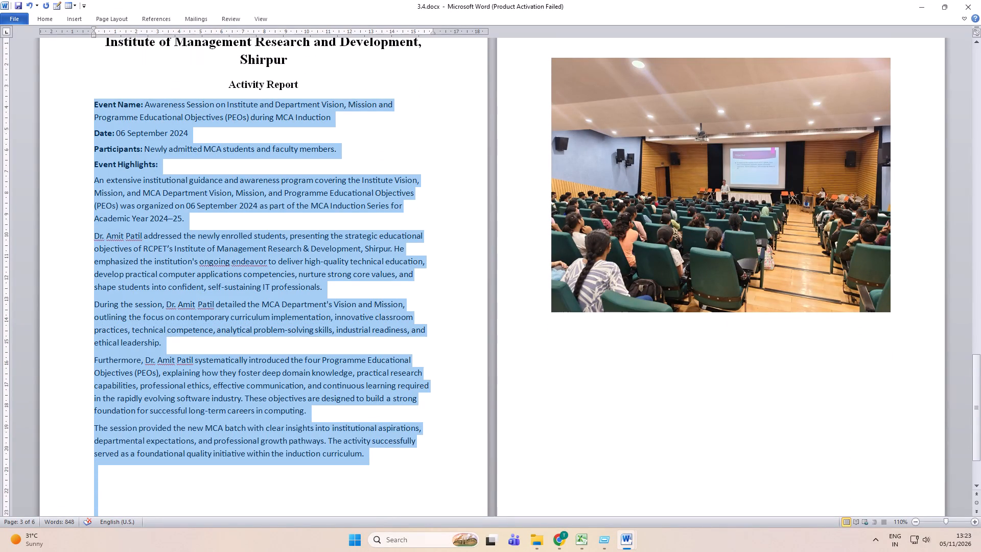
drag(403, 514, 378, 457)
click(39, 13)
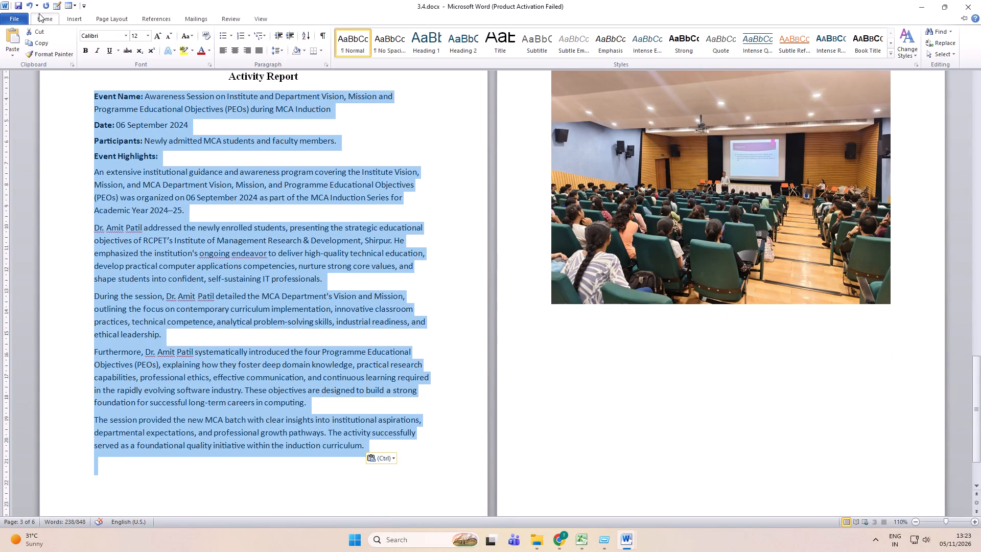
click(257, 51)
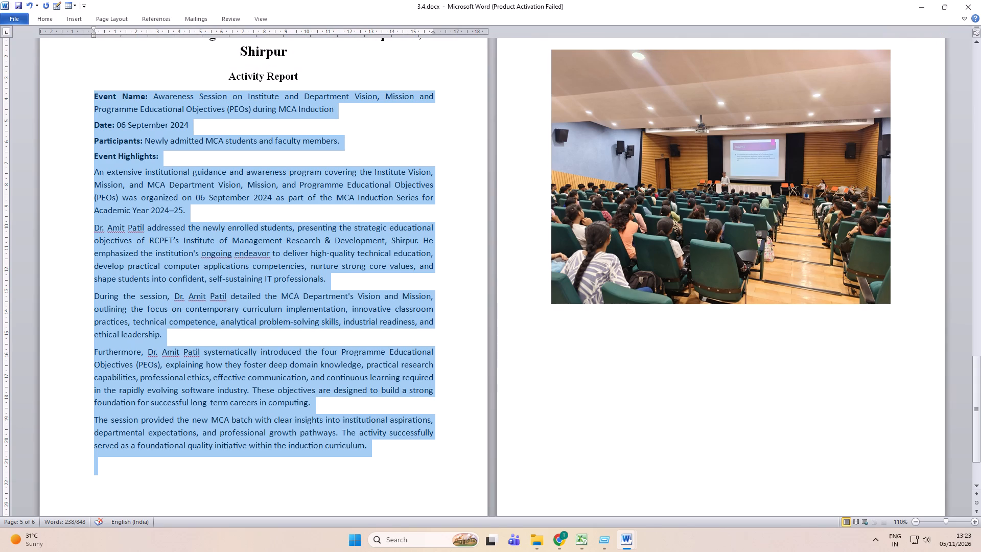
click(48, 19)
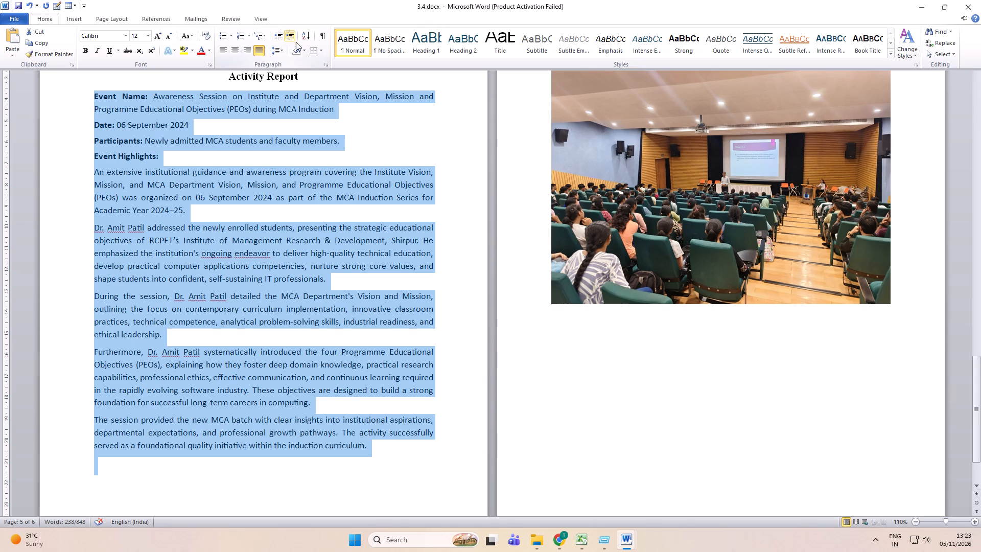
click(285, 52)
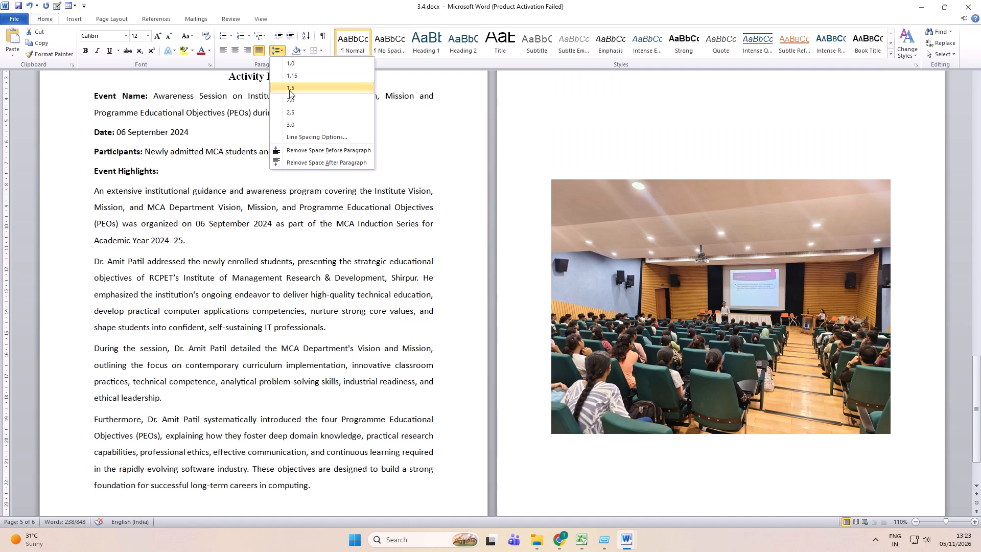
click(289, 90)
click(52, 20)
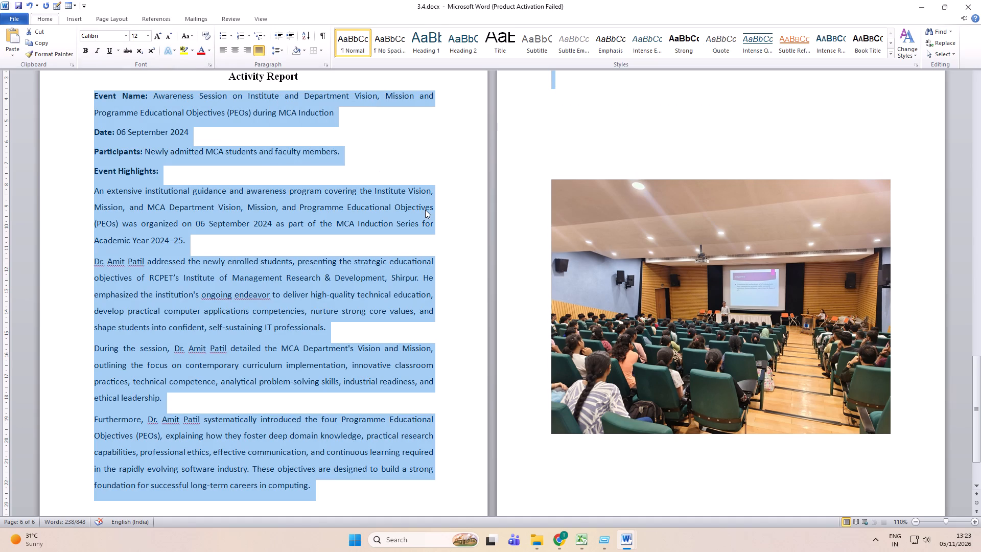
click(460, 241)
click(182, 156)
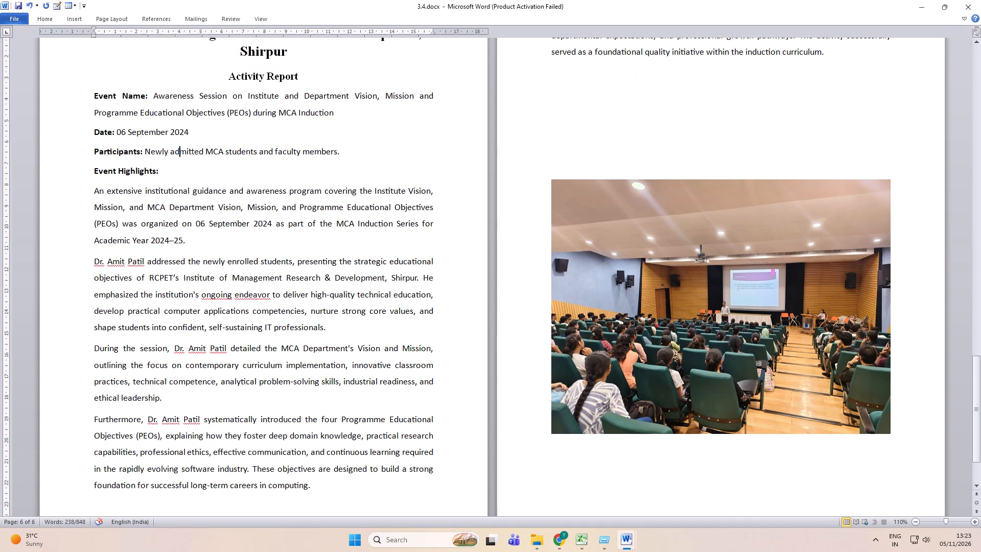
Delete the blank lines between the 06 September 2024 report's closing paragraph and the auditorium photo.
scroll(227, 264, up, 2)
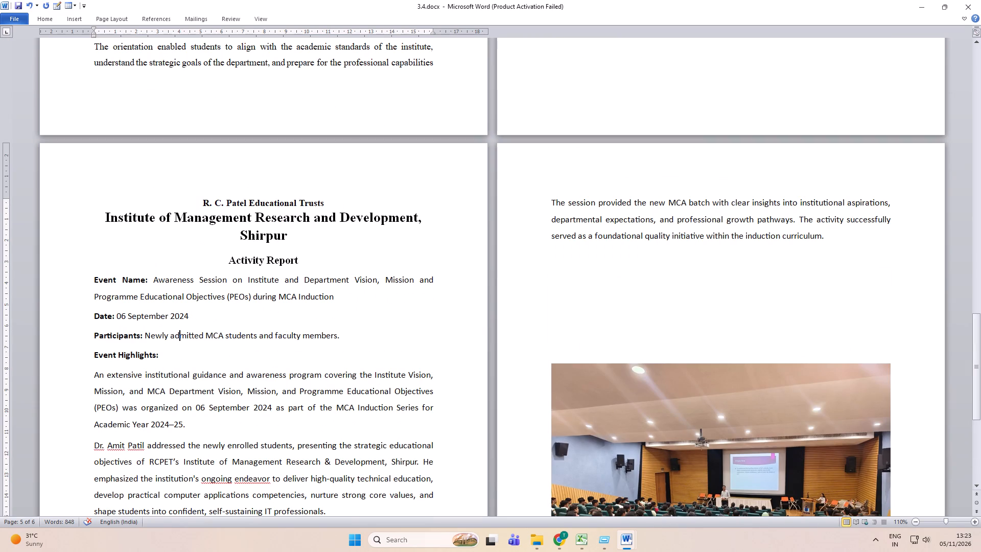
scroll(225, 330, down, 3)
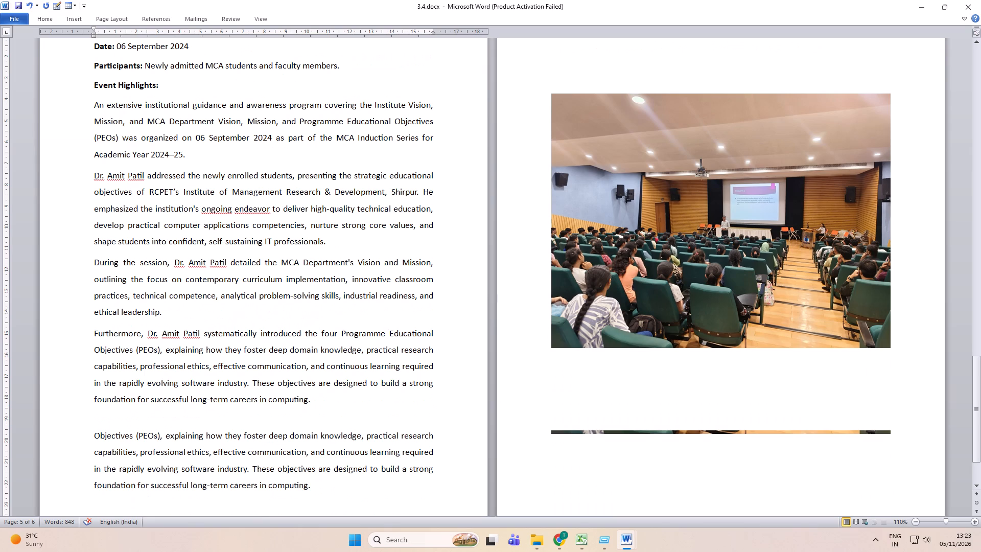
click(717, 293)
scroll(639, 221, up, 2)
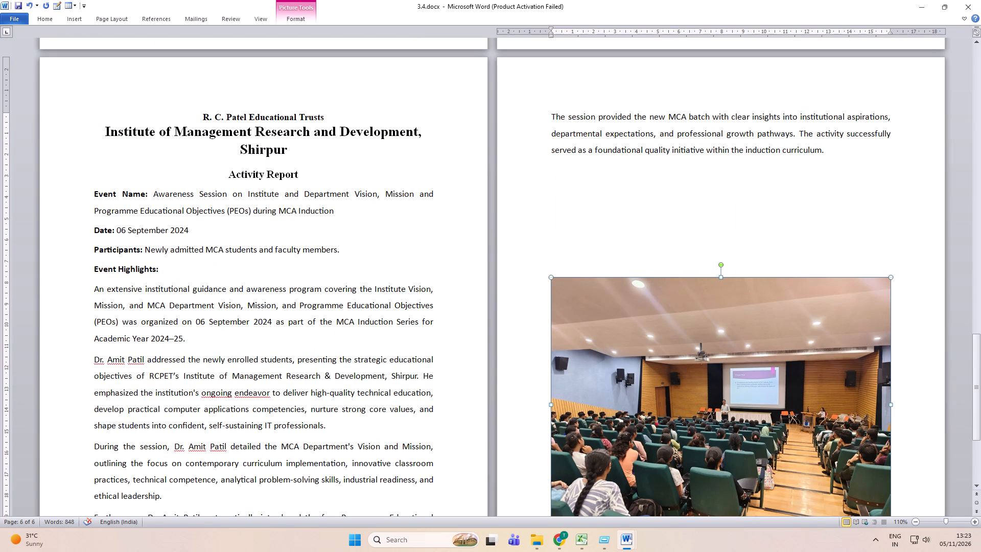
click(575, 258)
click(559, 264)
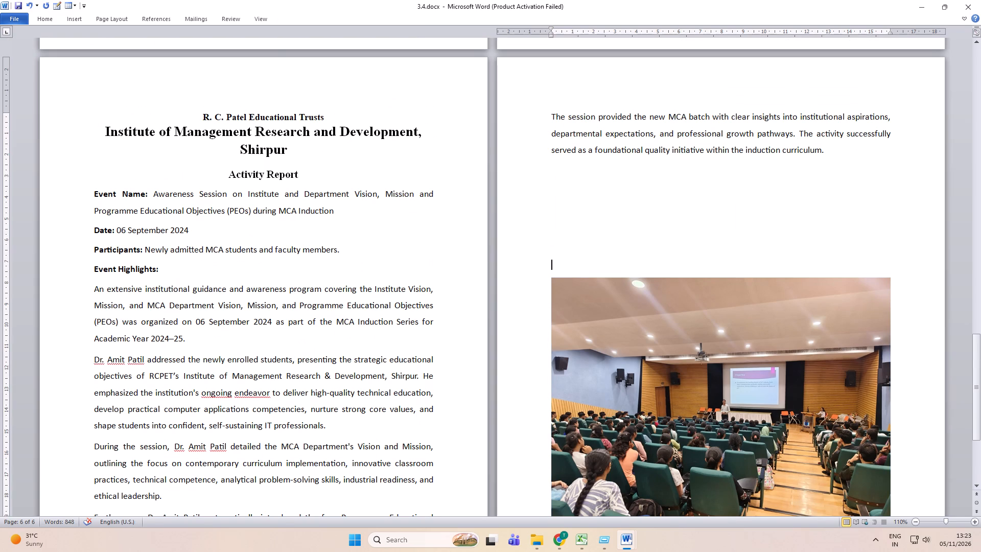
key(BackSpace)
key(BackSpace)
key(BackSpace)
key(BackSpace)
key(BackSpace)
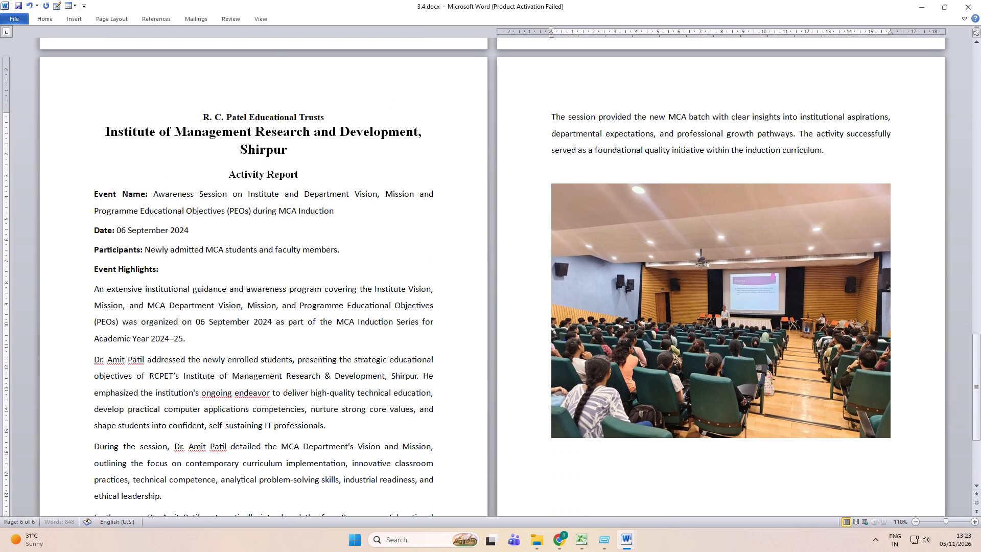
key(BackSpace)
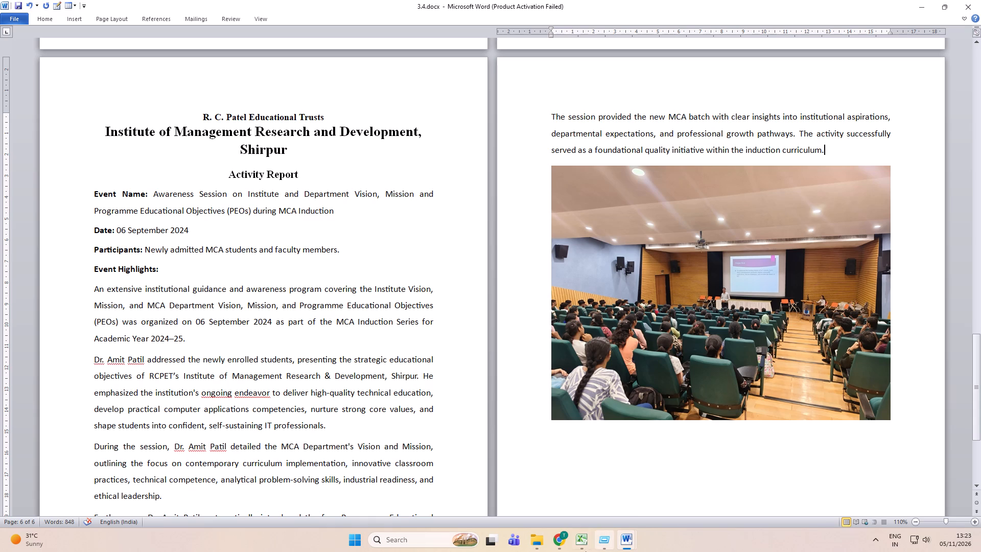
Copy the photo caption from page 2 of Activity_Report_MCA_Induction_06_Sep_2024.docx and paste it below the auditorium photo in 3.4.docx.
click(559, 545)
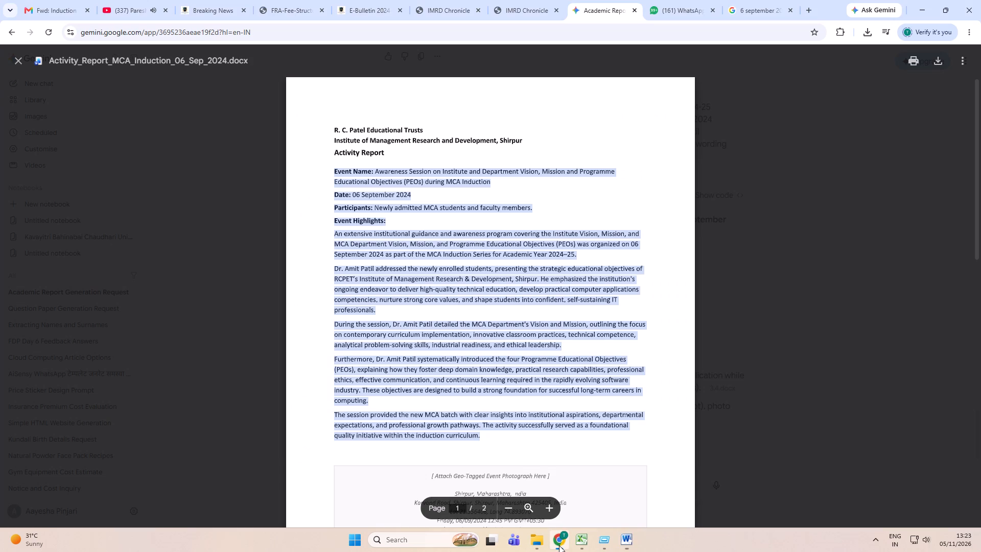
click(626, 544)
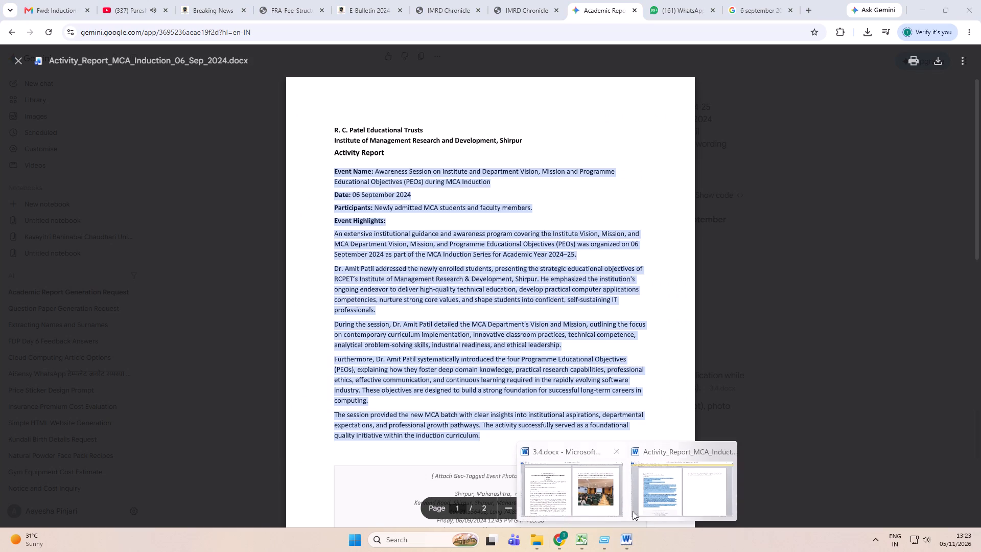
click(665, 495)
scroll(579, 364, down, 3)
scroll(575, 363, up, 2)
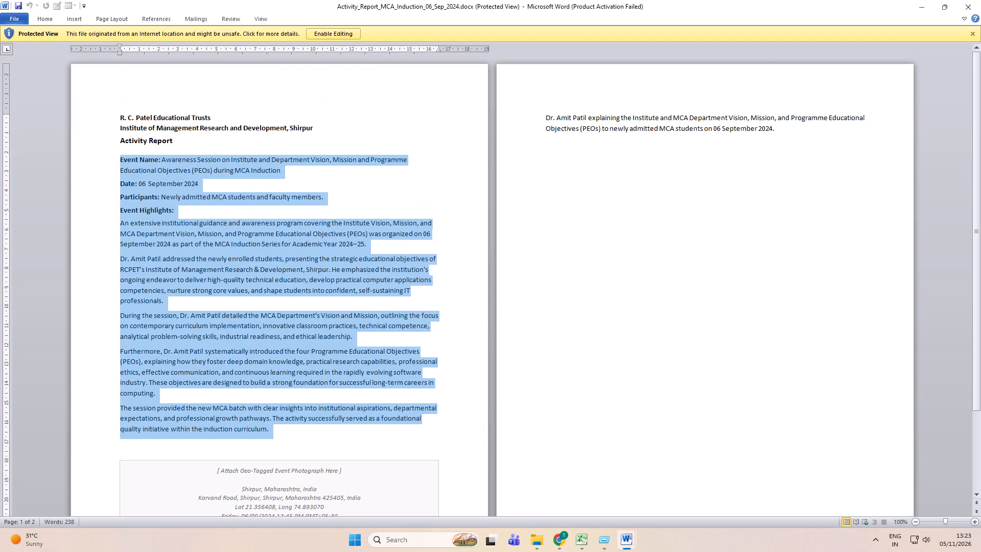
drag(544, 113, 802, 138)
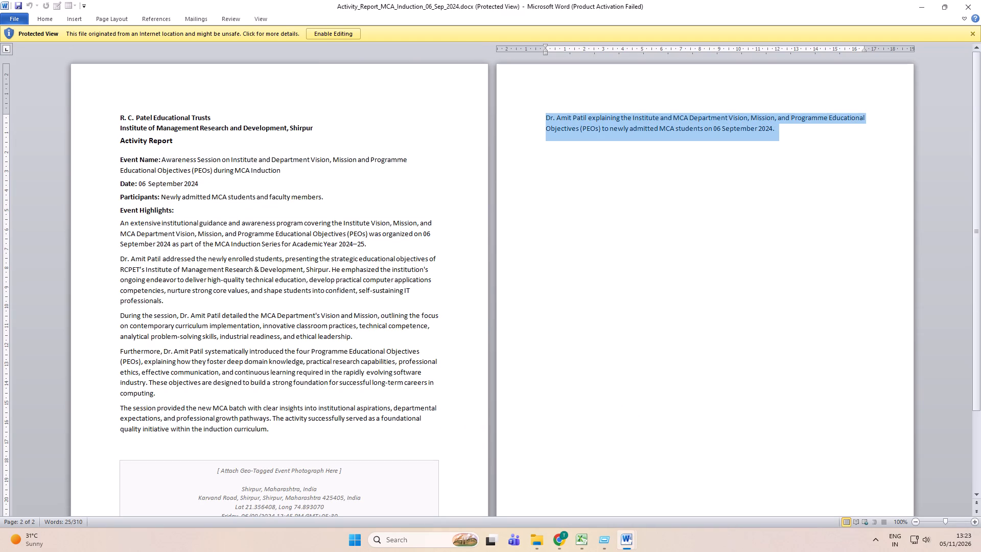
key(ctrl+c)
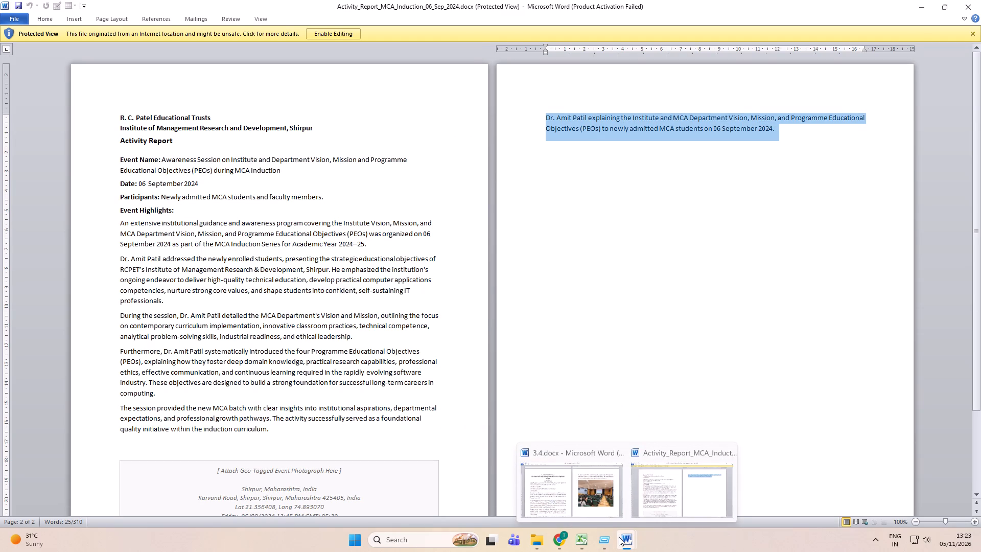
click(590, 502)
click(569, 452)
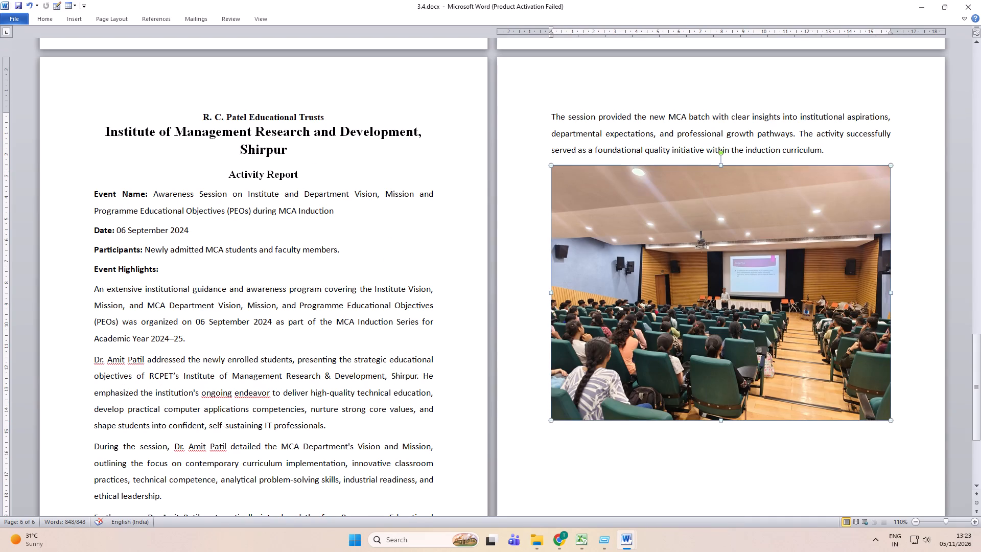
click(831, 472)
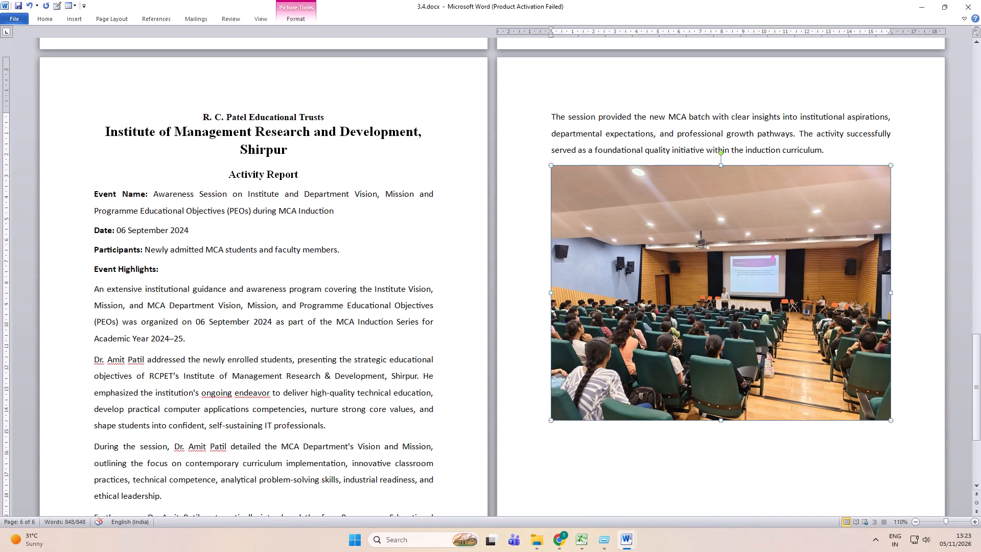
double_click(584, 449)
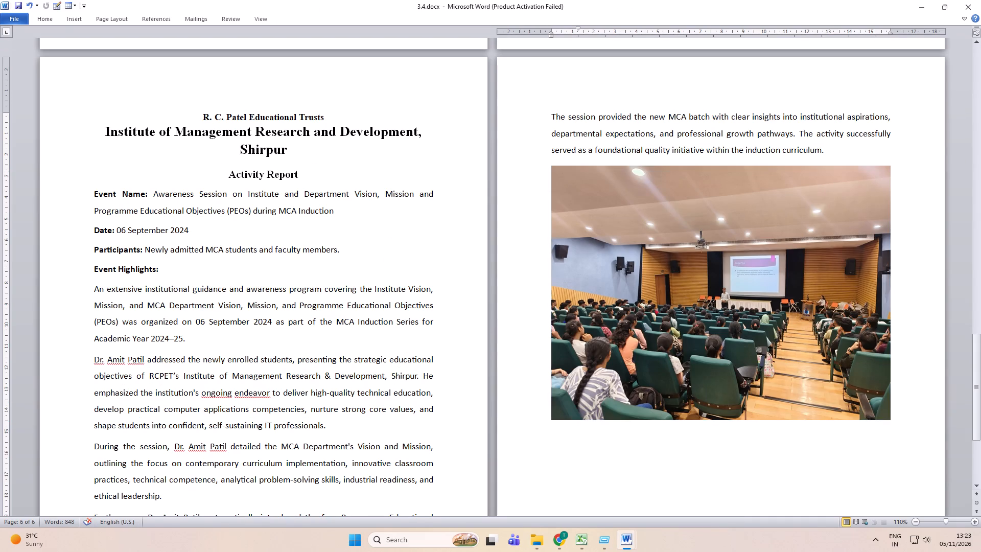
key(BackSpace)
key(BackSpace)
key(Return)
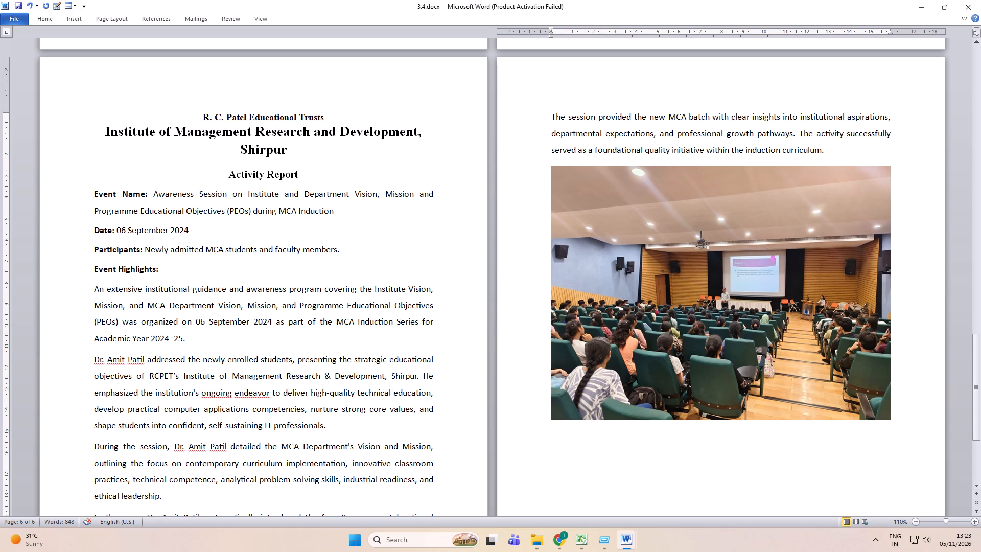
key(ctrl+v)
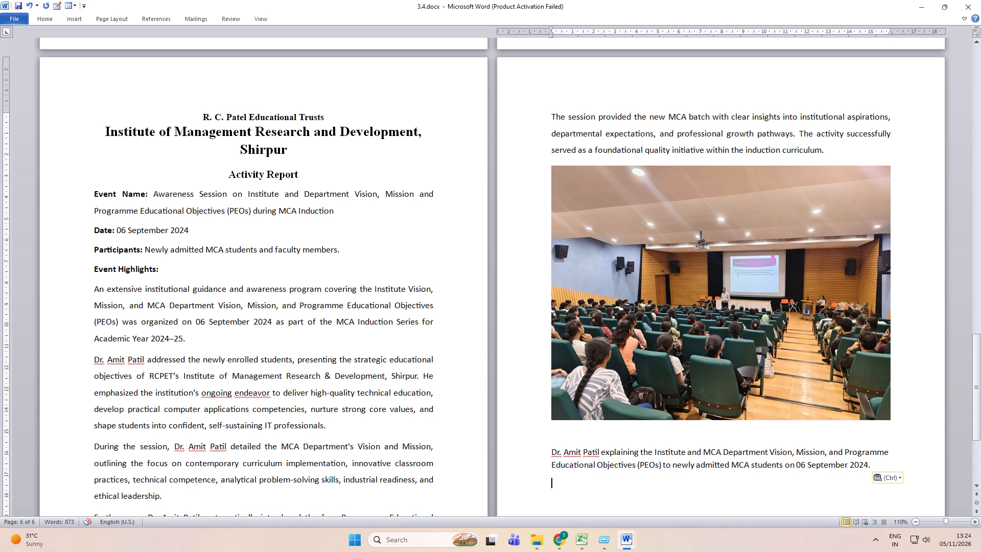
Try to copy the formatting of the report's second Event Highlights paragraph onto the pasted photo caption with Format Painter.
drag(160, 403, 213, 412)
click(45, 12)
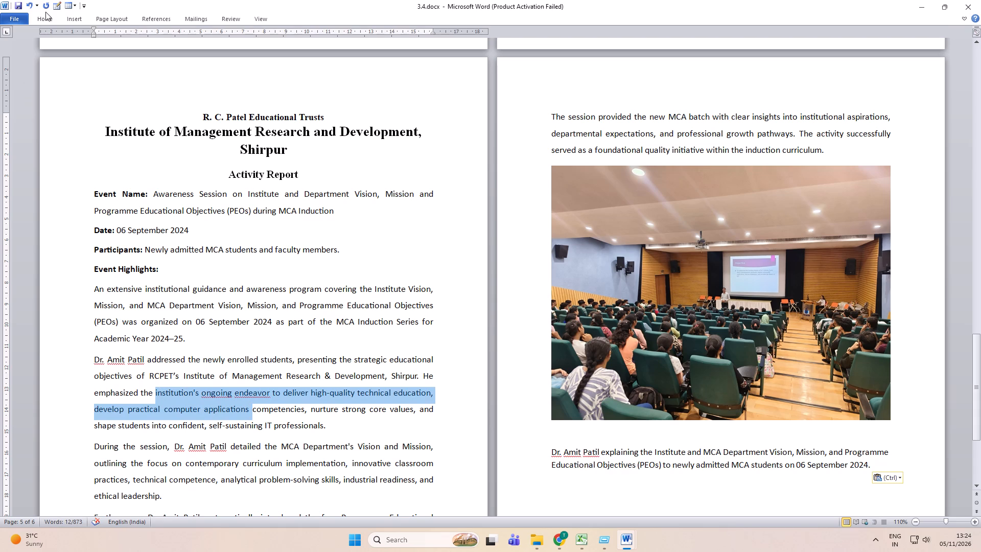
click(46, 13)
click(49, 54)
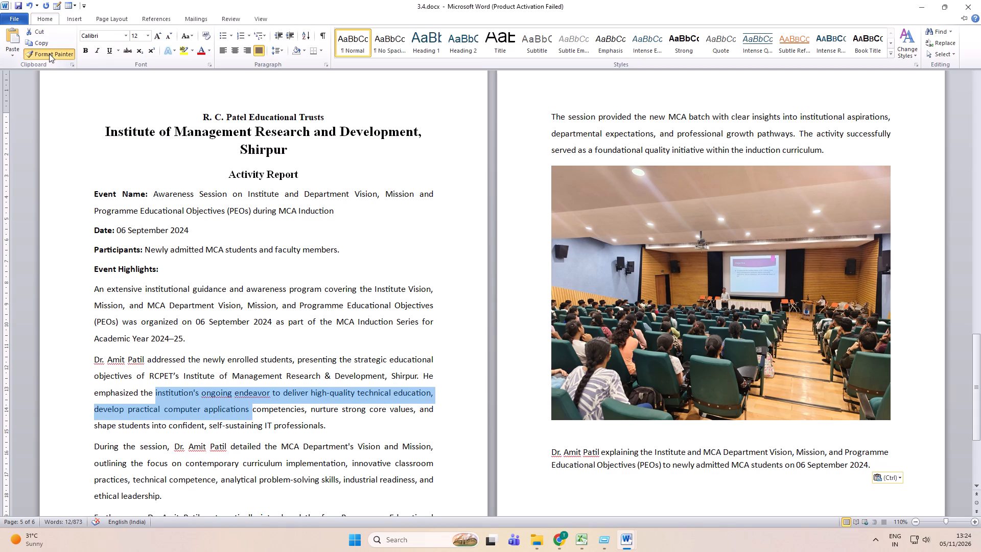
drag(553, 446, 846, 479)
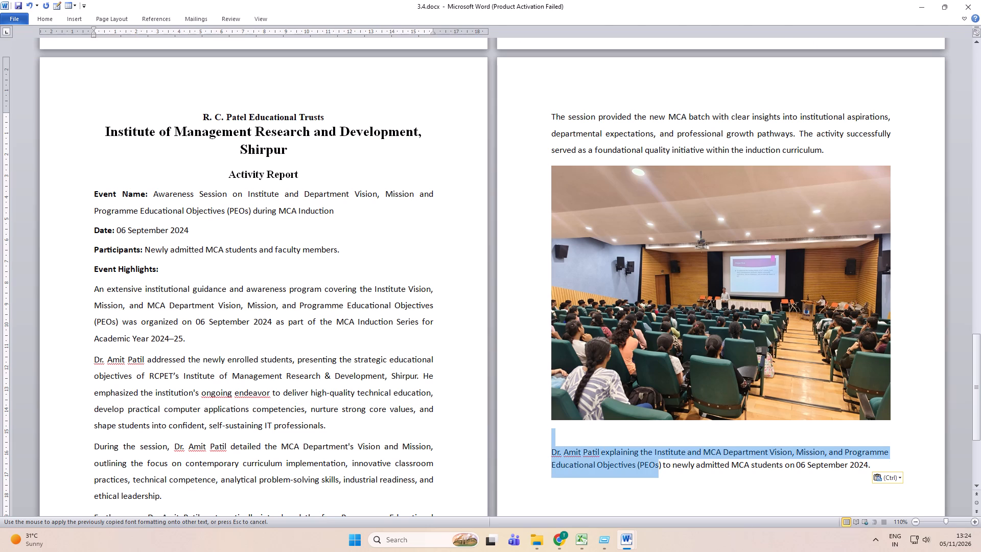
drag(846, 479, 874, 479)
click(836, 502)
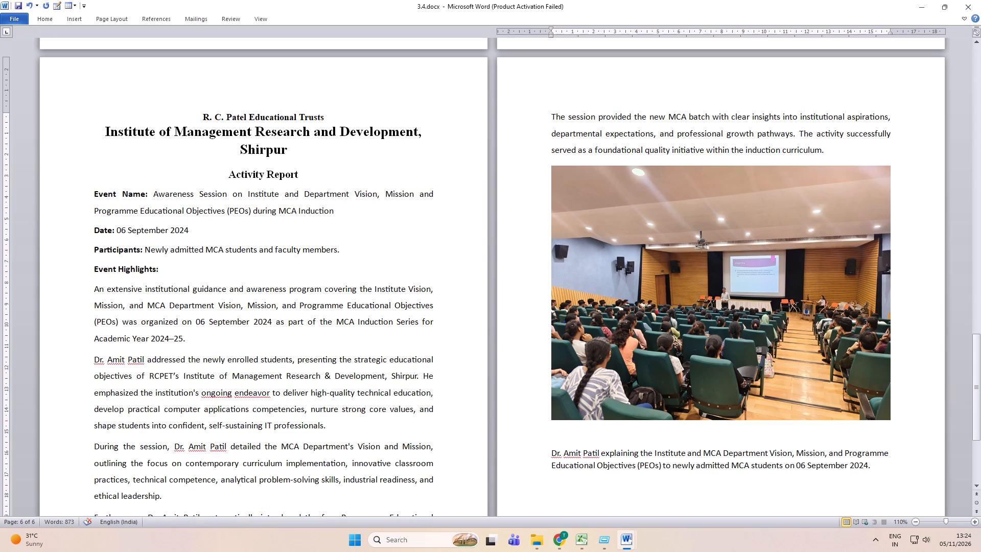
Delete the blank line between the auditorium photo and its caption.
click(556, 433)
key(BackSpace)
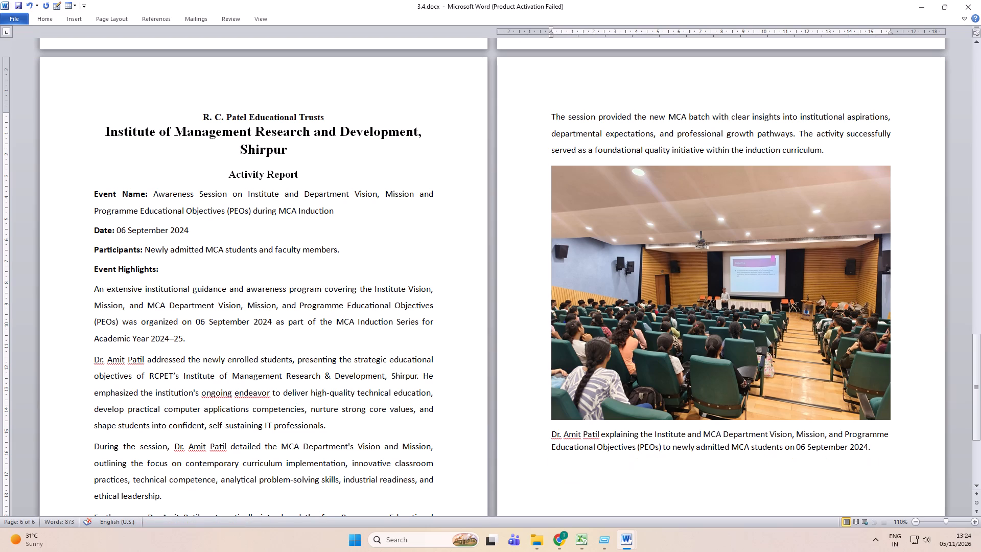
Justify the caption below the auditorium photo and set its line spacing to 1.5.
drag(552, 439, 891, 458)
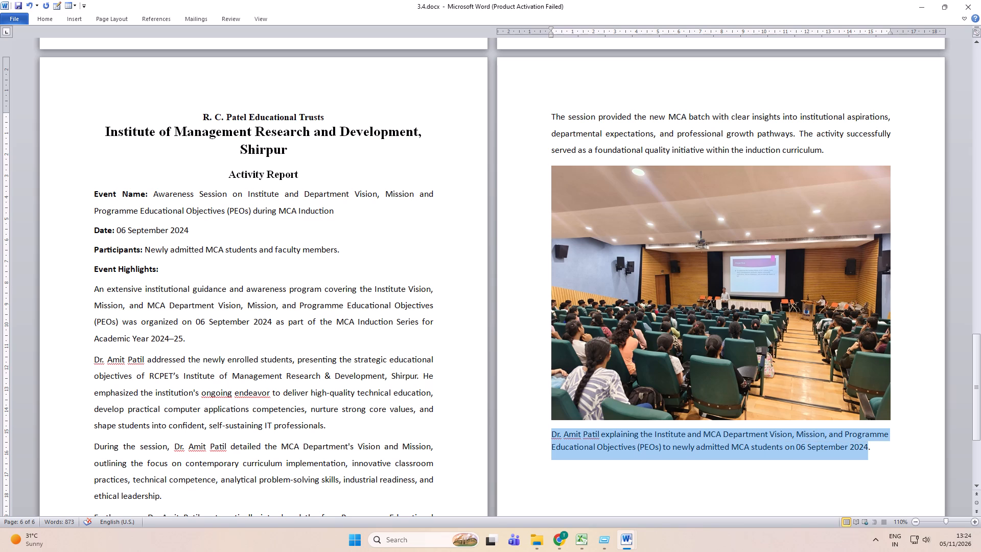
drag(891, 458, 904, 458)
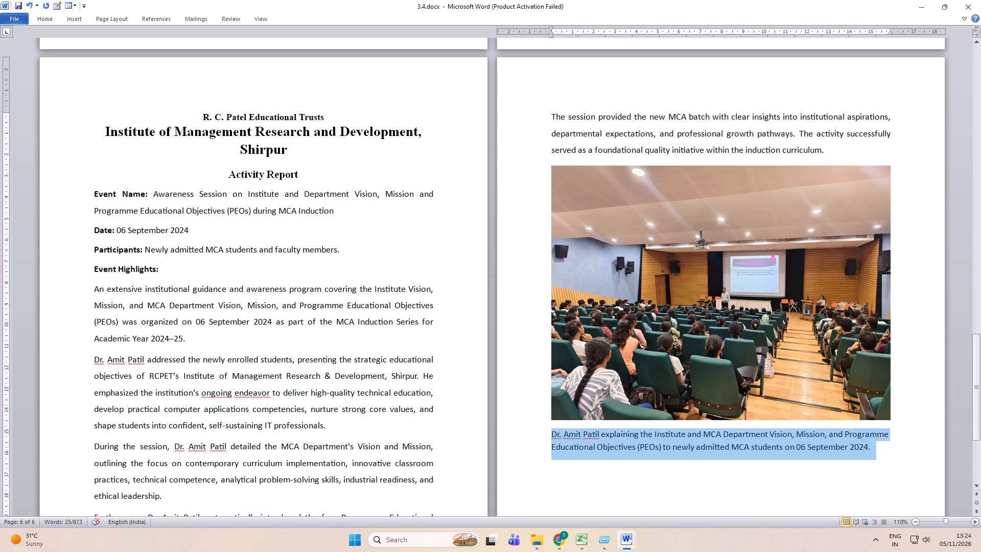
click(50, 16)
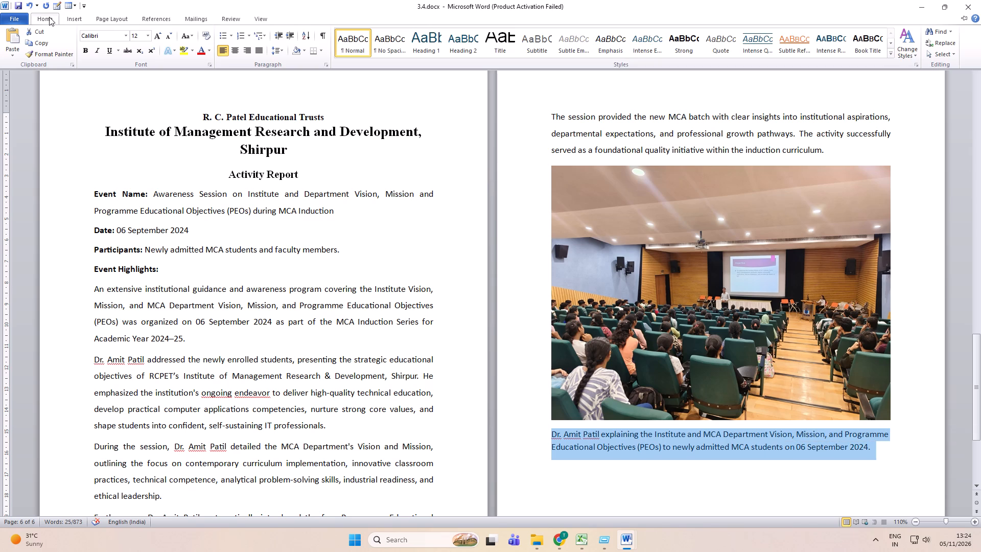
click(258, 54)
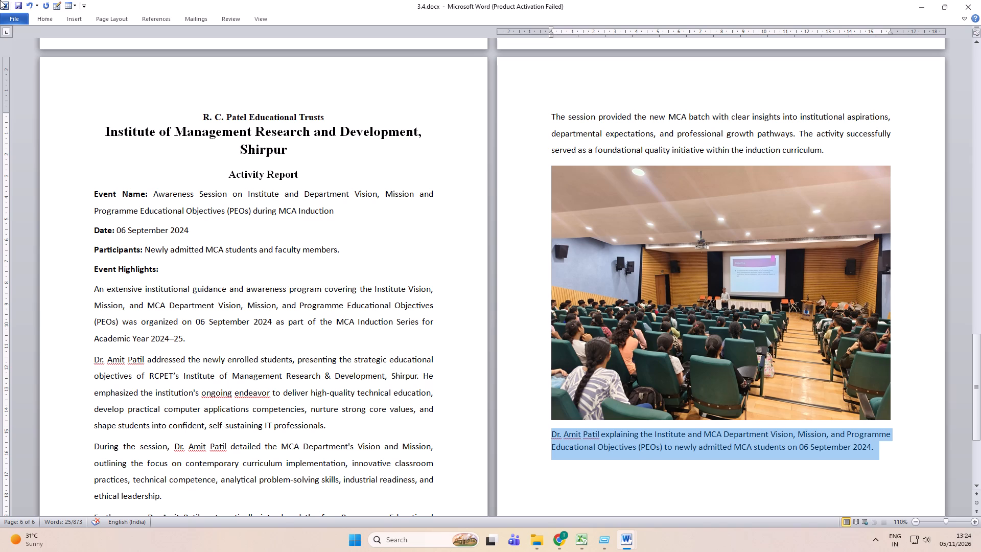
click(42, 22)
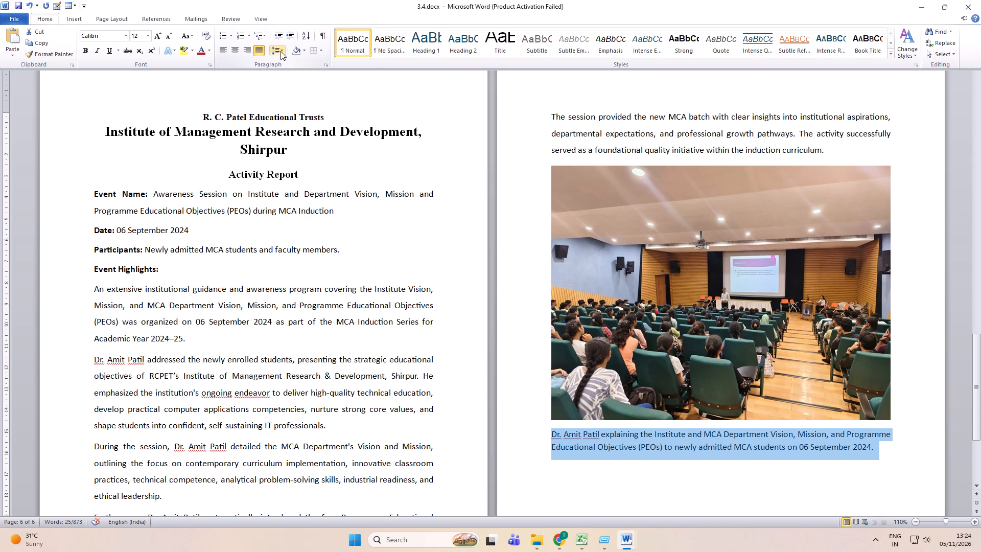
click(281, 51)
click(286, 91)
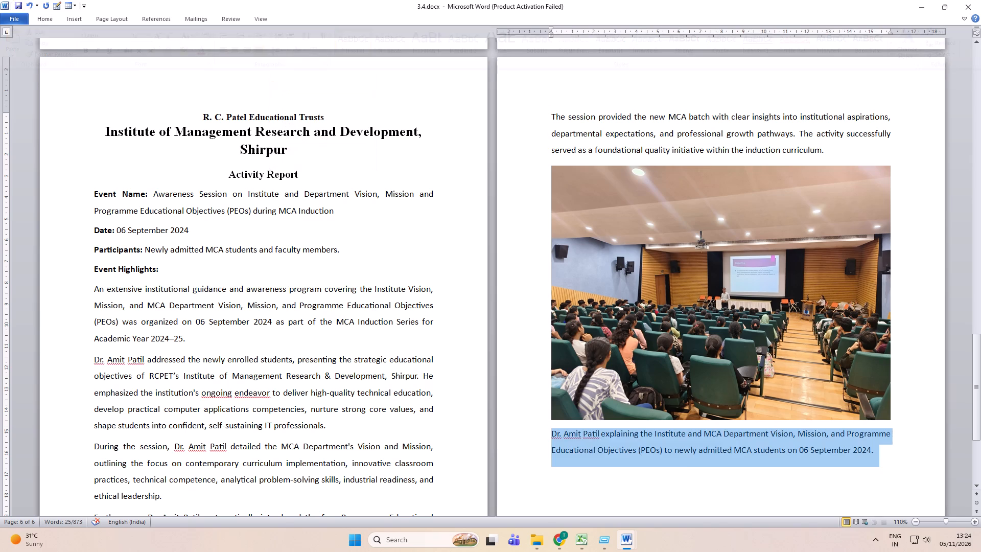
click(670, 505)
scroll(606, 480, down, 7)
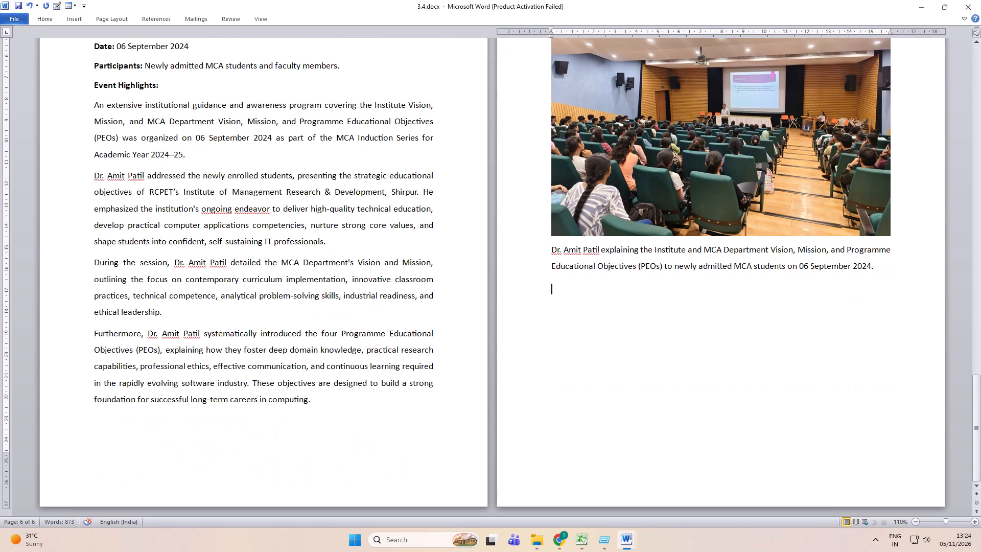
Save the 3.4.docx document.
key(ctrl+s)
key(ctrl+s)
Review the layout of the 26 August 2025 and 06 September 2024 activity reports, including their photos and captions.
scroll(606, 480, up, 8)
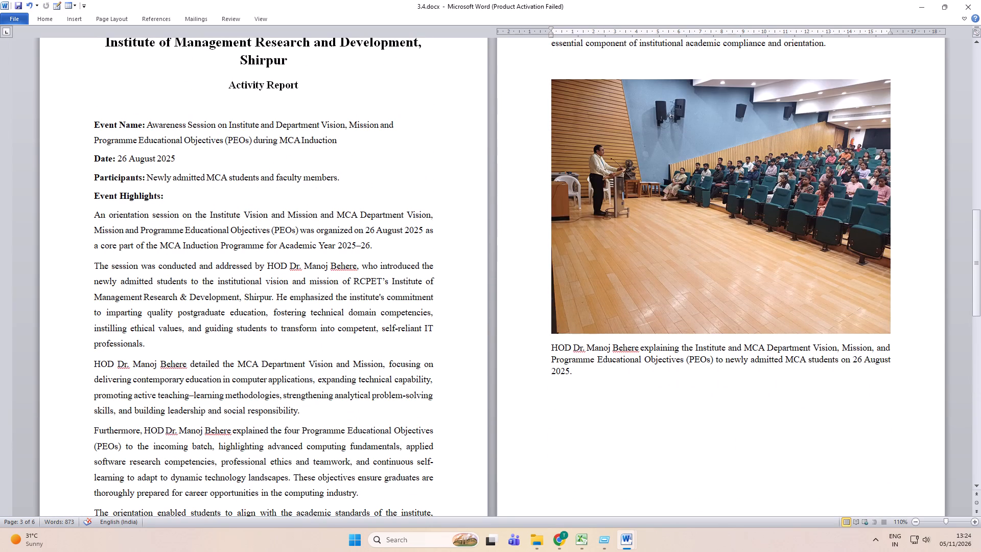
scroll(555, 480, up, 2)
scroll(555, 480, down, 1)
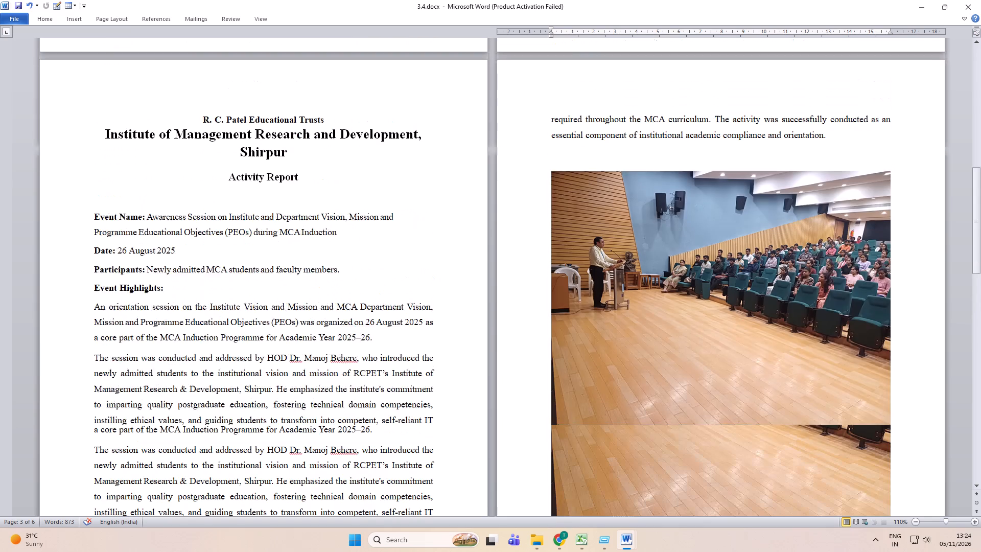
scroll(555, 480, down, 11)
scroll(555, 481, up, 3)
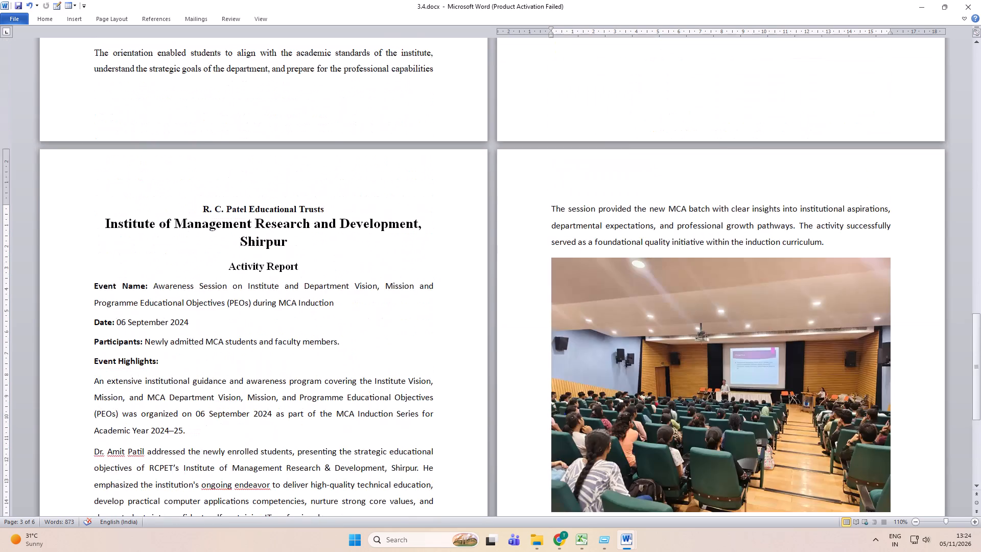
scroll(555, 481, down, 4)
scroll(555, 481, up, 1)
scroll(555, 481, down, 2)
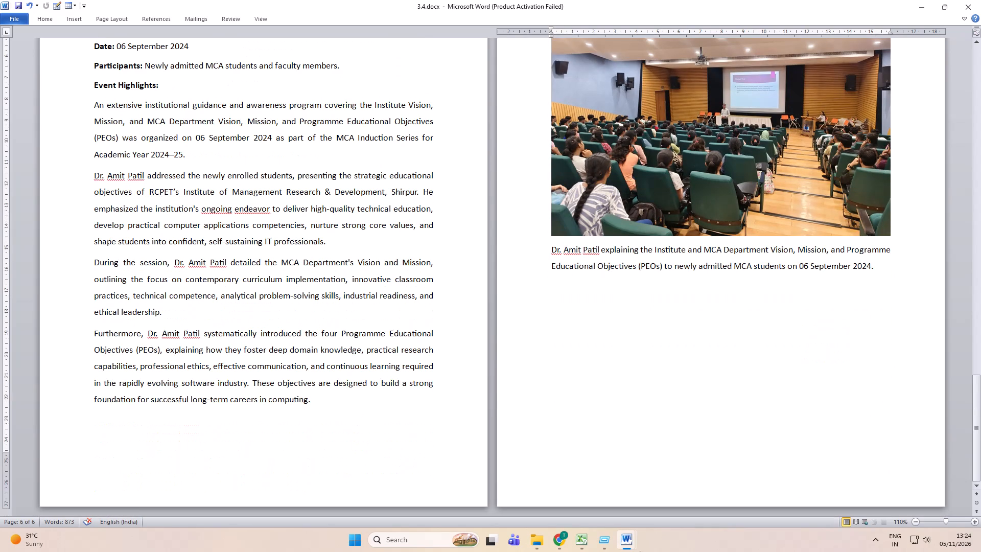
Enter the year 2026-2027 on the blank line below the title "Awareness program reports (Induction)" on the first page.
scroll(328, 333, up, 5)
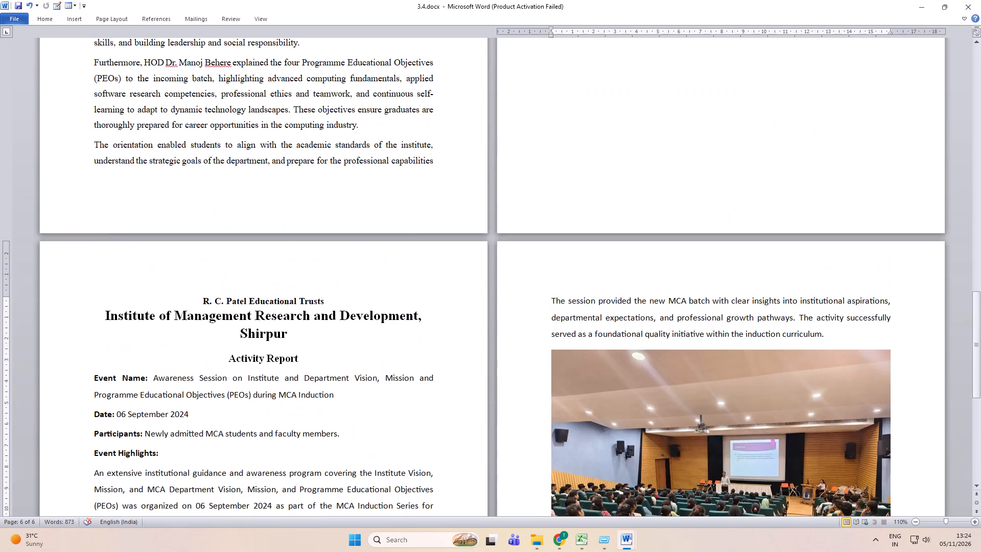
scroll(328, 333, up, 18)
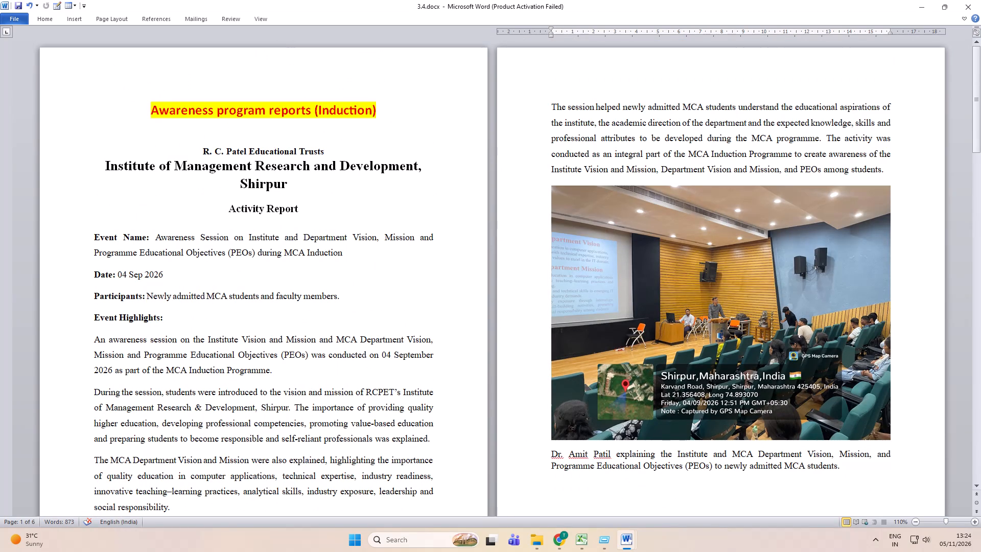
click(284, 127)
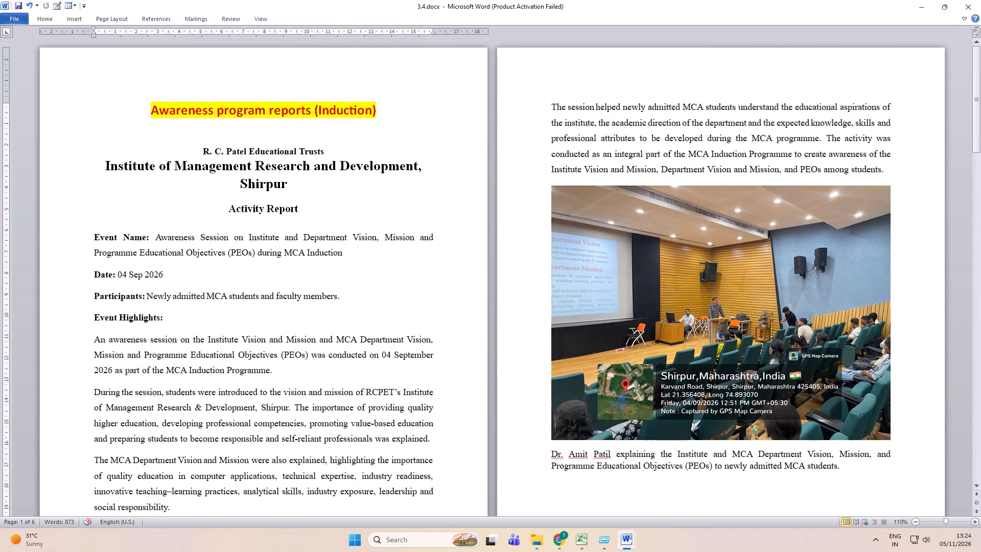
click(249, 126)
click(290, 120)
click(256, 130)
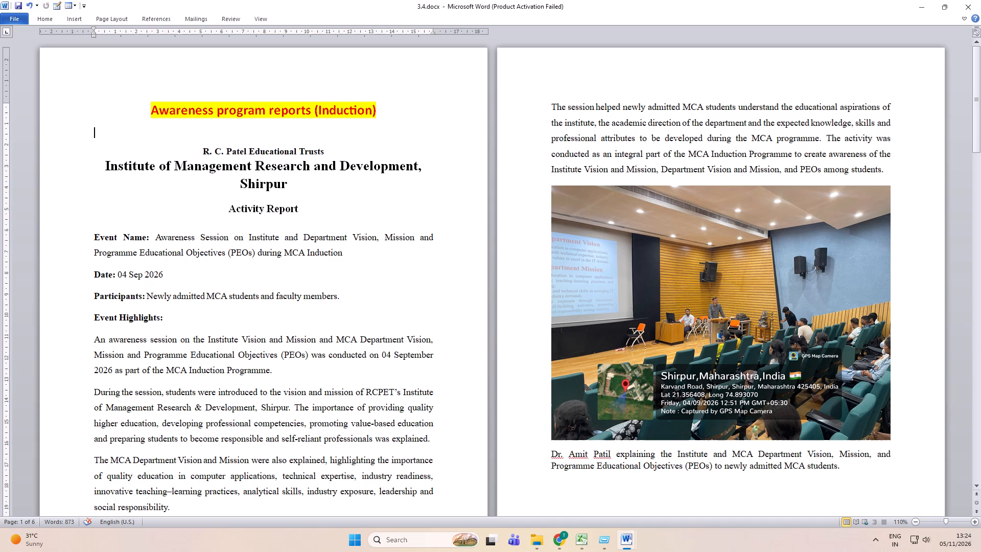
text(202)
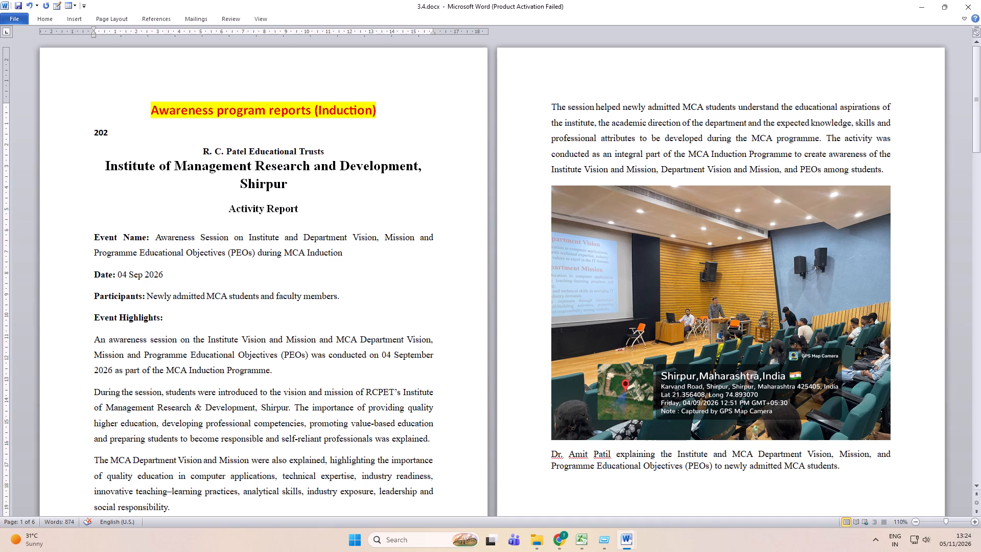
key(6)
text(-2027)
Centre the 2026-2027 year line between the document title and the trust heading.
scroll(256, 130, up, 1)
drag(91, 131, 160, 132)
click(44, 18)
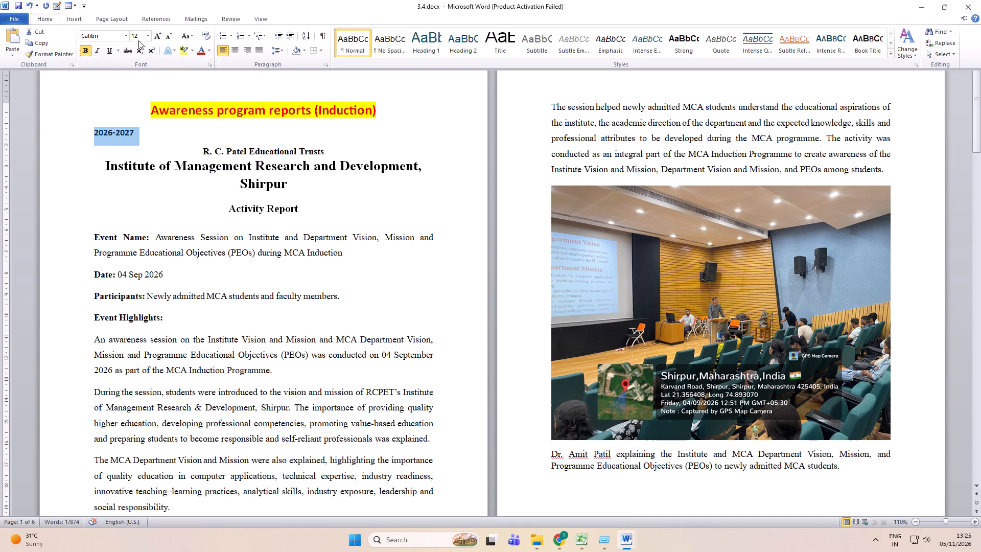
click(244, 53)
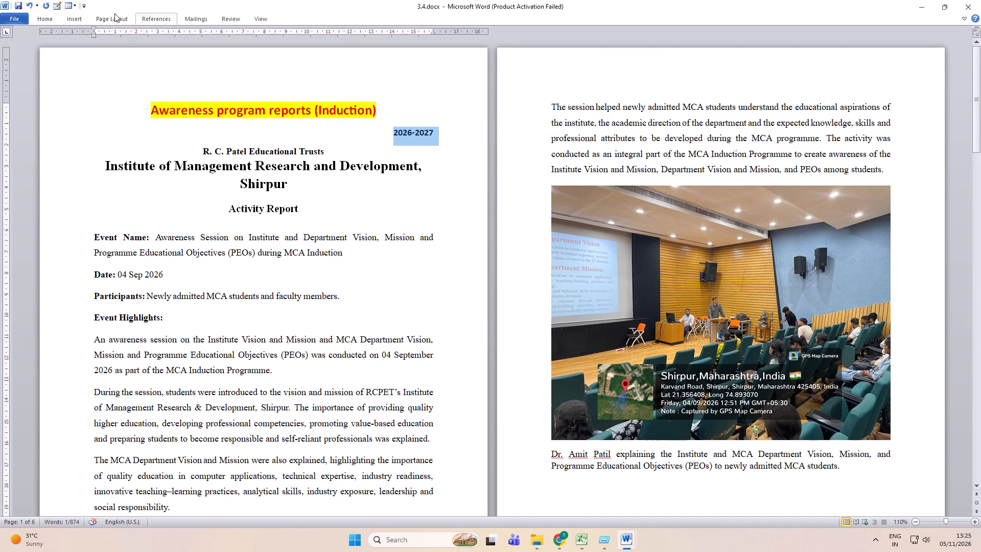
click(50, 15)
click(233, 56)
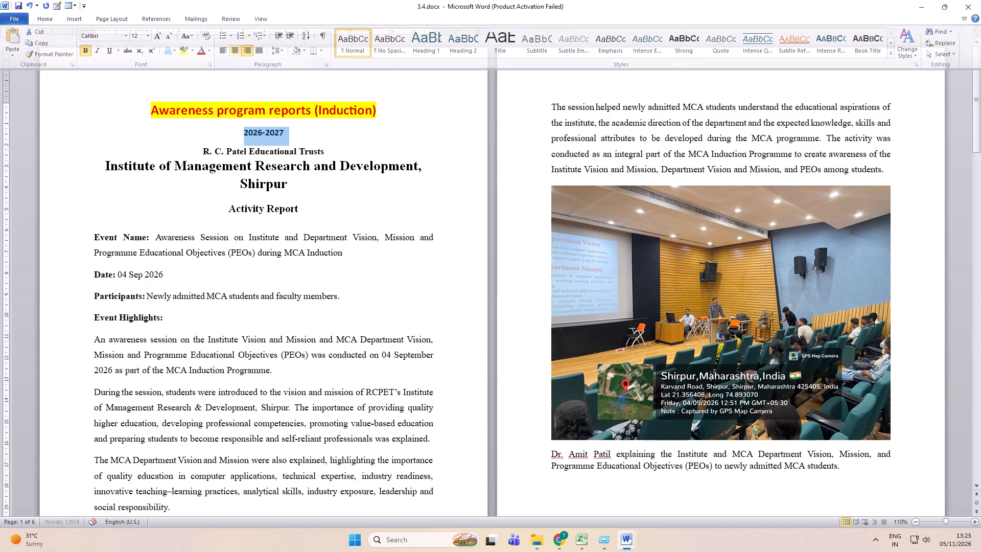
click(241, 132)
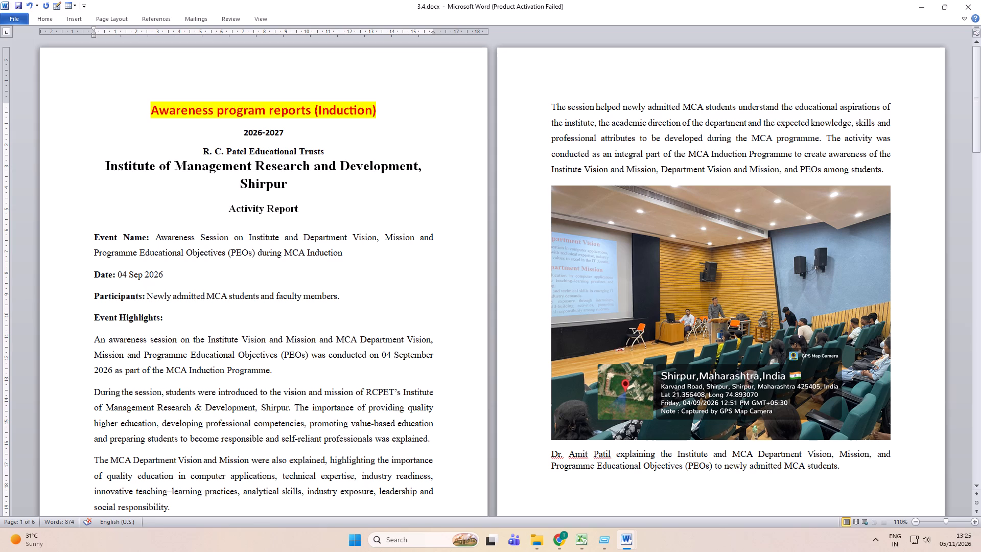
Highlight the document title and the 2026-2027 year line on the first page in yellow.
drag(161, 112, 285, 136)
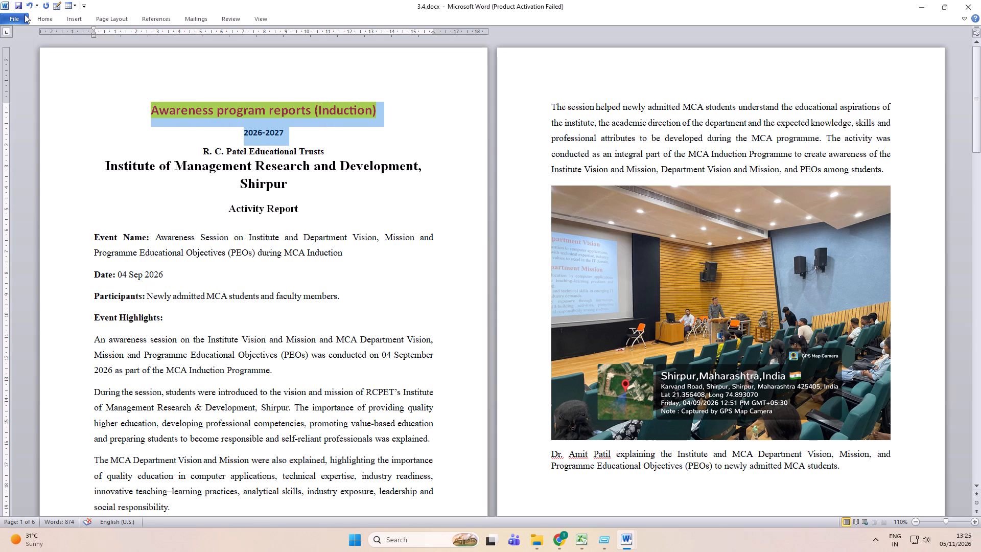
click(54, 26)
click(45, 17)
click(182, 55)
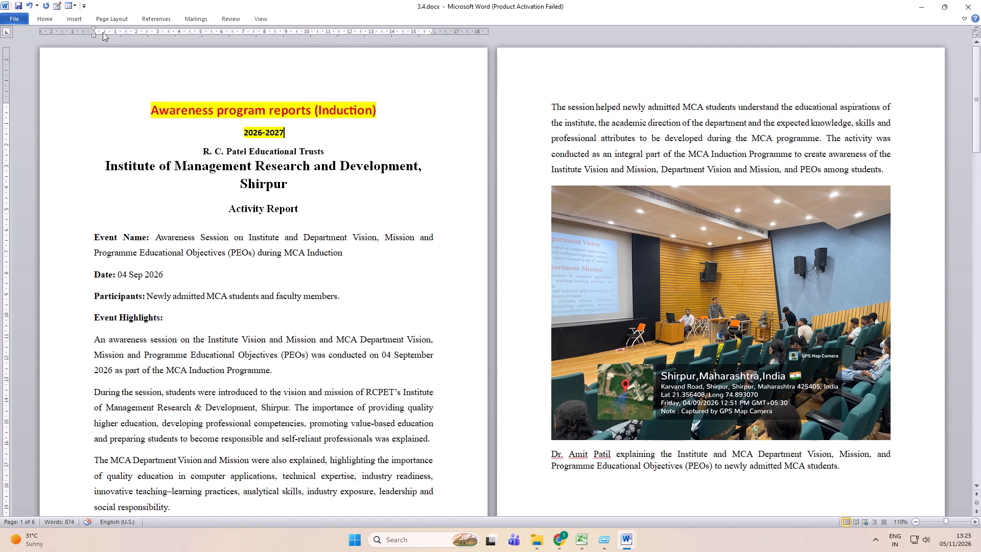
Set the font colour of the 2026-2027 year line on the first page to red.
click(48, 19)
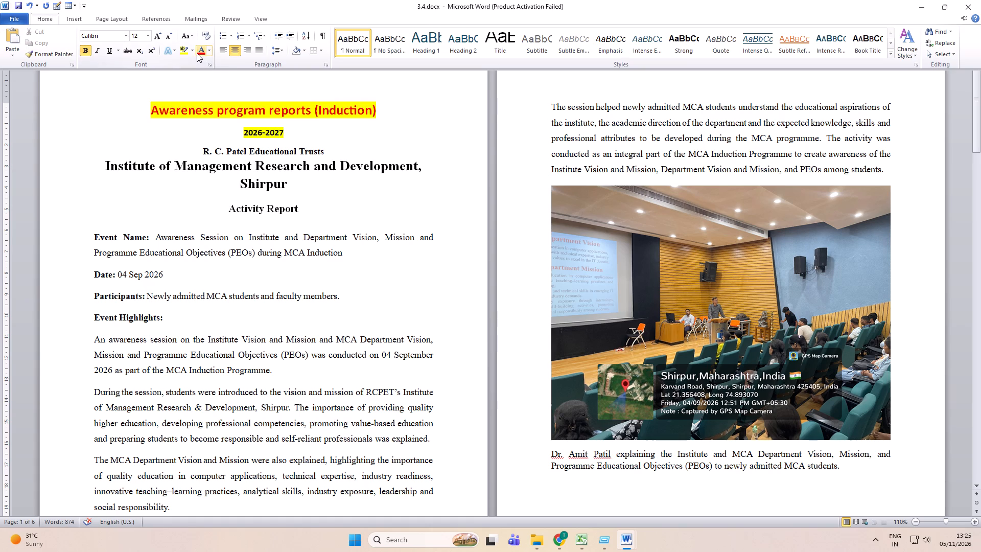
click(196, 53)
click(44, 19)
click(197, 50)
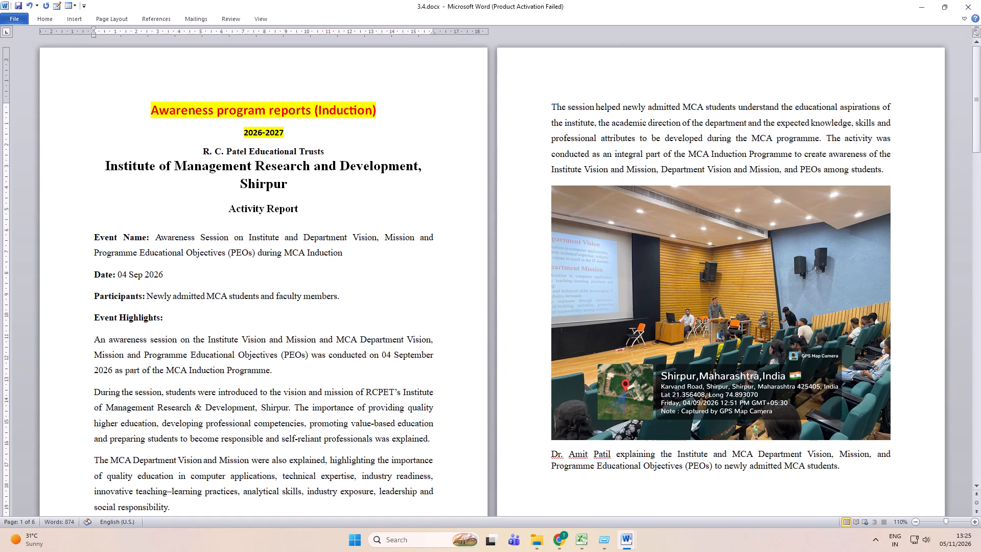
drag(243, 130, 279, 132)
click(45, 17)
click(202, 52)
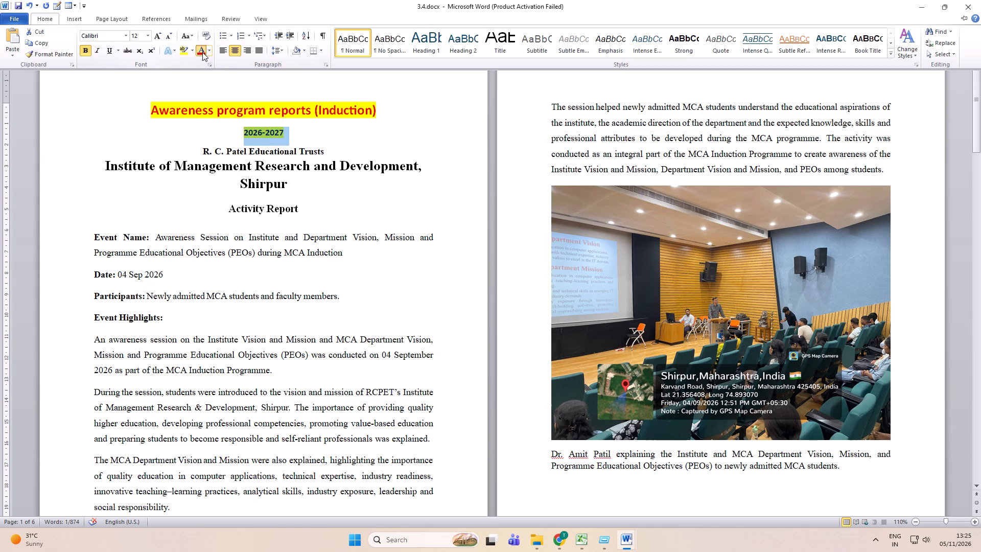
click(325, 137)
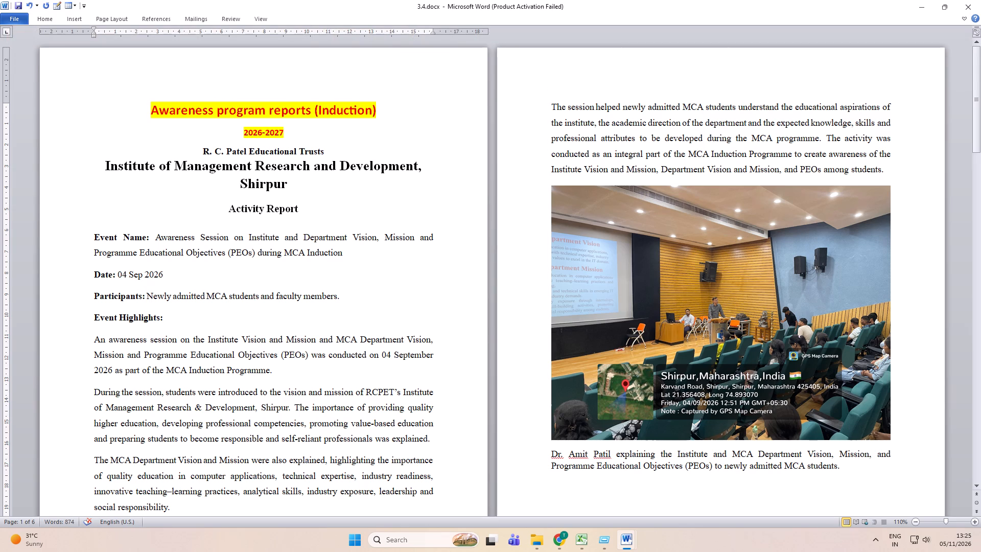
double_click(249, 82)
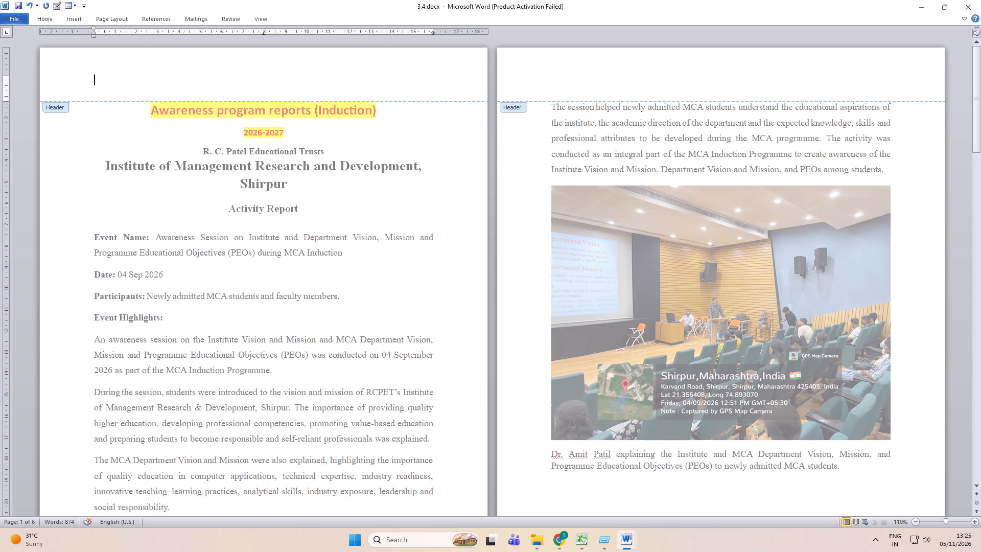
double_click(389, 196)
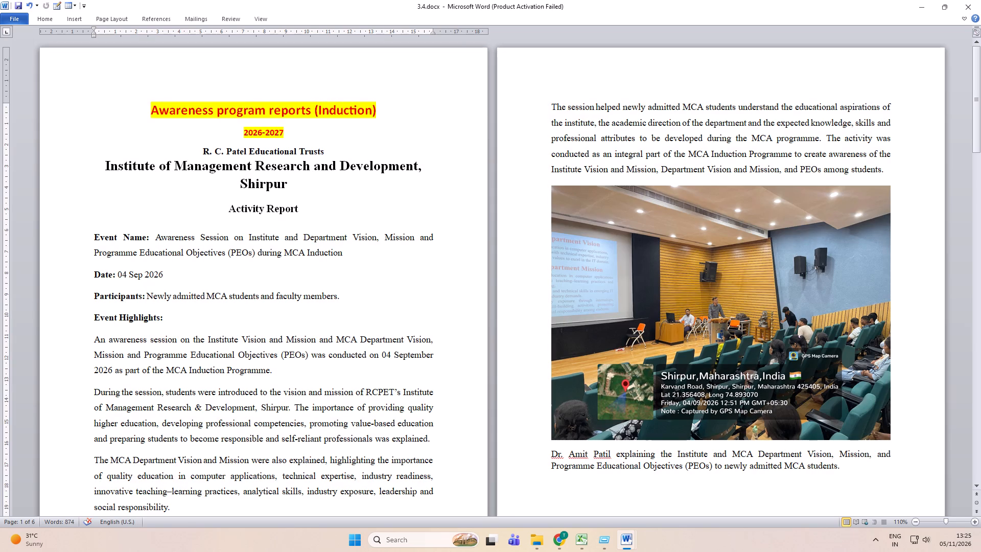
Copy the formatting of the title "Awareness program reports (Induction)" onto the 2026-2027 year line with Format Painter.
drag(207, 110, 268, 119)
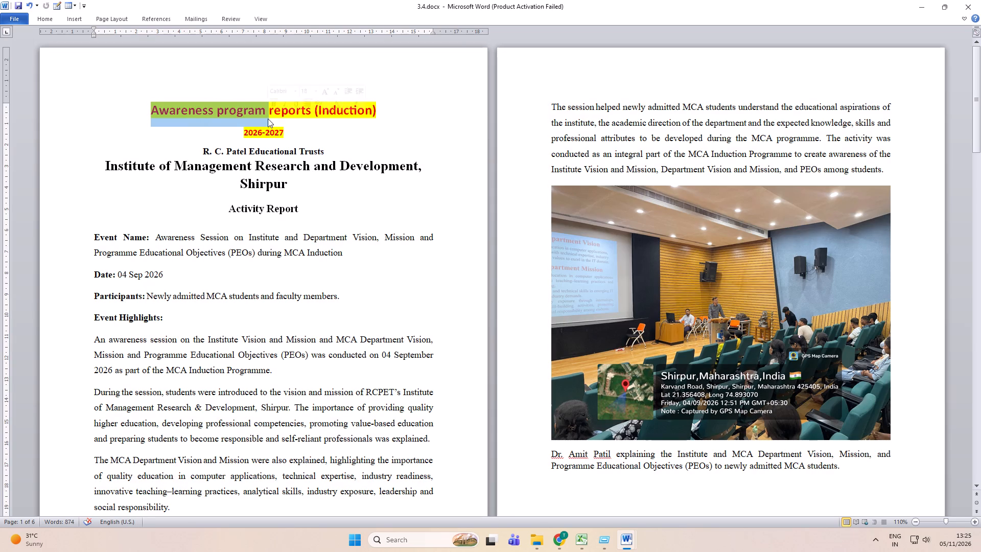
click(46, 19)
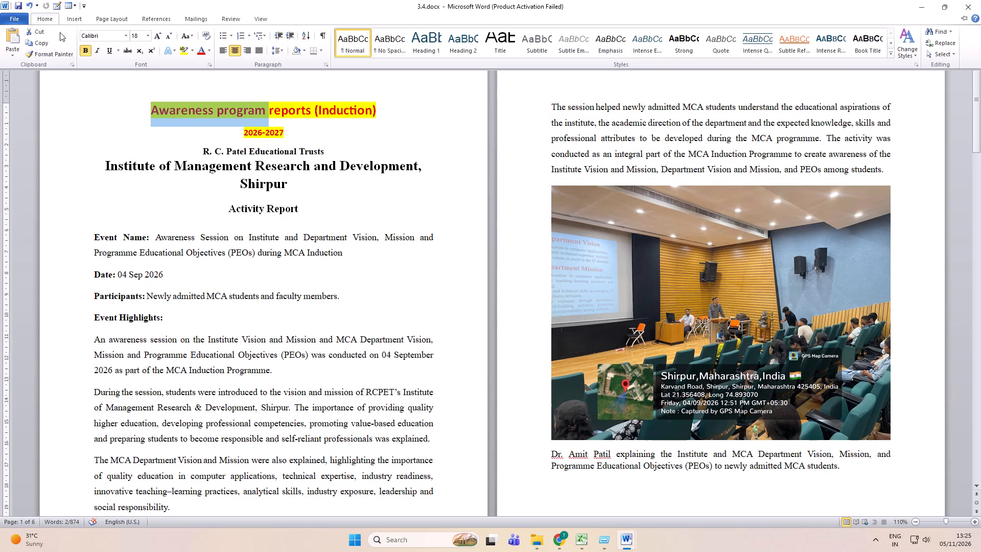
click(66, 50)
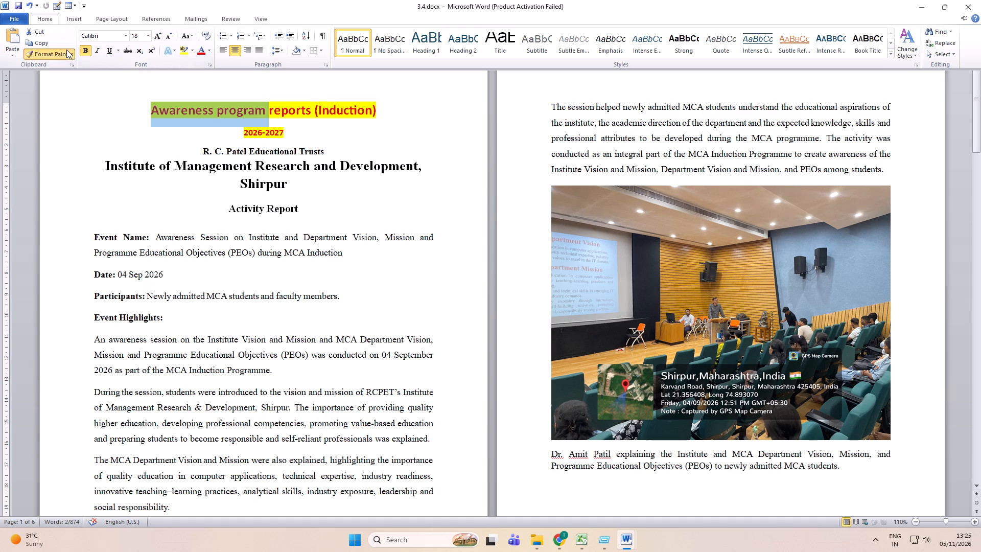
drag(251, 130, 291, 134)
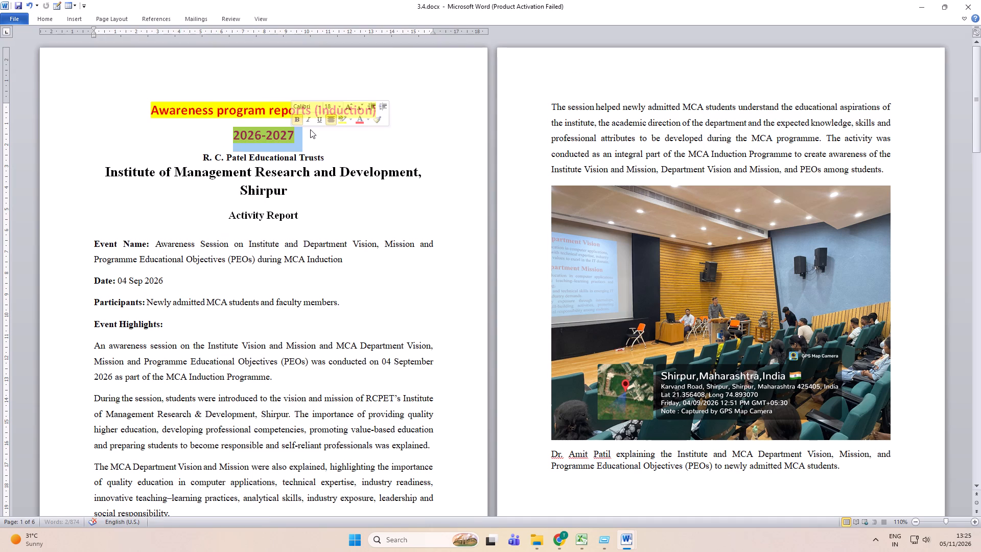
click(310, 129)
Insert a blank line above the R. C. Patel Educational Trusts heading of the 26 August 2025 report.
scroll(334, 332, down, 3)
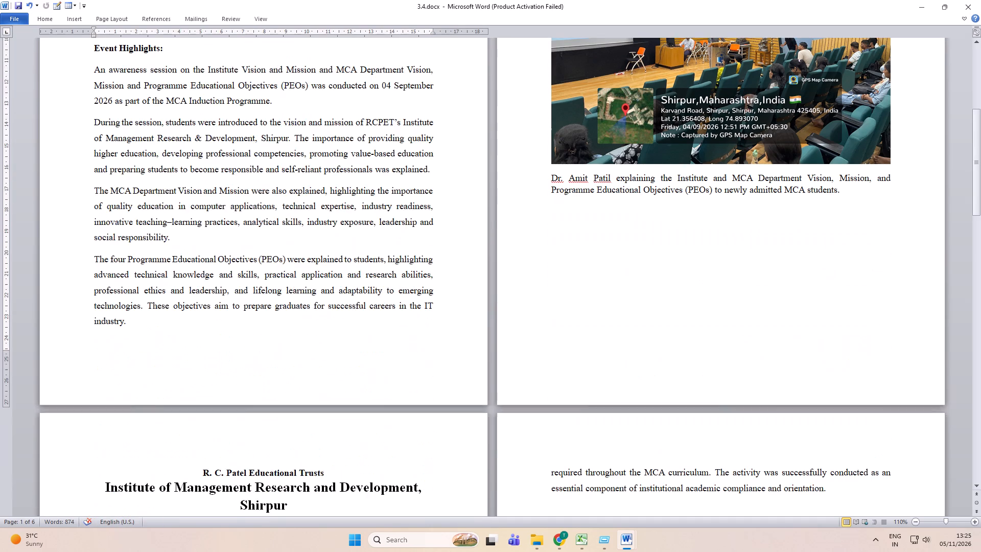
scroll(334, 332, down, 2)
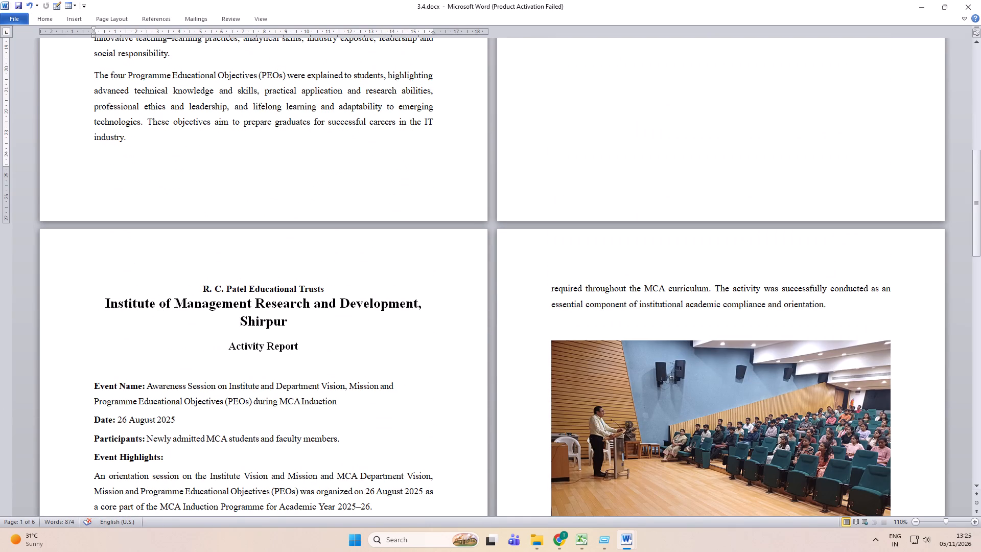
click(255, 259)
click(202, 286)
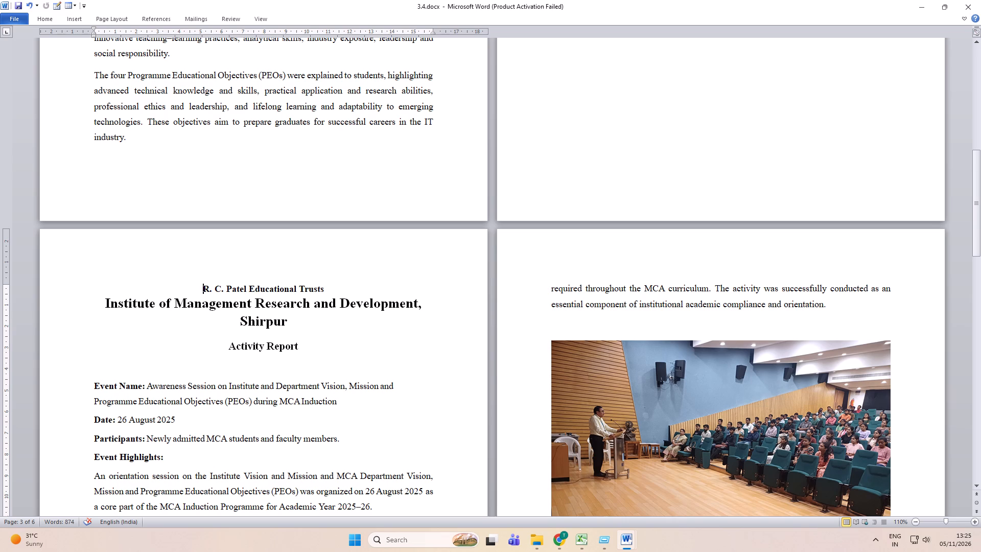
key(Return)
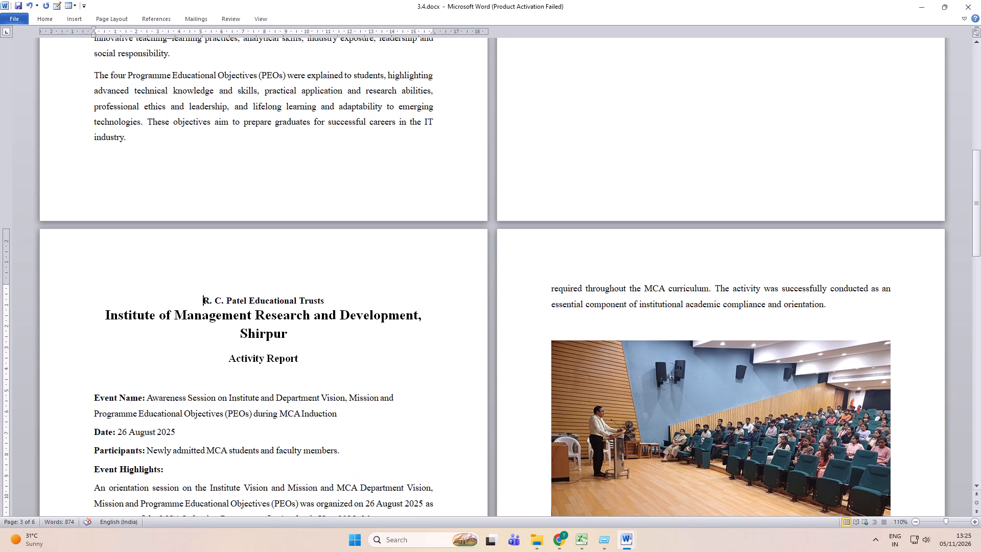
key(Up)
Copy the formatted 2026-2027 year line to the top of the 26 August 2025 report and remove the extra blank line beneath it.
scroll(278, 325, up, 4)
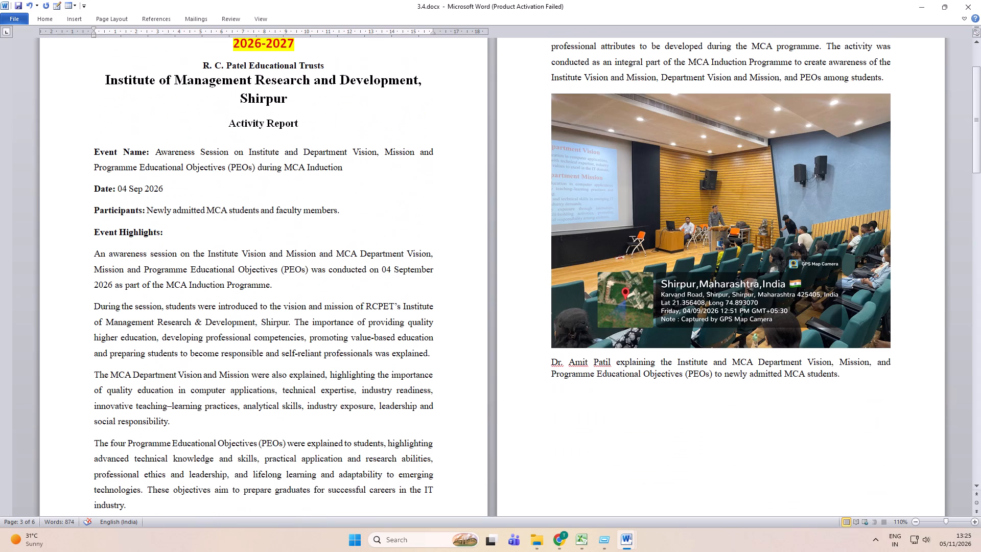
scroll(246, 181, up, 2)
drag(233, 132, 281, 126)
click(250, 130)
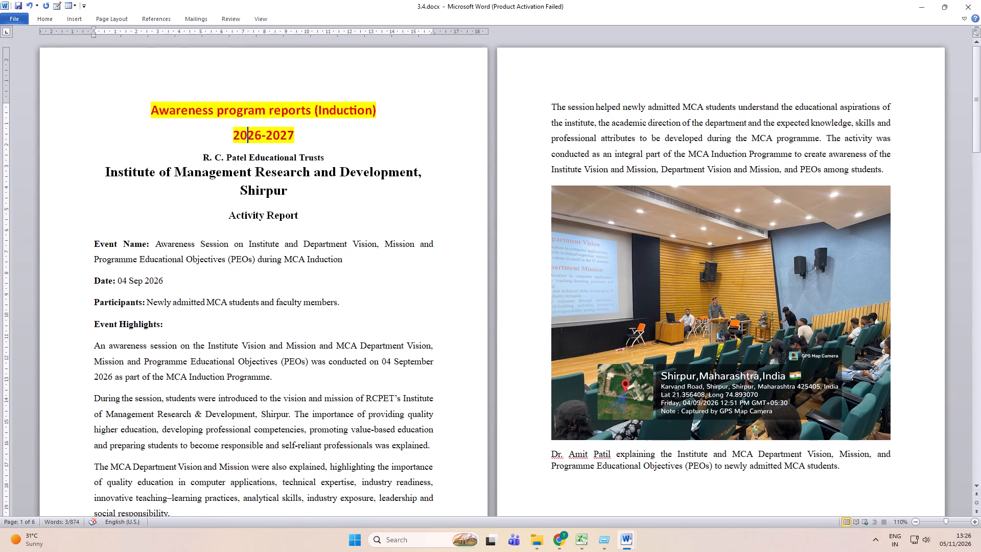
drag(226, 134, 297, 135)
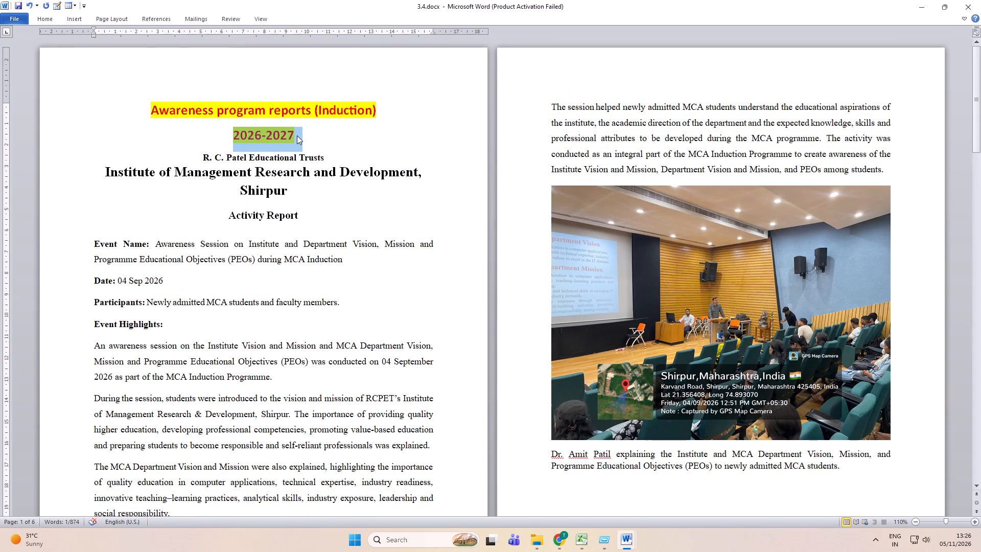
key(ctrl+c)
scroll(269, 319, down, 5)
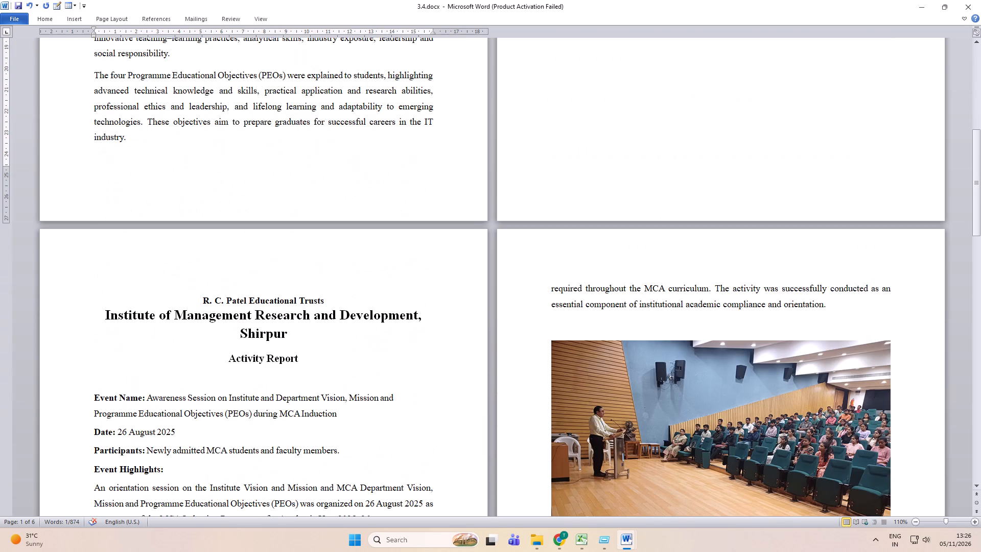
click(259, 274)
key(ctrl+v)
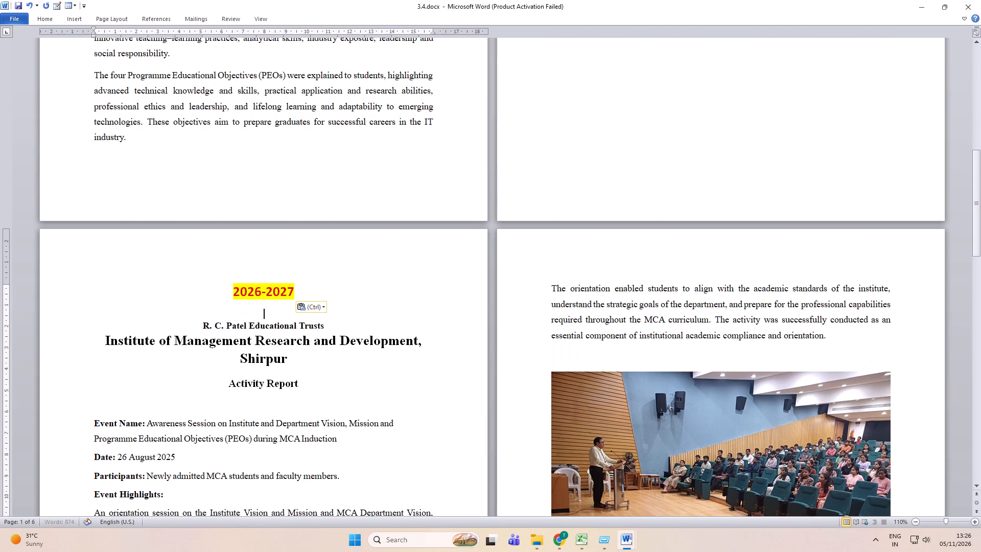
key(BackSpace)
key(BackSpace)
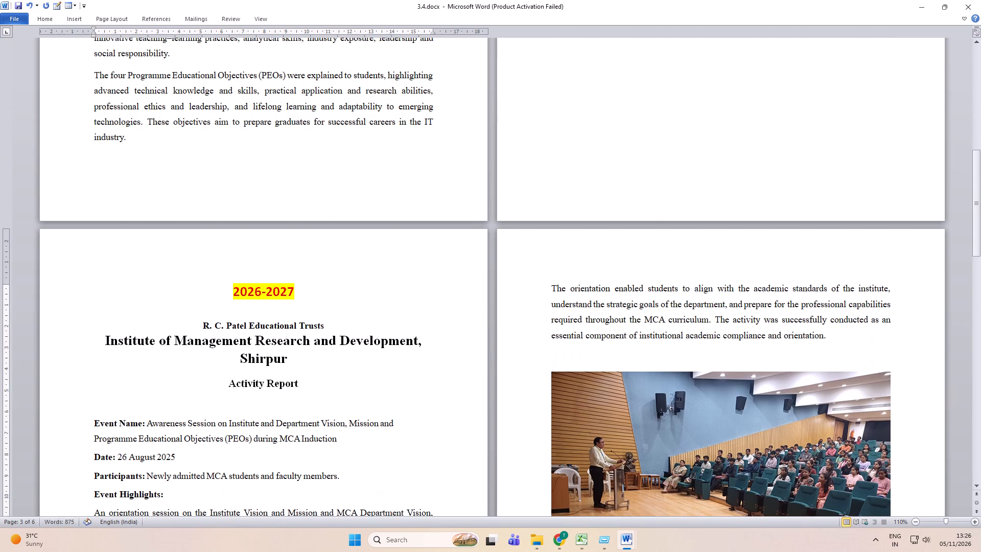
Change the copied year line above the 26 August 2025 report to 2025-2026.
key(Left)
key(Left)
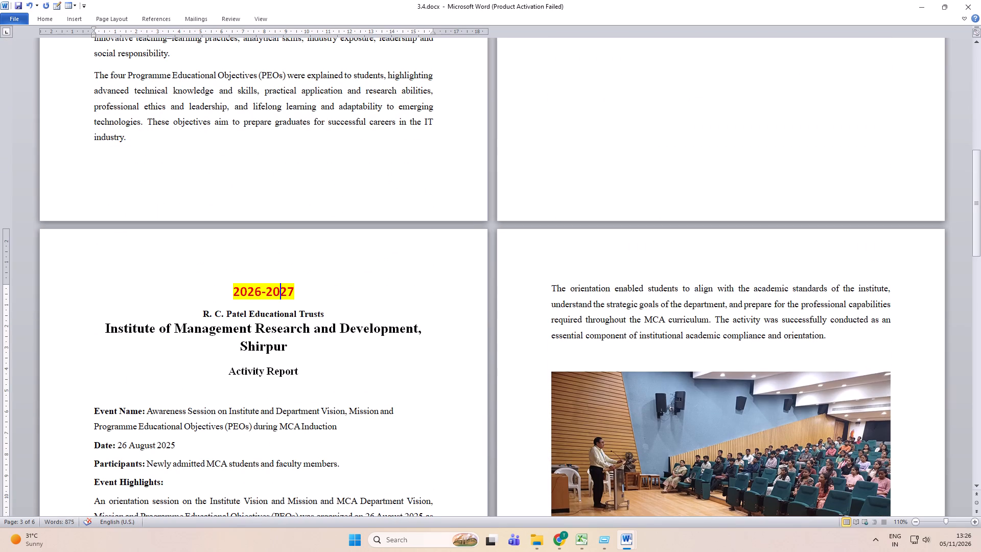
key(Left)
key(Left)
key(Left)
key(BackSpace)
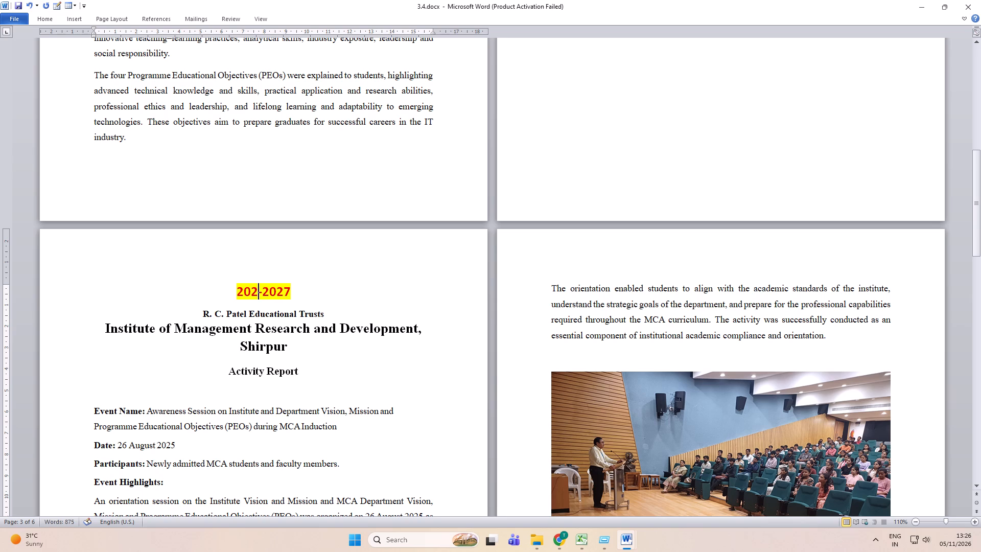
key(5)
key(Right)
key(Right)
key(Right)
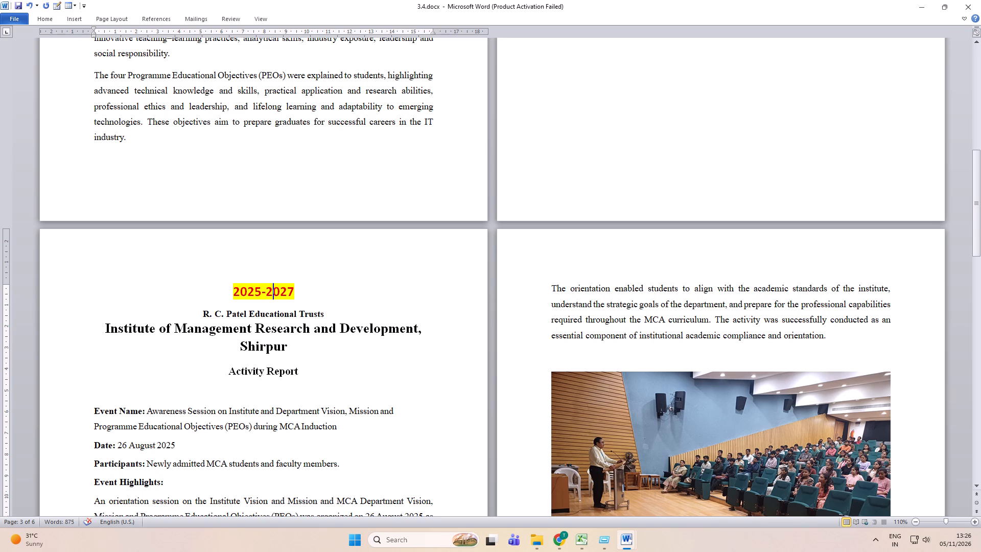
key(Right)
key(Right)
key(BackSpace)
key(6)
Copy the formatted 2025-2026 year line to the top of the 06 September 2024 activity report.
scroll(303, 361, up, 6)
scroll(303, 361, down, 7)
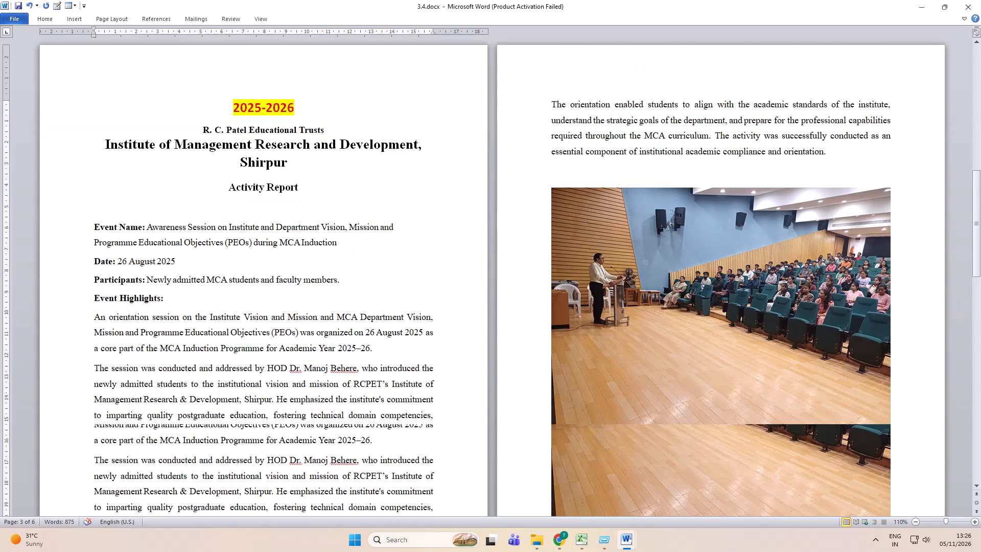
scroll(305, 363, down, 4)
scroll(305, 363, up, 3)
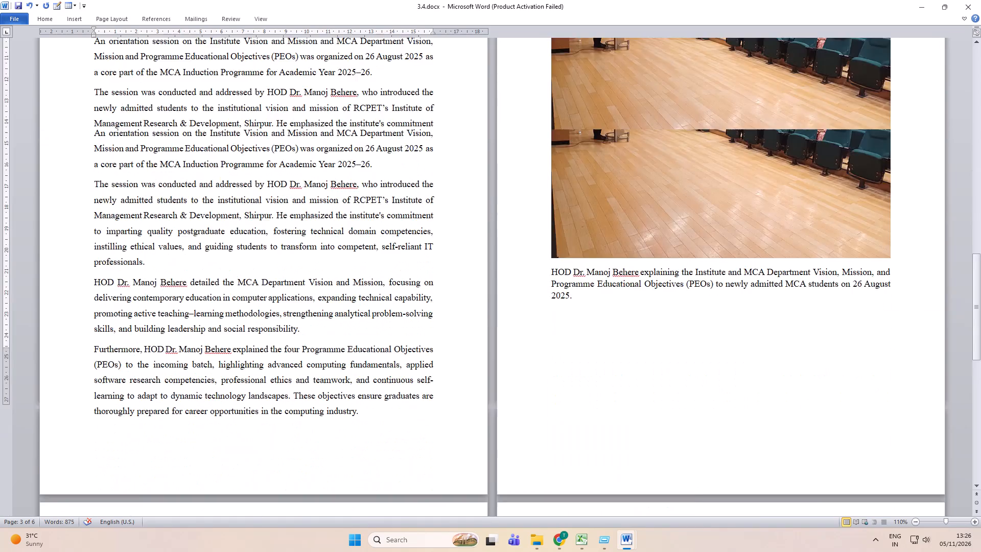
scroll(305, 363, up, 2)
drag(237, 196, 244, 196)
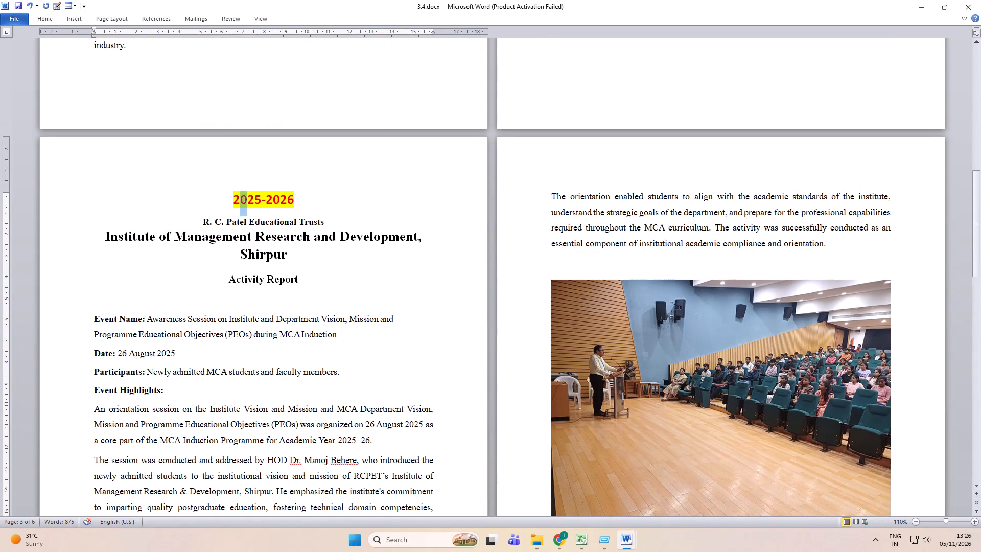
drag(244, 196, 313, 201)
key(ctrl+c)
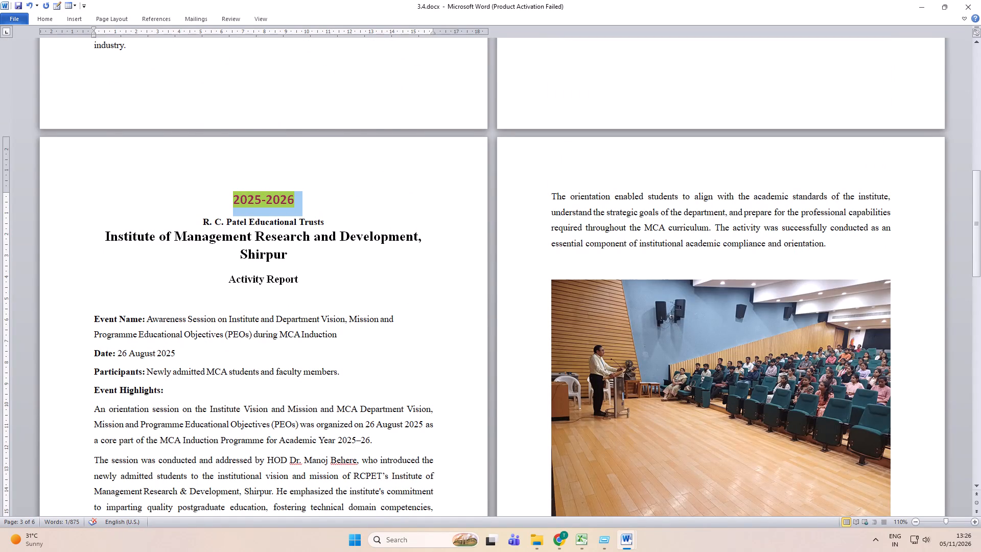
scroll(310, 252, down, 6)
click(263, 283)
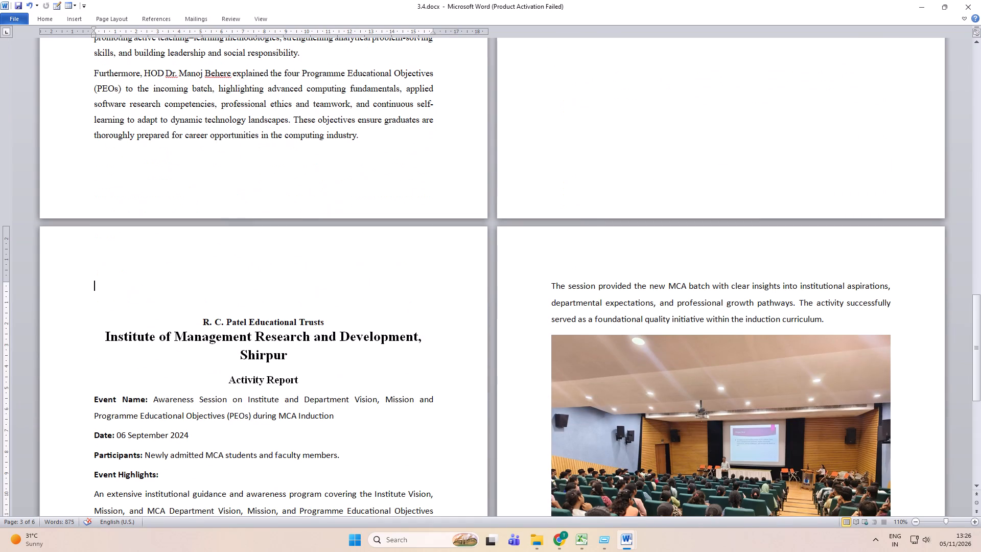
click(259, 307)
click(260, 281)
key(ctrl+v)
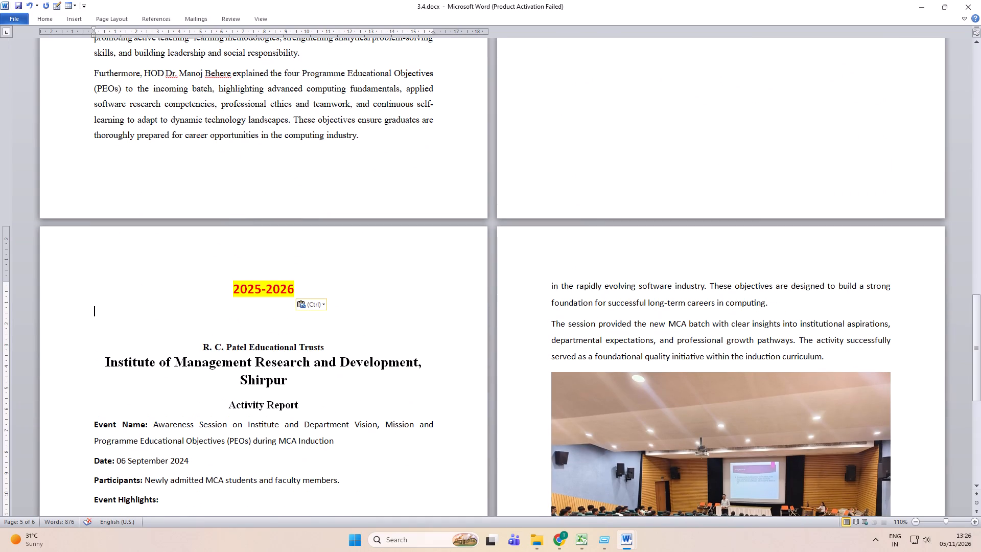
Change the copied year line above the 06 September 2024 report to 2024-2025.
click(258, 291)
scroll(271, 277, up, 3)
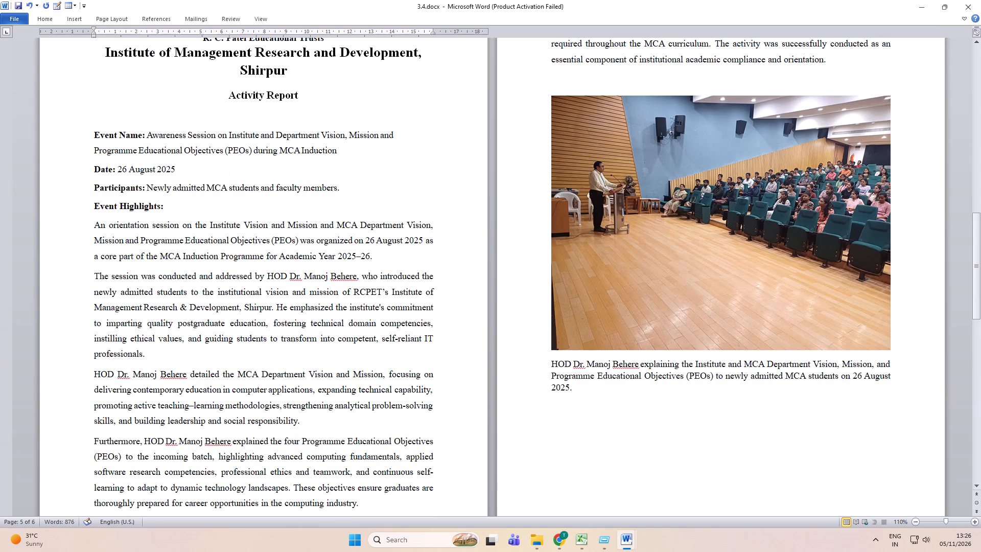
scroll(271, 276, up, 4)
scroll(272, 275, down, 5)
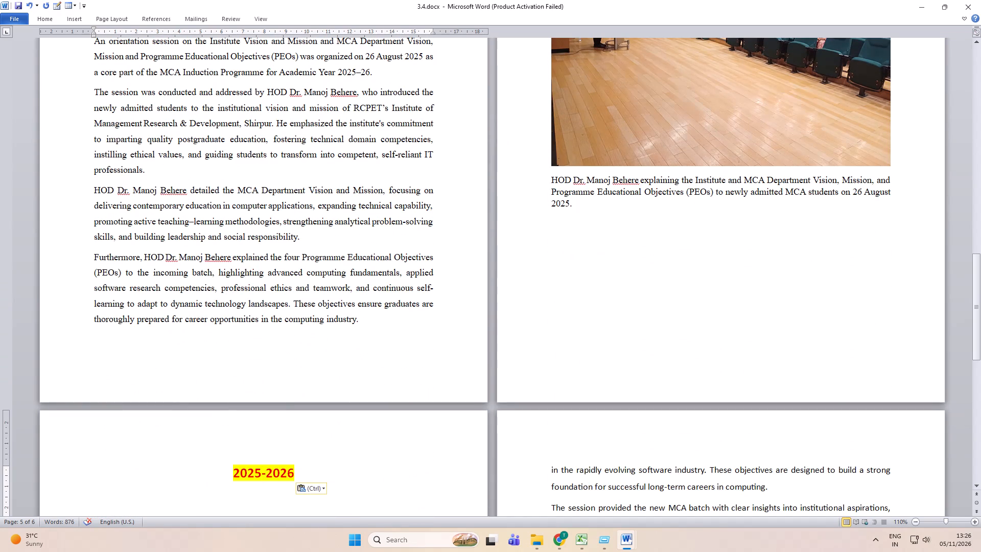
key(BackSpace)
key(4)
click(299, 474)
key(BackSpace)
key(5)
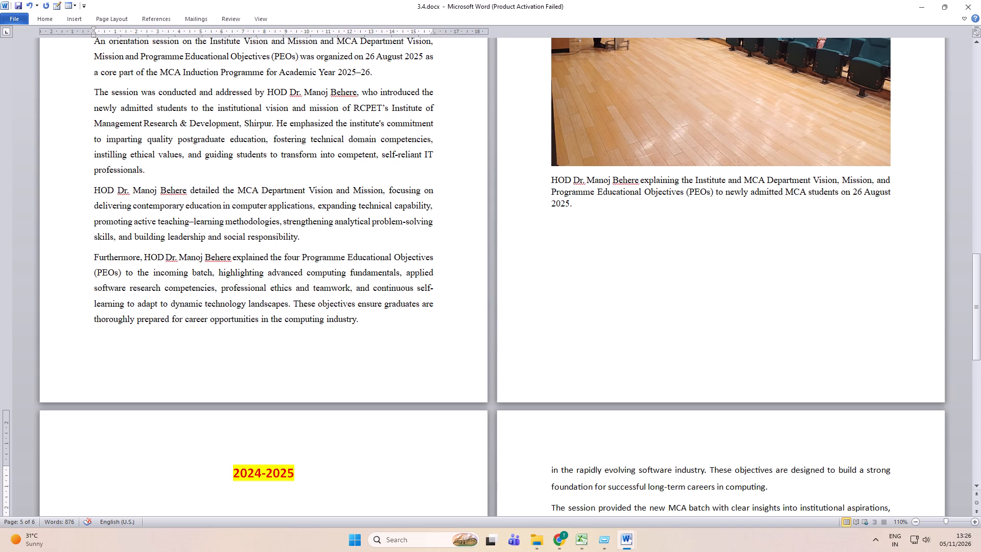
Remove the extra blank lines between the 2024-2025 year line and the R. C. Patel Educational Trusts heading.
scroll(321, 461, down, 5)
scroll(275, 297, up, 3)
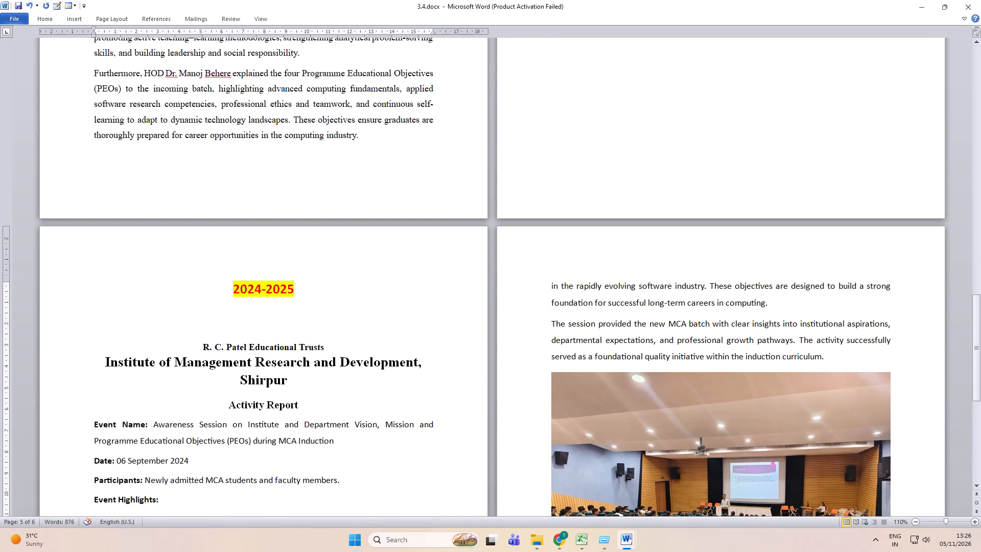
click(255, 325)
key(BackSpace)
key(BackSpace)
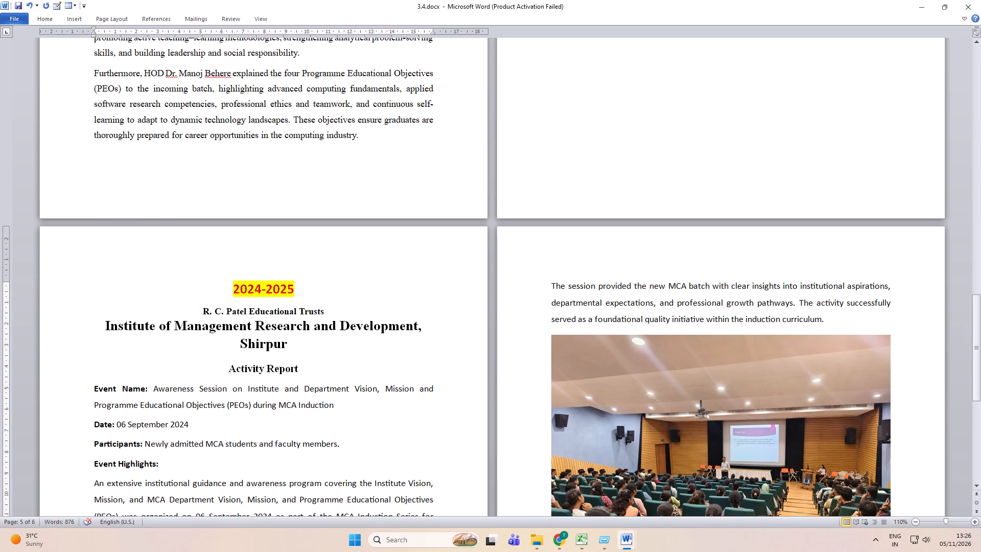
Copy the 2024-2025 year line onto a new page after the 06 September 2024 report, adding blank lines below its photo caption.
scroll(250, 305, down, 8)
scroll(245, 253, up, 2)
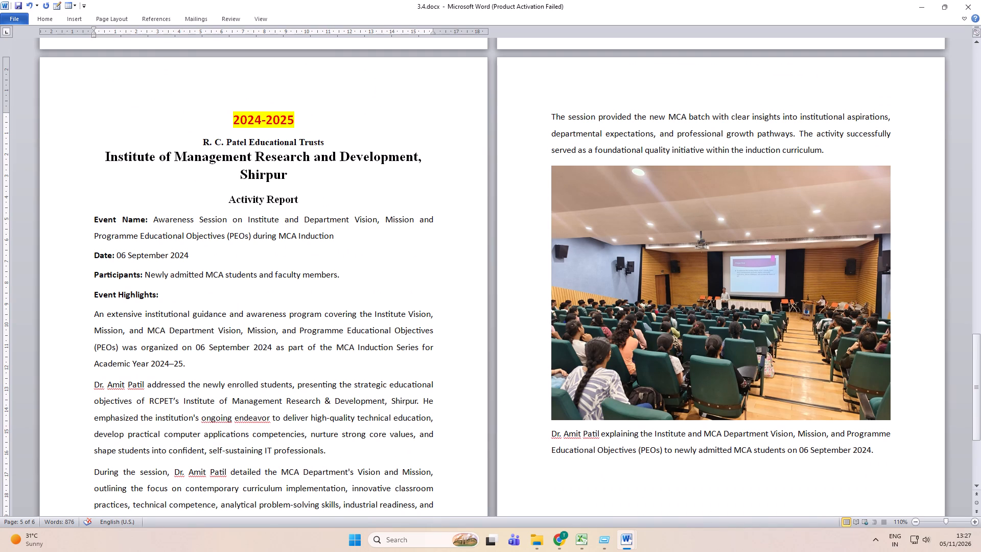
drag(233, 124, 281, 121)
key(ctrl+c)
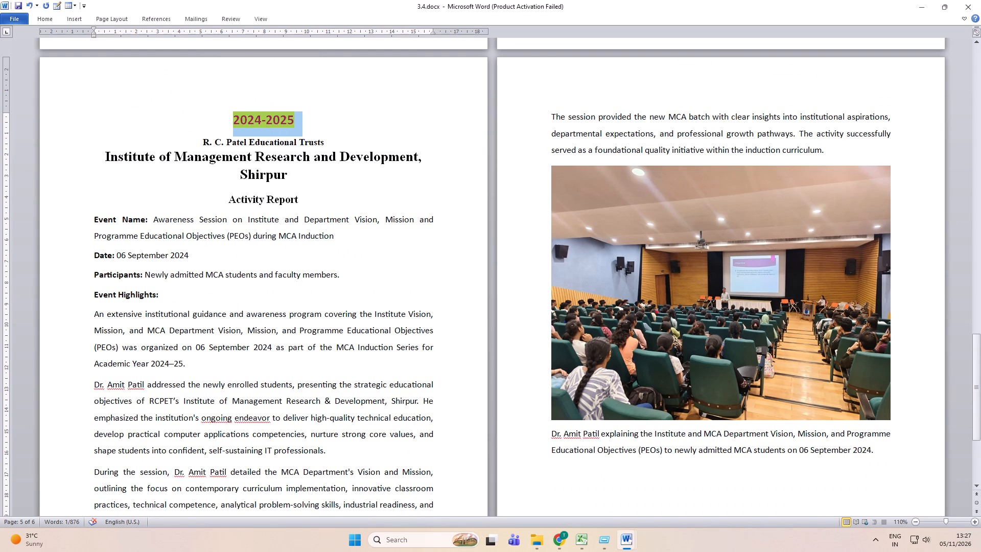
scroll(668, 319, down, 4)
click(647, 400)
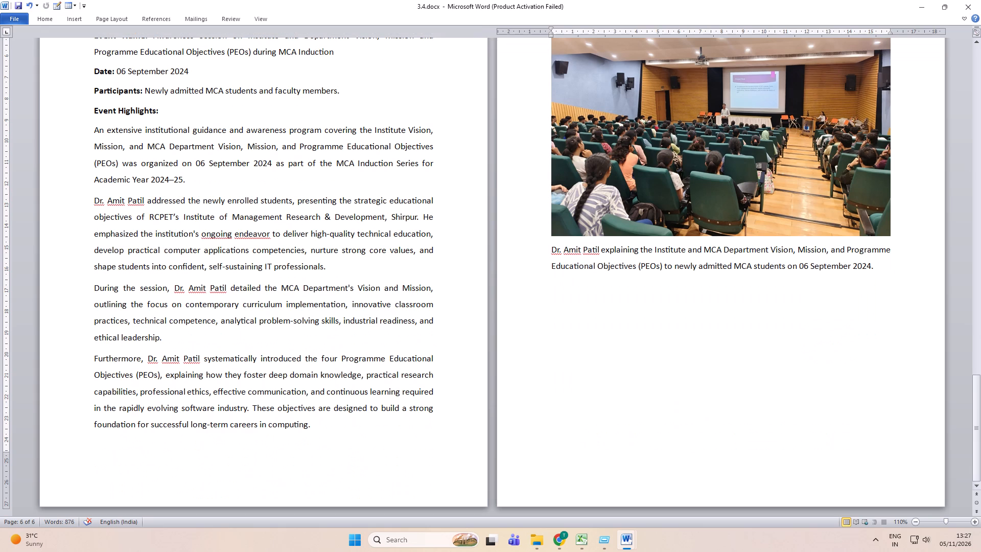
key(Return)
key(Return)
key(Return)
key(Return)
key(Return)
key(Return)
key(Return)
key(Return)
key(Return)
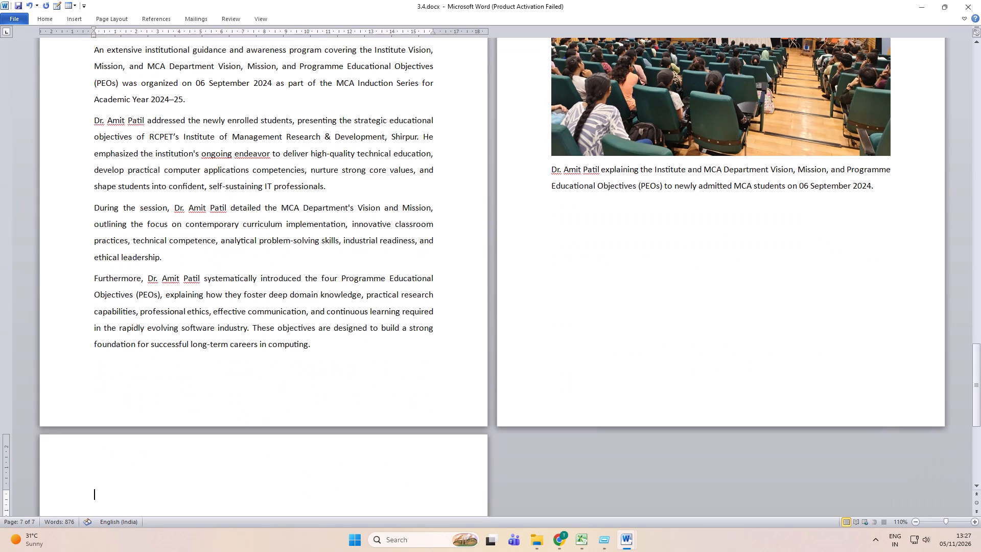
key(Up)
key(Down)
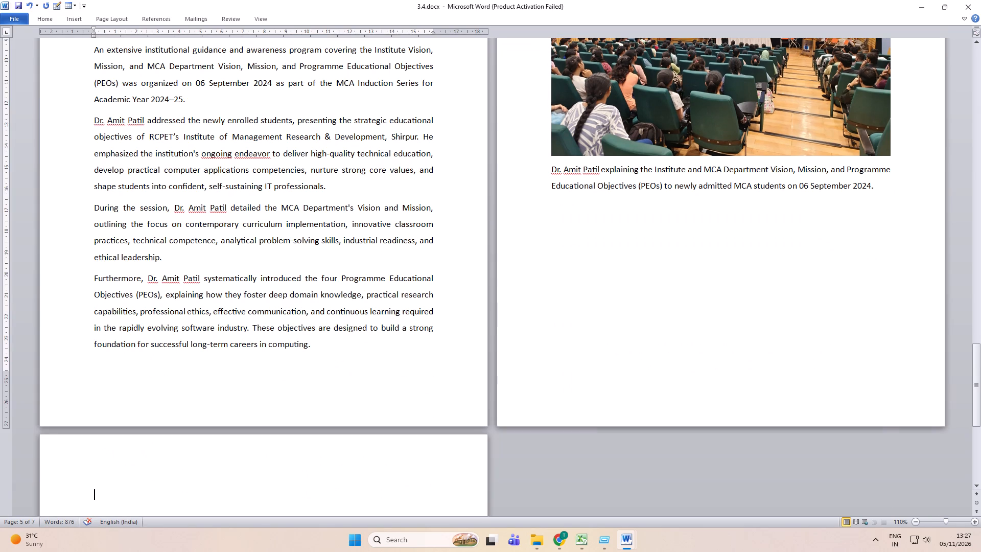
key(ctrl+v)
Change the year line on the new last page to 2023-2024.
scroll(647, 400, up, 1)
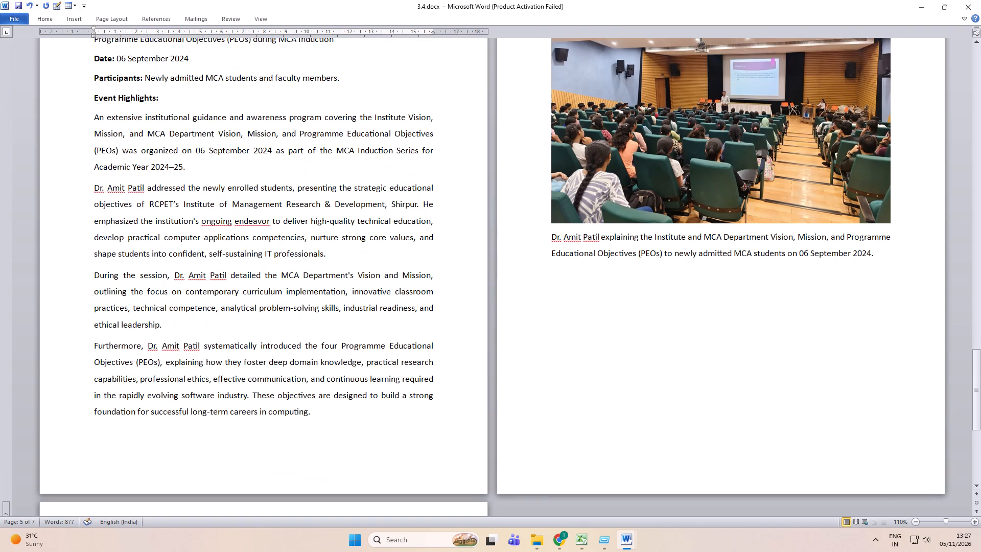
scroll(358, 462, down, 5)
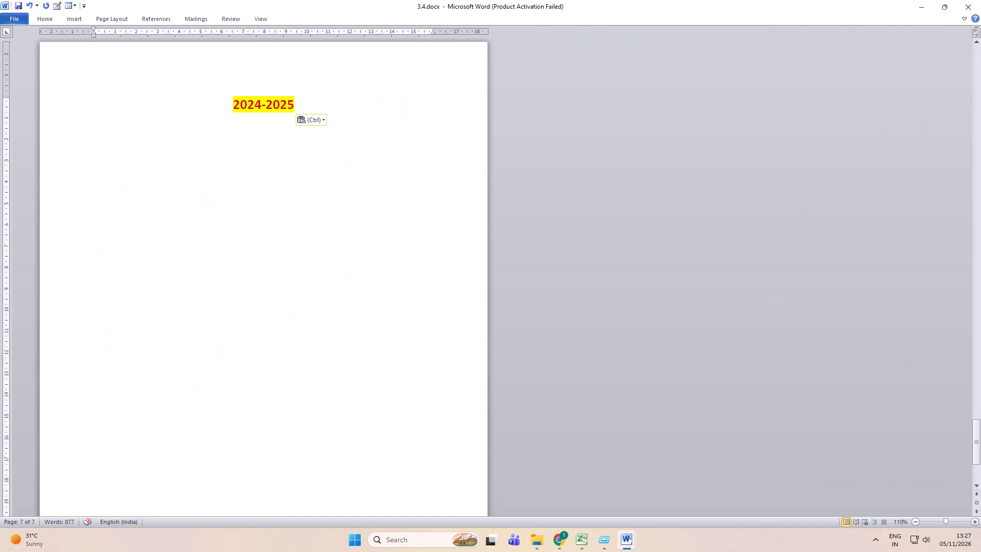
click(258, 101)
click(263, 101)
key(BackSpace)
key(3)
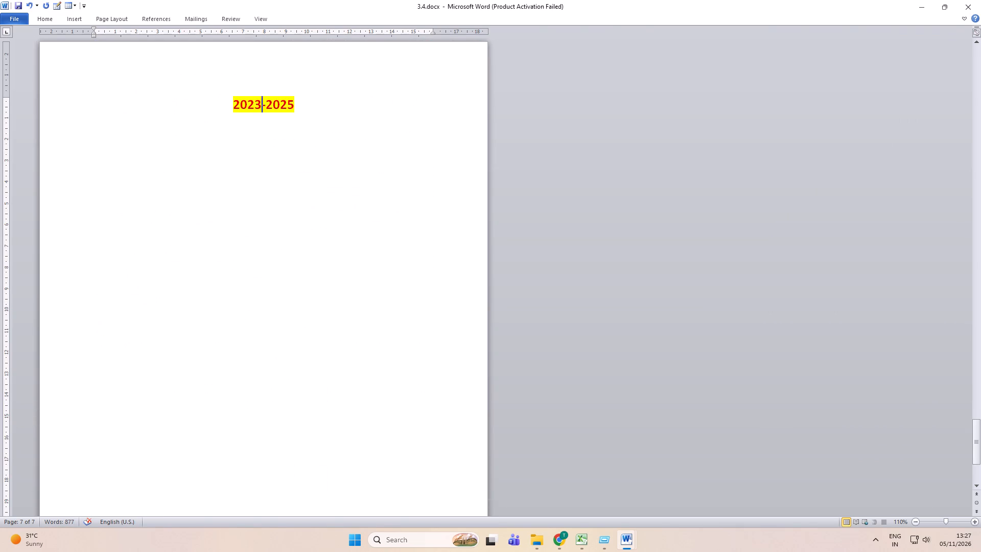
click(299, 104)
key(BackSpace)
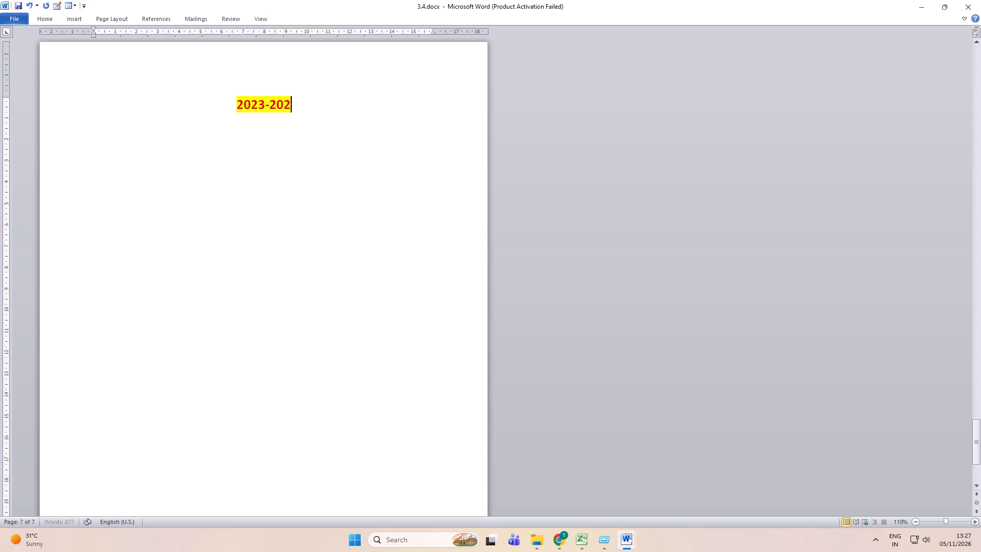
key(4)
click(630, 191)
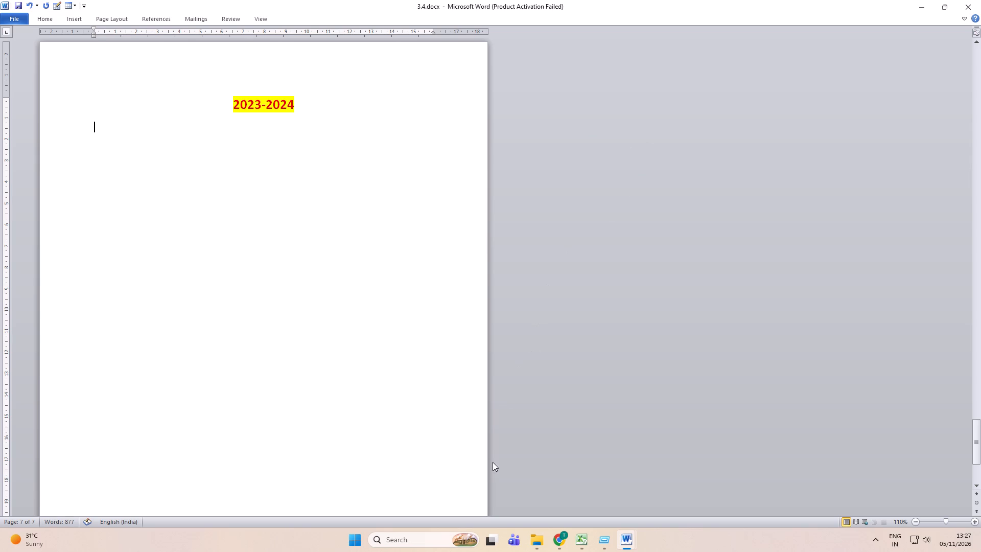
Switch to Chrome and open the September-October-November 2023-24 e-bulletin PDF from the institute's E-Bulletin 2023-24 page.
click(566, 540)
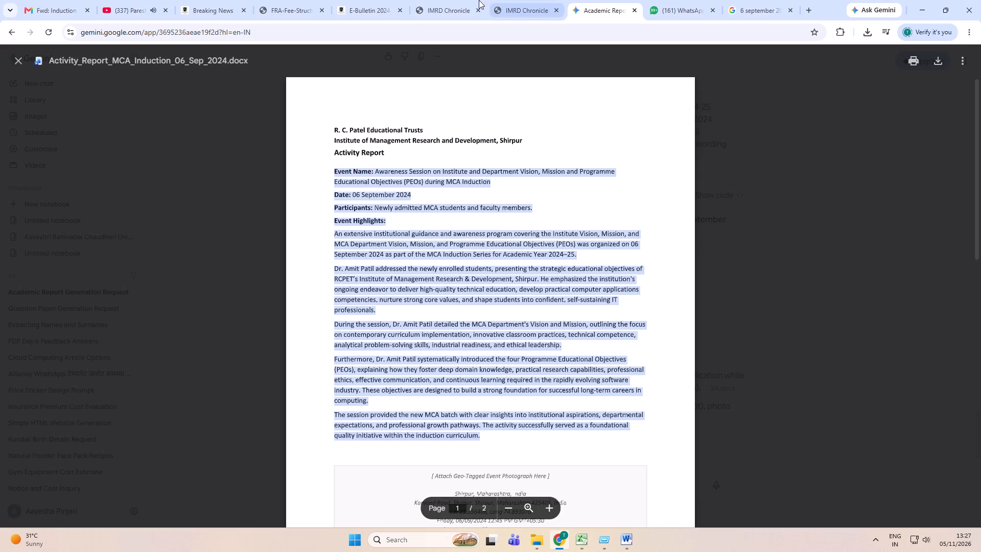
click(383, 3)
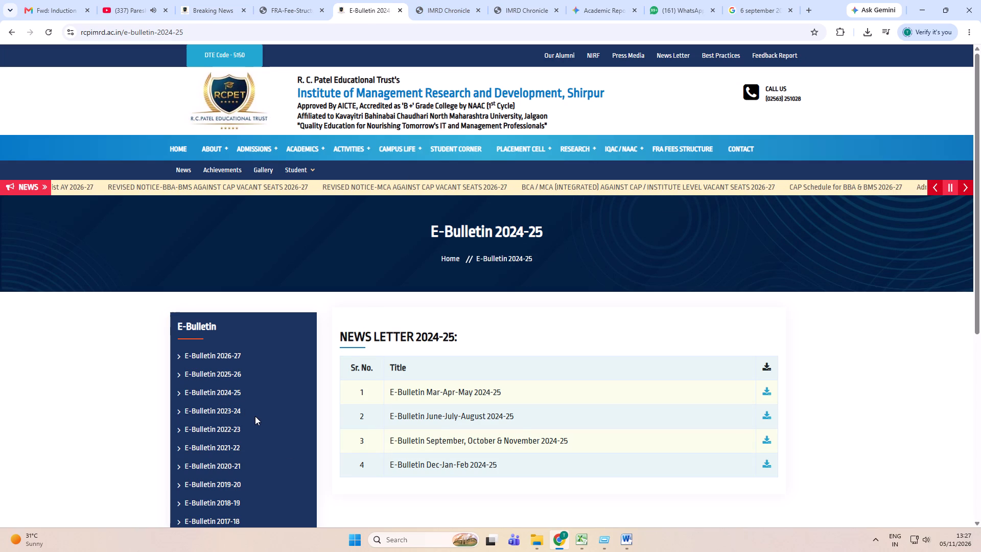
click(230, 410)
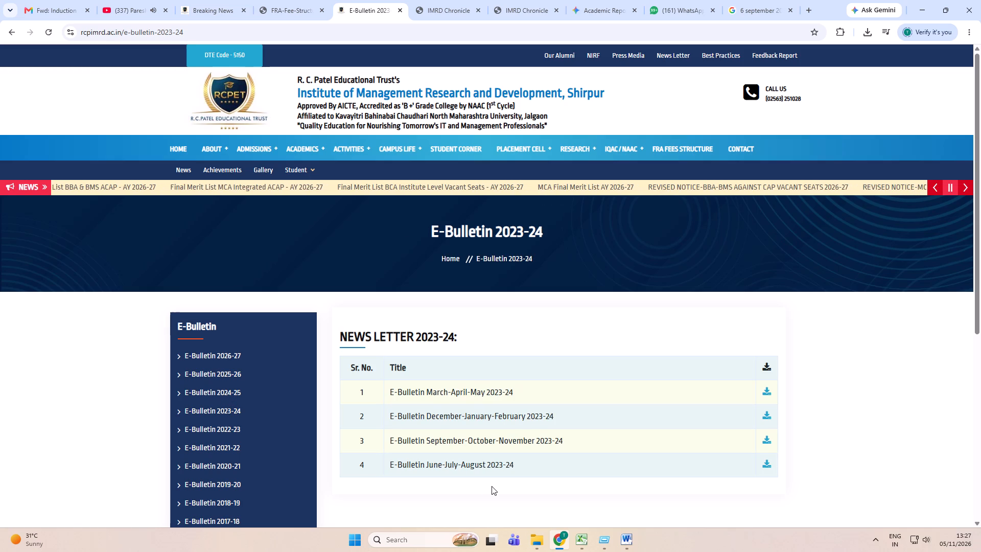
click(501, 441)
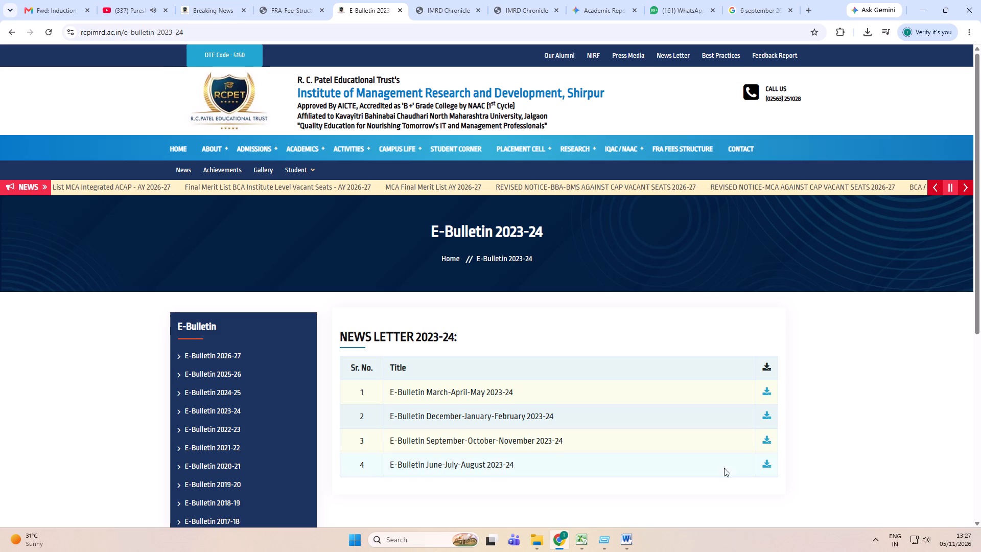
click(767, 439)
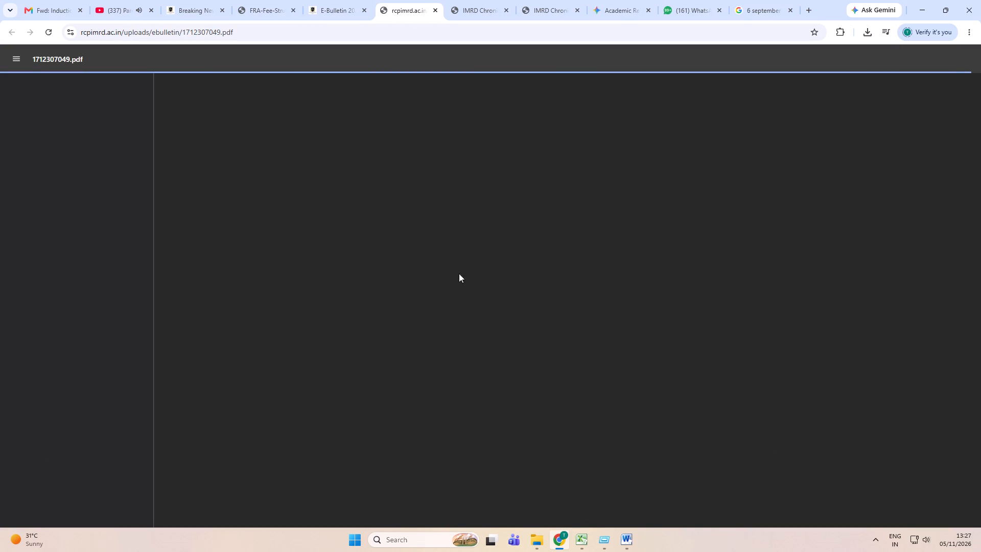
Look through the September-October-November 2023-24 e-bulletin to its last page for an MCA induction programme report.
scroll(459, 274, down, 20)
scroll(459, 274, down, 6)
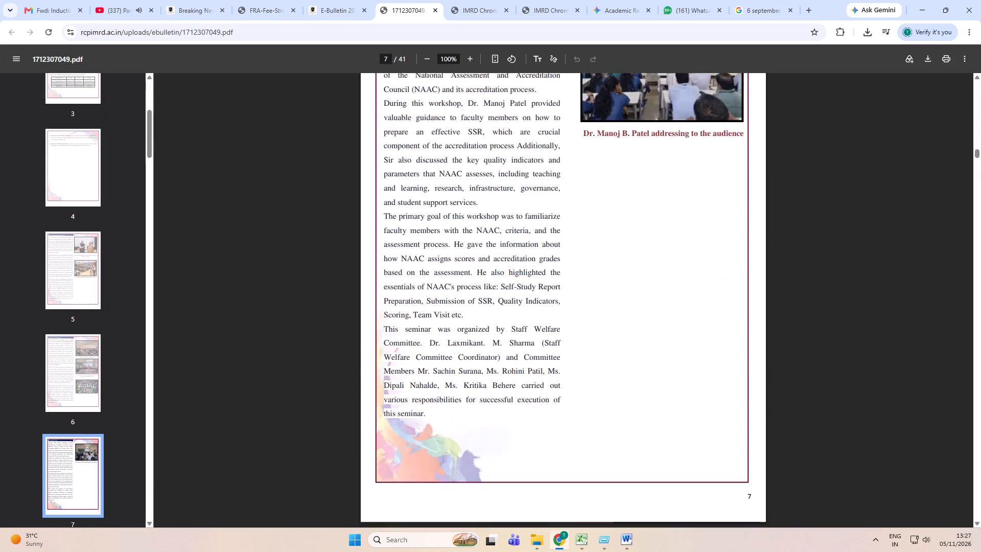
scroll(467, 287, down, 5)
scroll(467, 287, down, 20)
scroll(467, 287, down, 3)
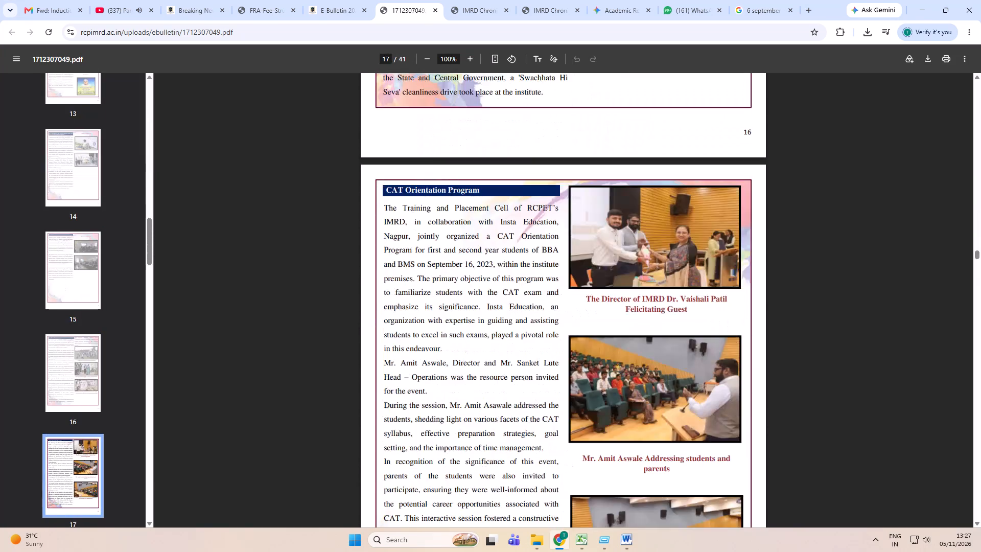
scroll(467, 287, down, 6)
scroll(468, 287, up, 4)
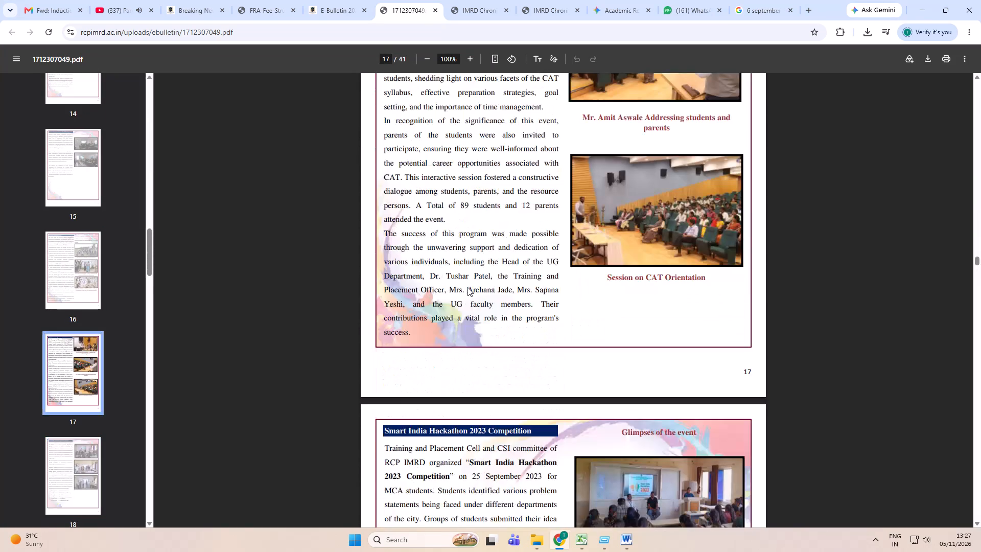
scroll(468, 287, down, 18)
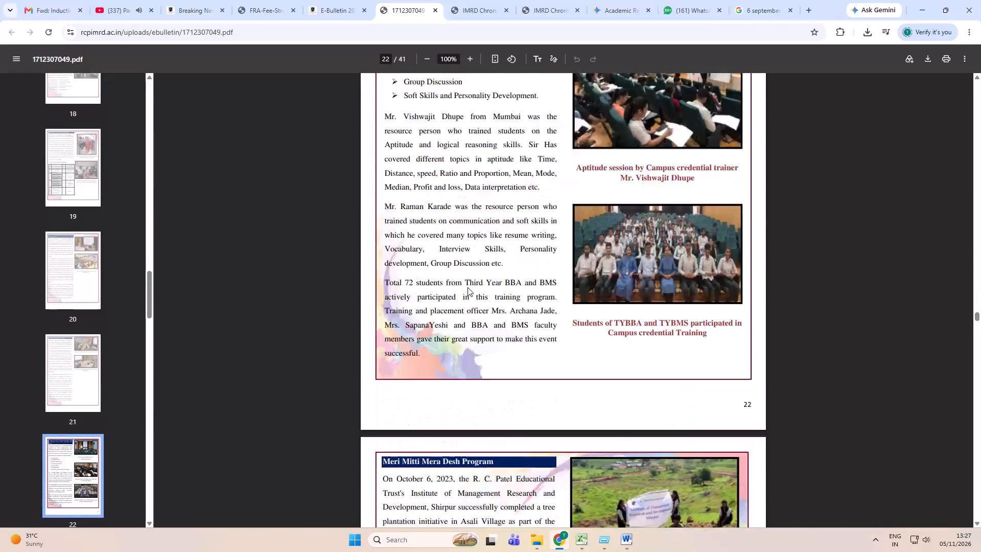
scroll(468, 287, down, 15)
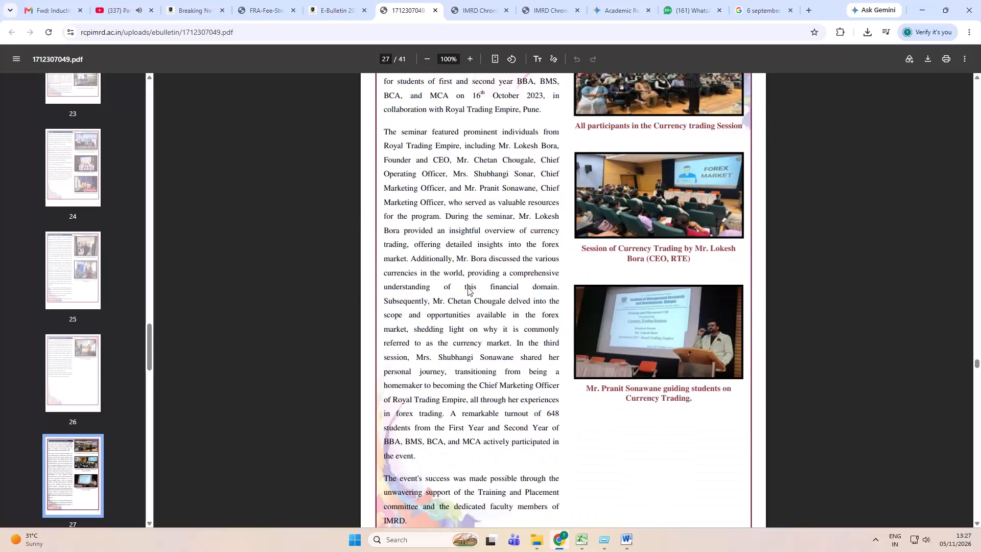
scroll(468, 287, down, 17)
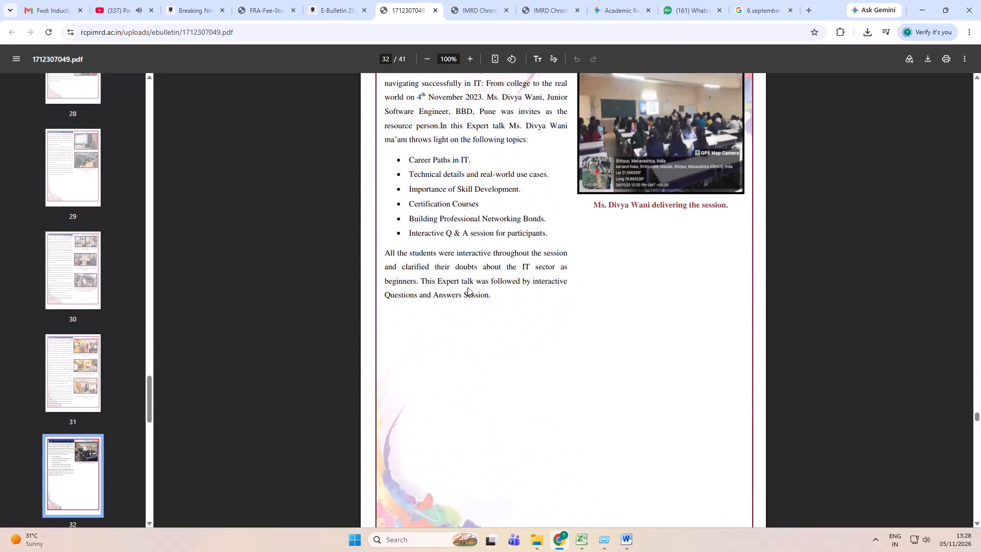
scroll(468, 287, down, 3)
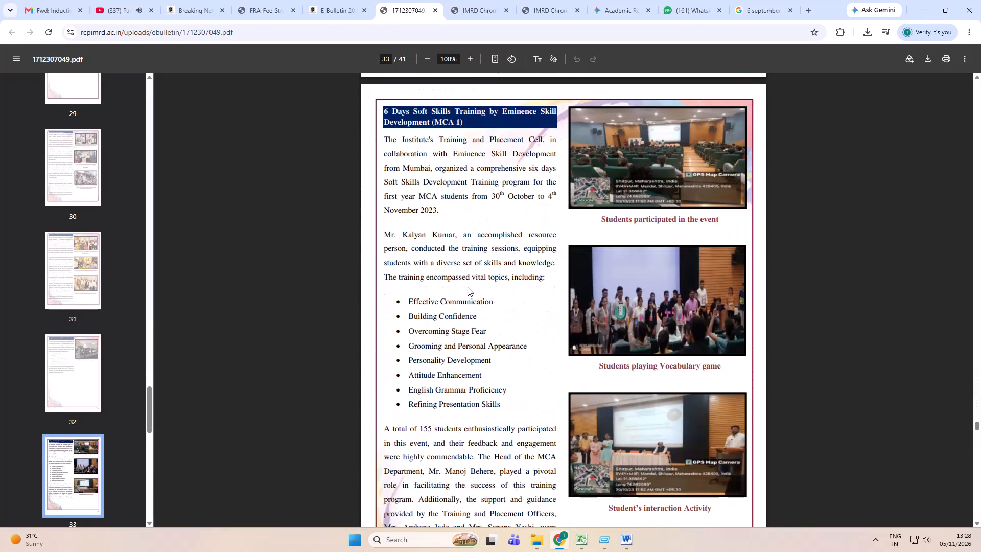
scroll(468, 287, down, 9)
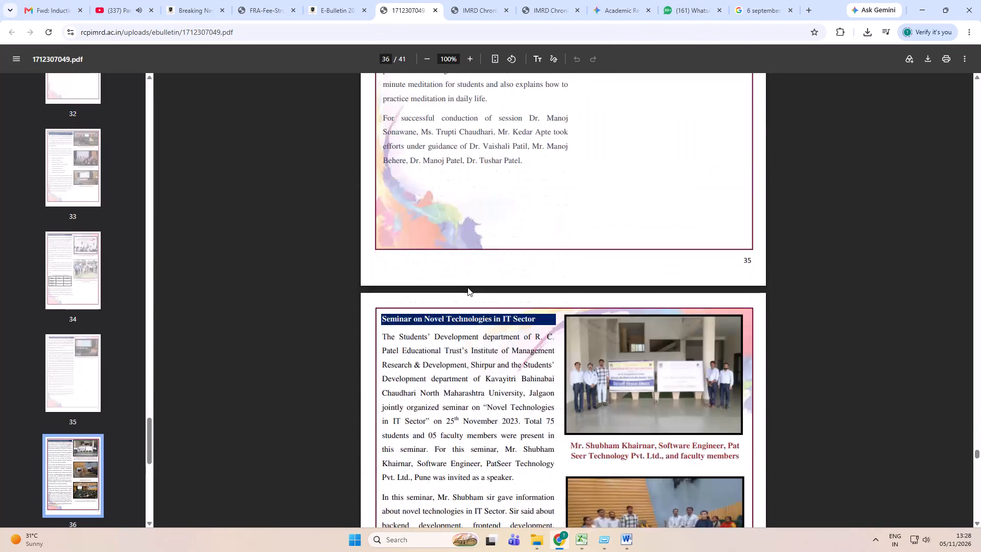
scroll(468, 287, up, 3)
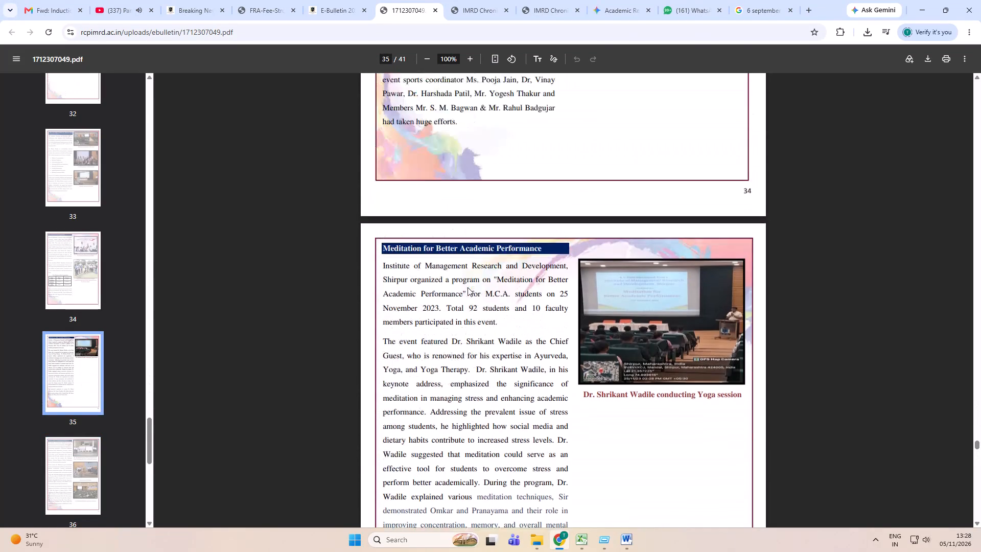
scroll(468, 287, down, 12)
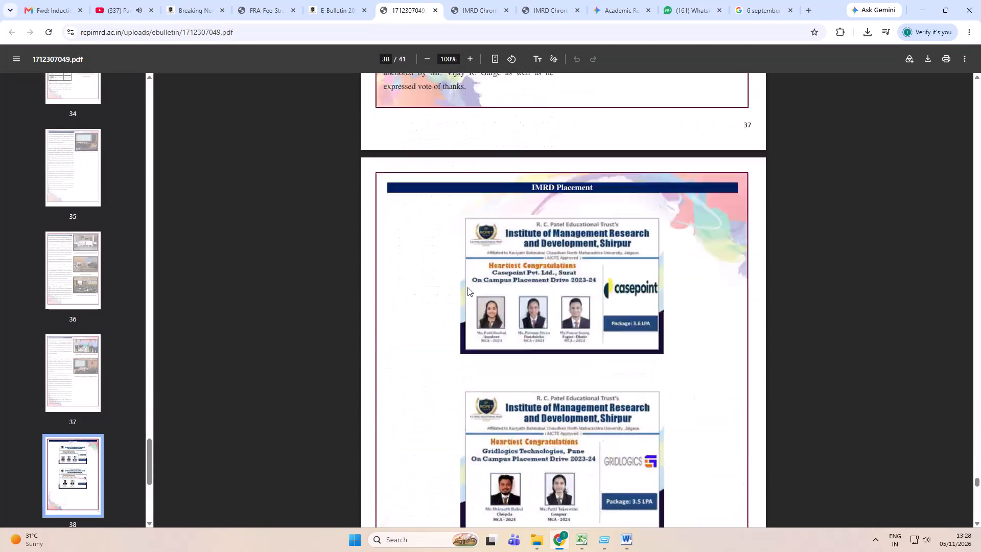
scroll(468, 287, down, 16)
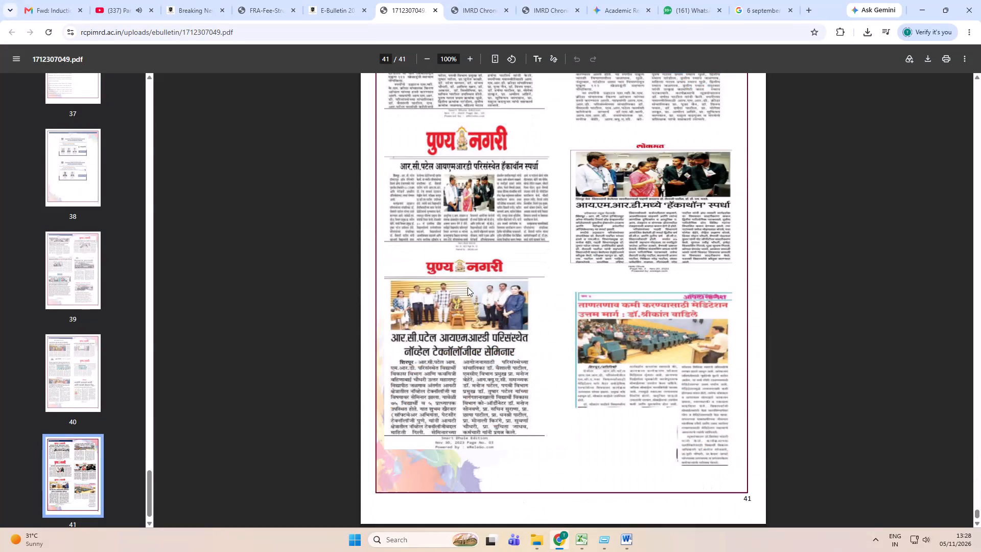
scroll(468, 287, down, 5)
Recheck the e-bulletin's event reports backwards from the news pages towards the early September 2023 events for MCA induction material.
scroll(468, 287, up, 6)
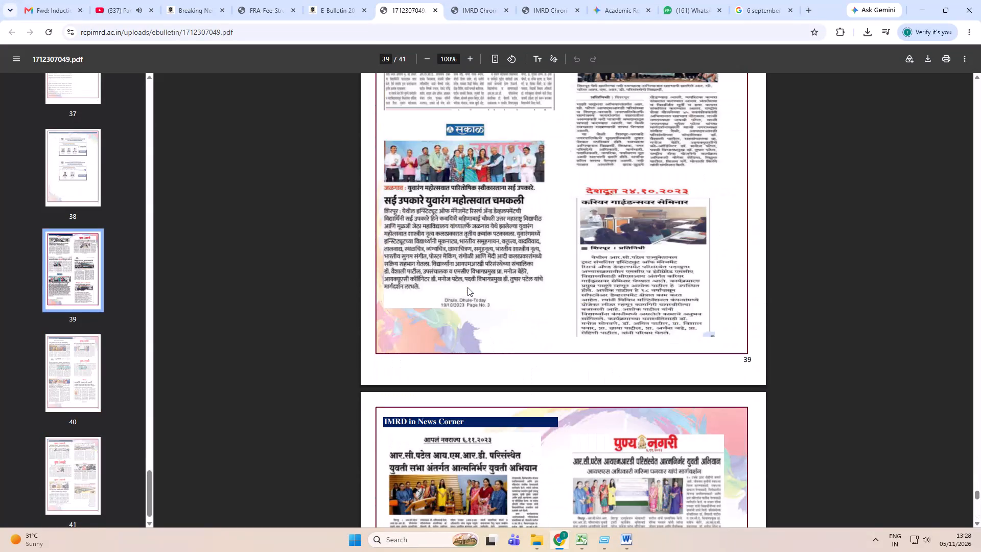
scroll(468, 287, up, 12)
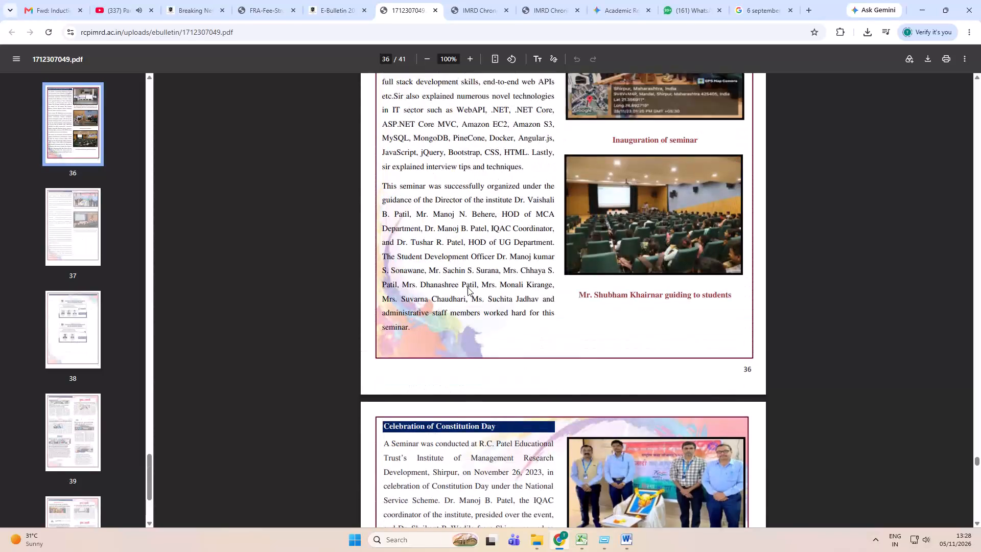
scroll(468, 287, up, 1)
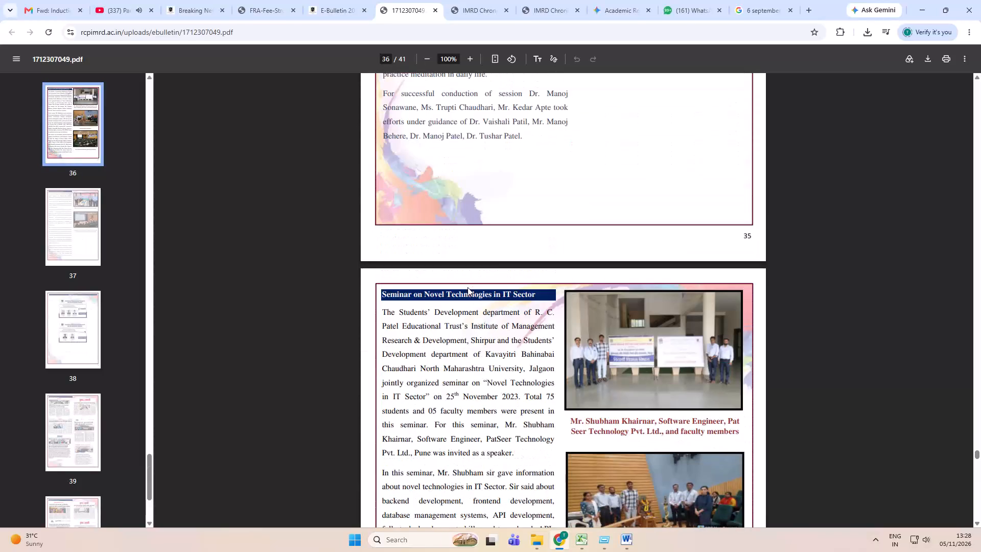
scroll(468, 287, up, 6)
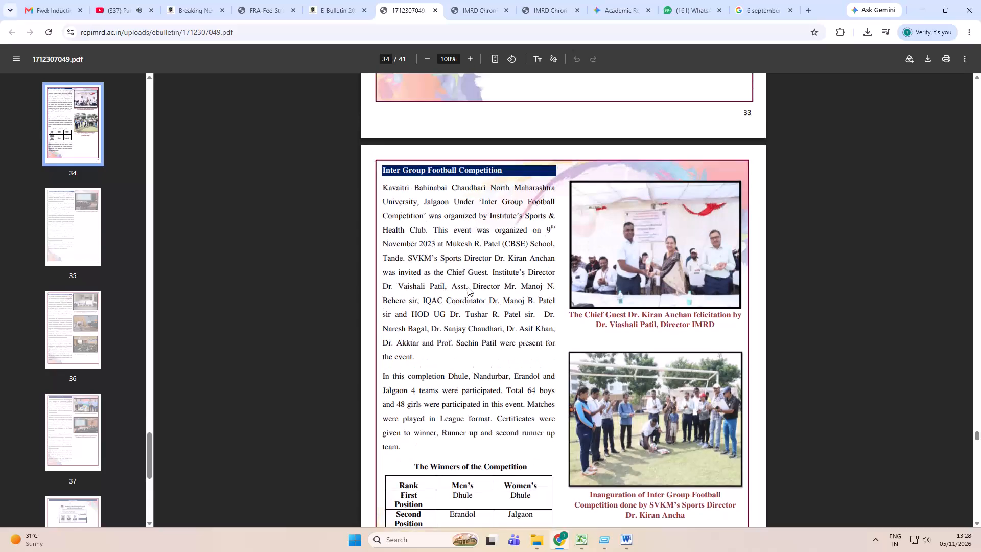
scroll(468, 287, up, 4)
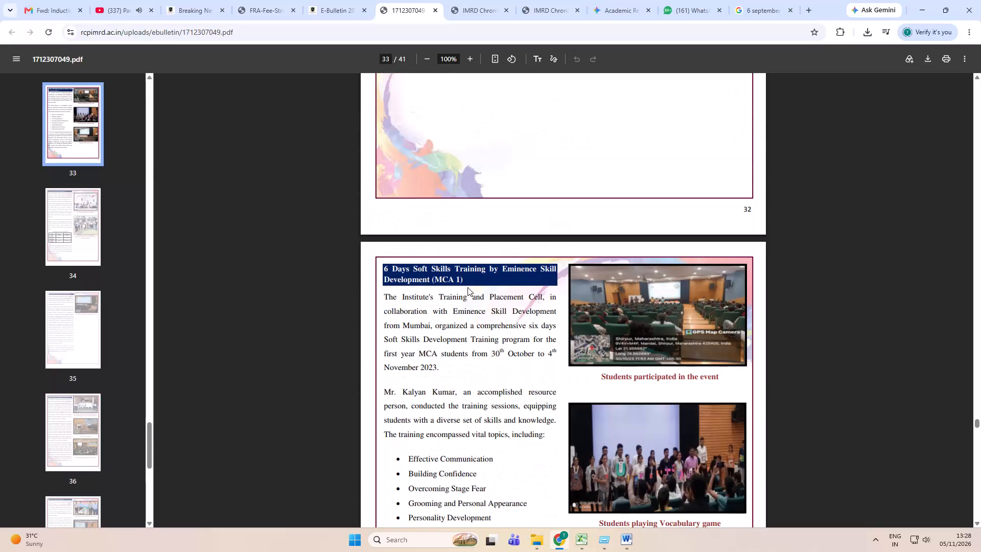
scroll(468, 287, down, 1)
scroll(468, 287, up, 3)
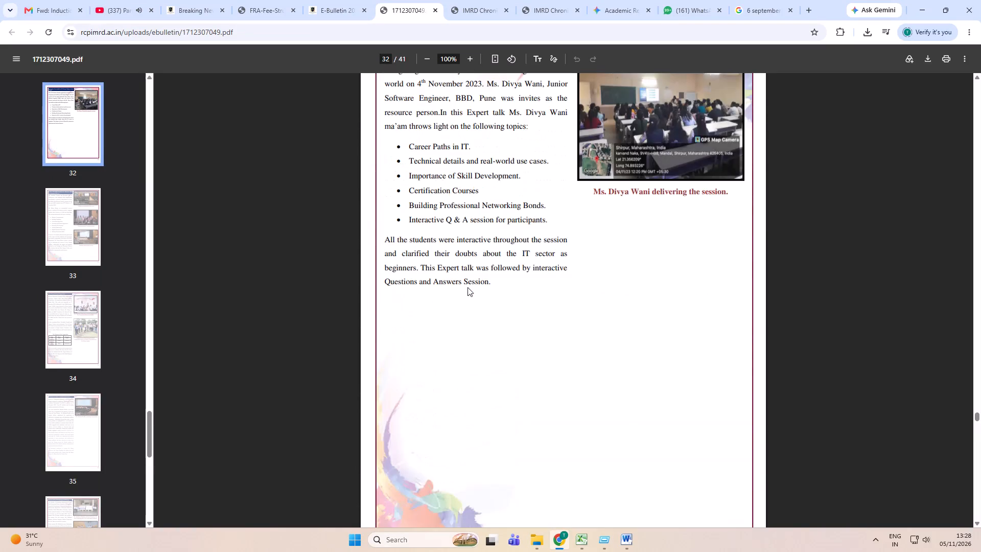
scroll(468, 287, up, 1)
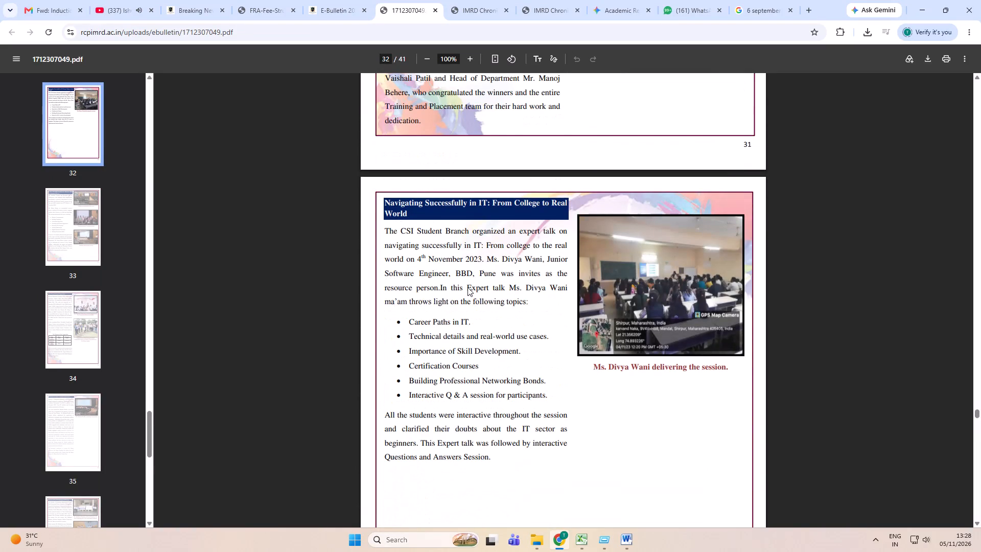
scroll(468, 287, up, 5)
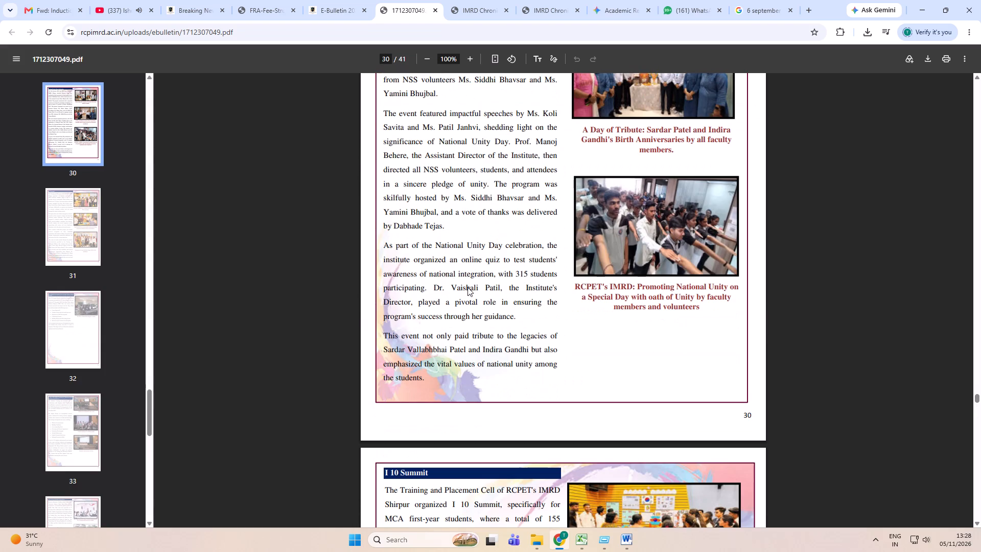
scroll(468, 287, up, 1)
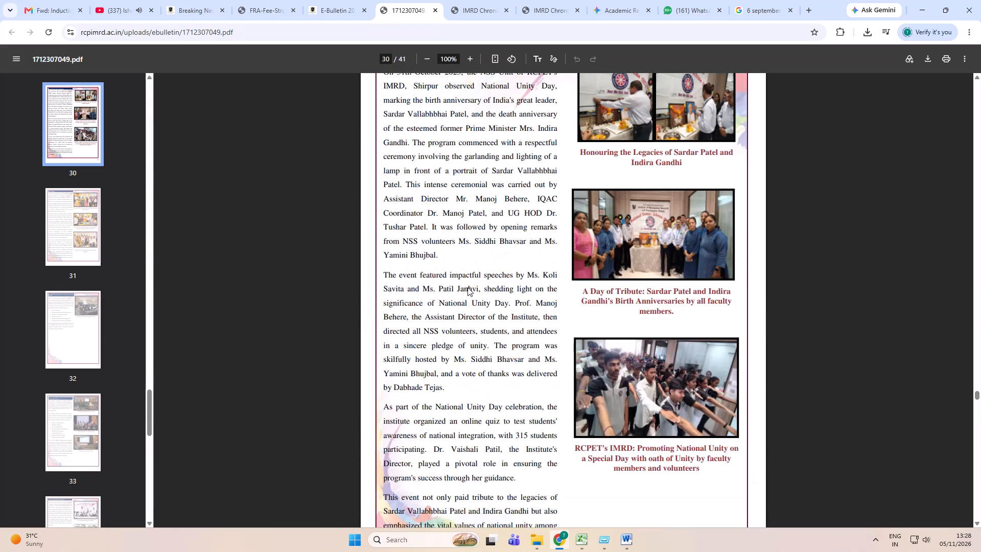
scroll(468, 287, up, 3)
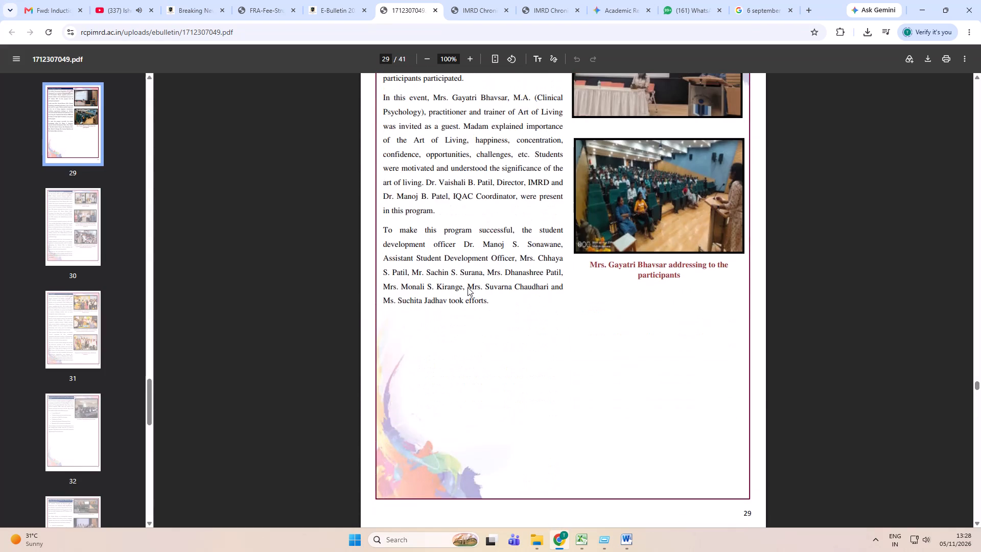
scroll(504, 240, up, 1)
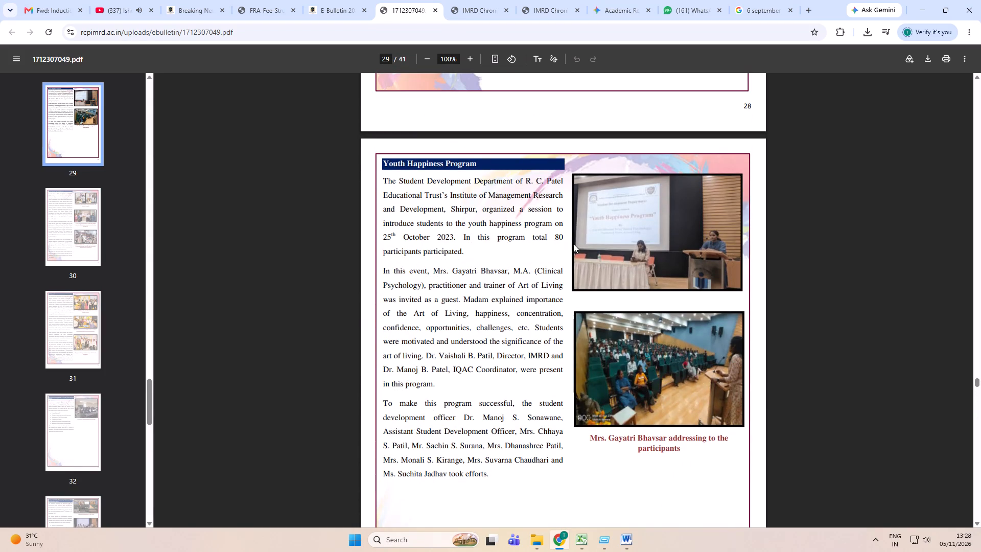
scroll(568, 277, up, 10)
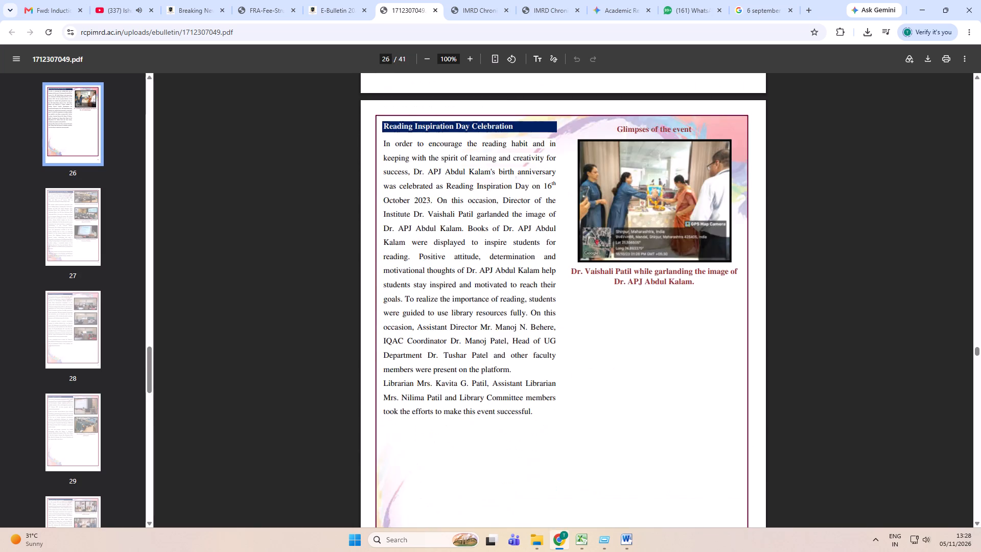
scroll(568, 277, up, 8)
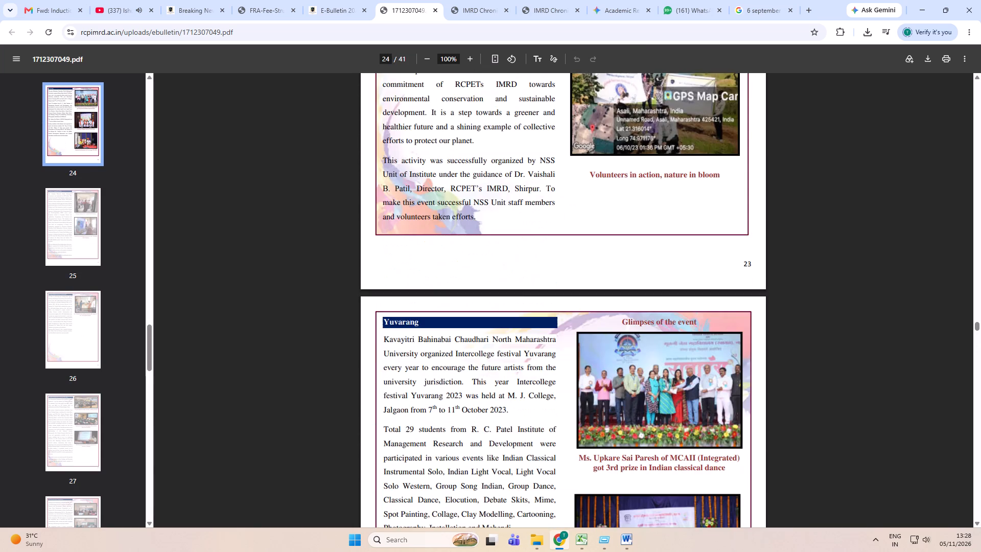
scroll(568, 277, up, 7)
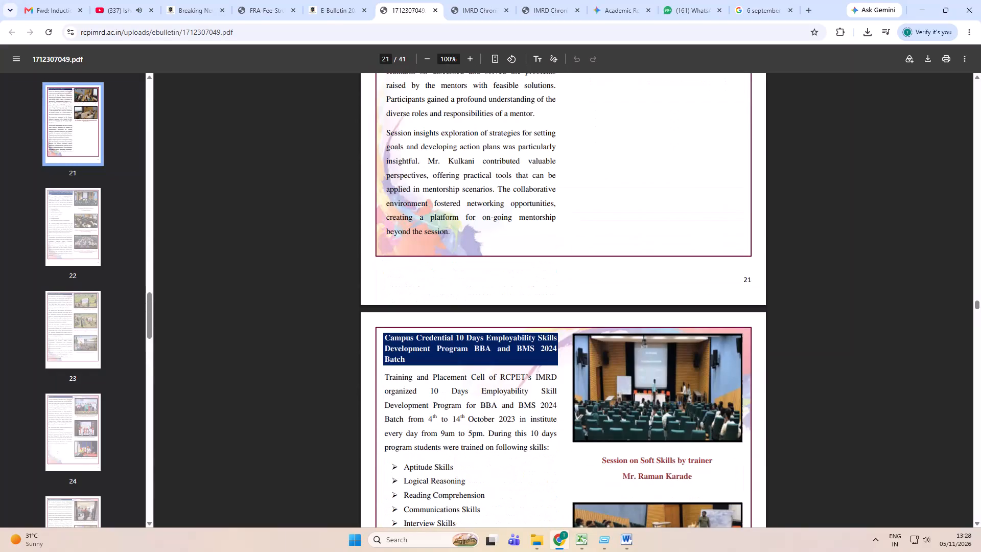
scroll(568, 277, up, 4)
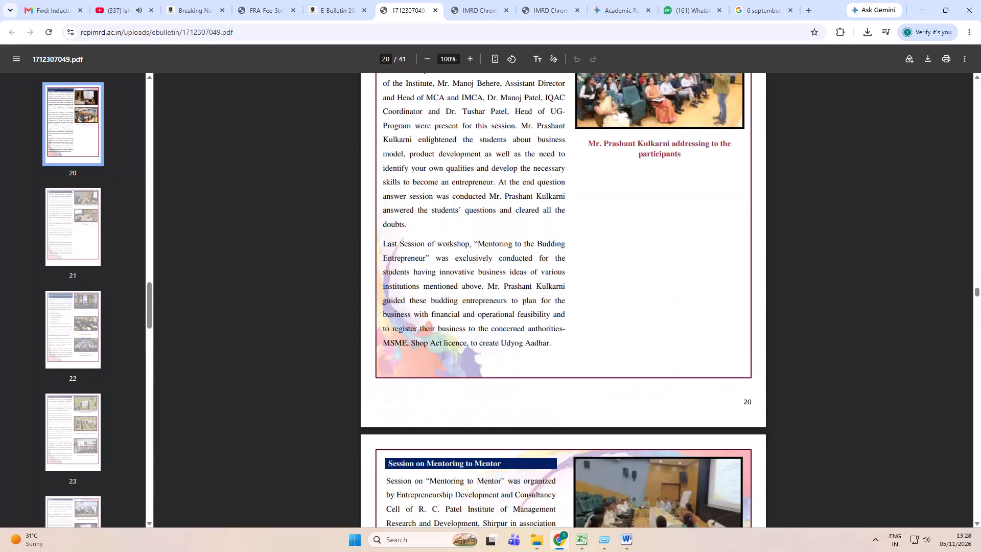
scroll(568, 277, up, 2)
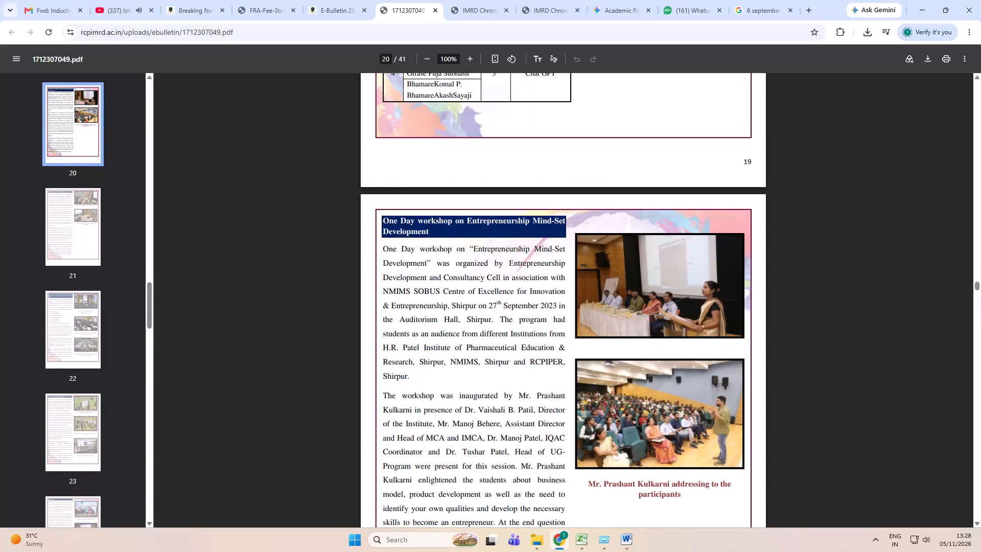
scroll(568, 277, up, 4)
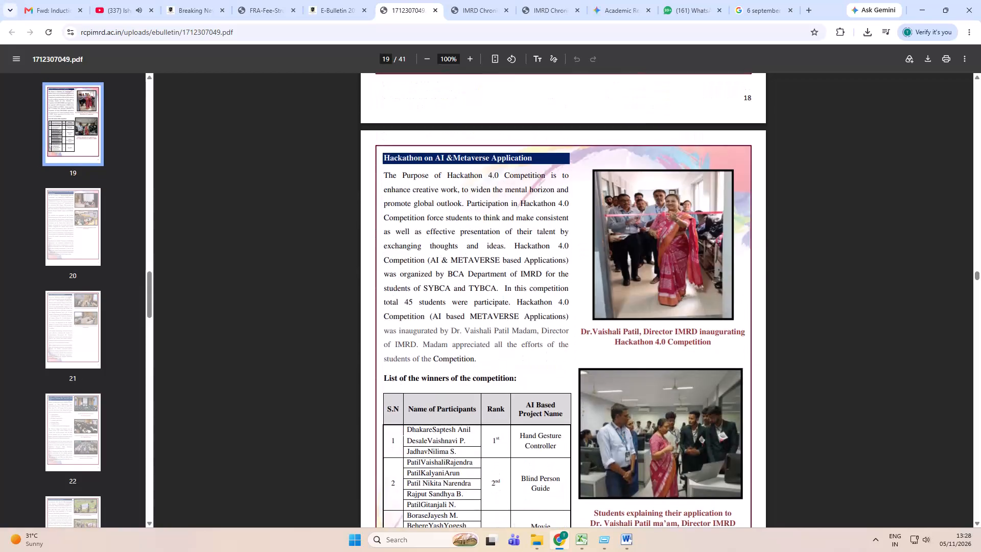
scroll(568, 277, up, 3)
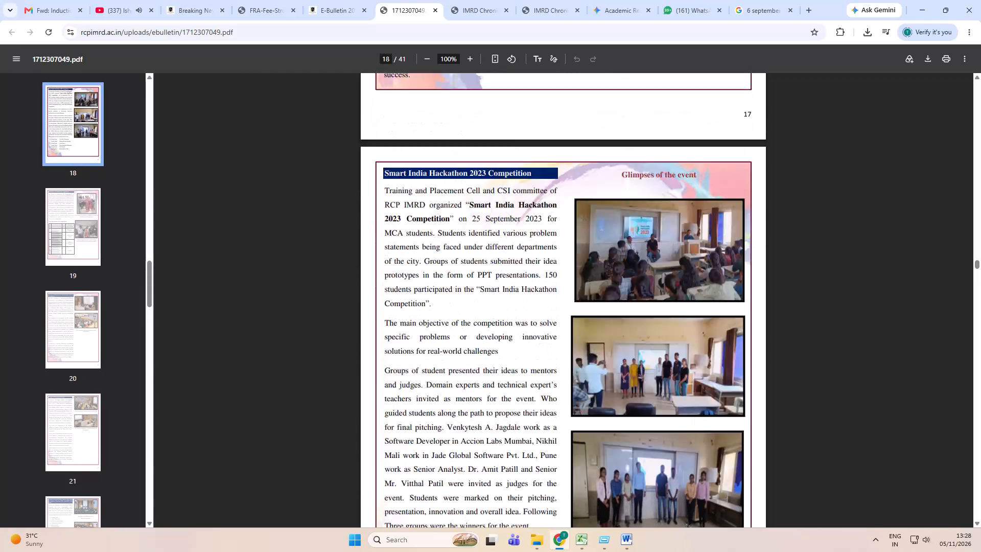
scroll(568, 277, up, 3)
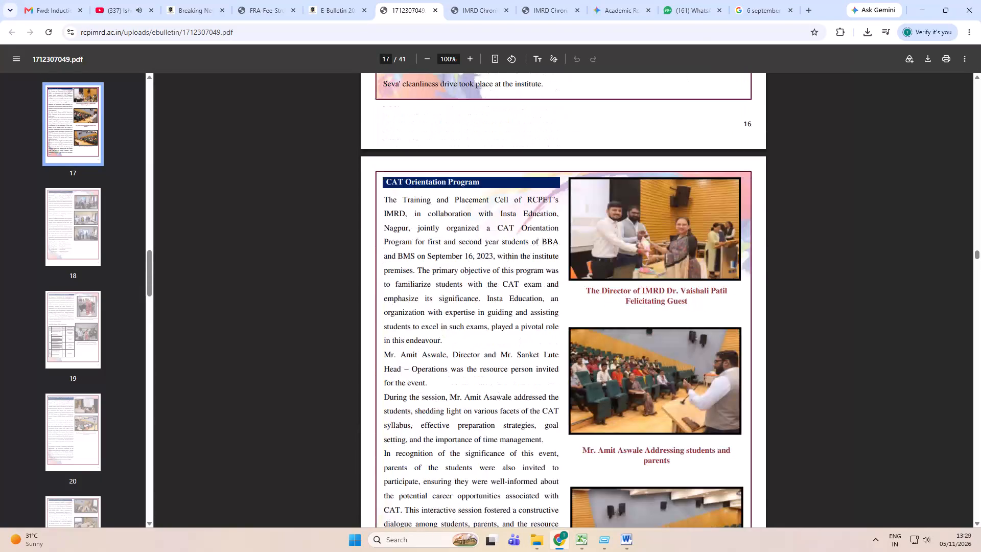
scroll(568, 277, up, 6)
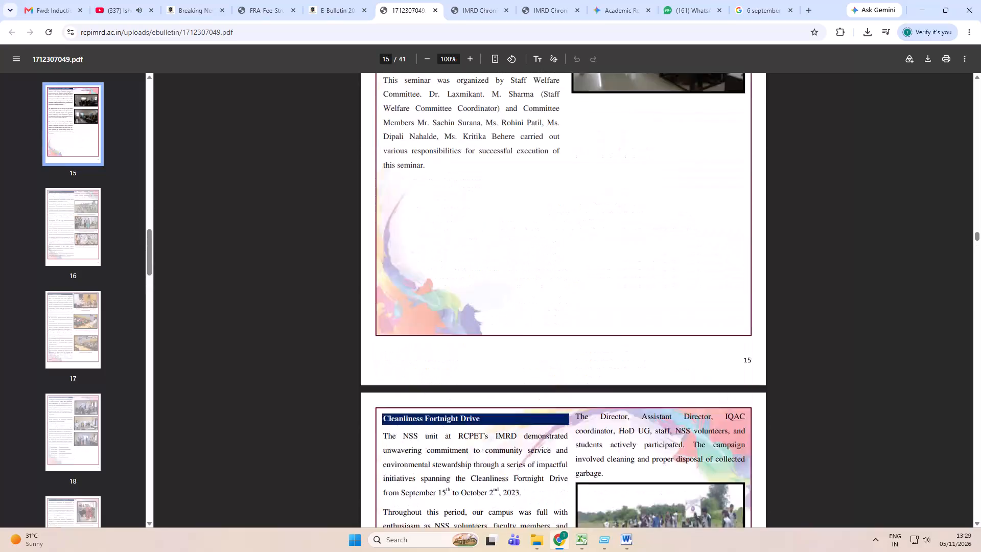
scroll(568, 277, up, 3)
scroll(568, 277, down, 2)
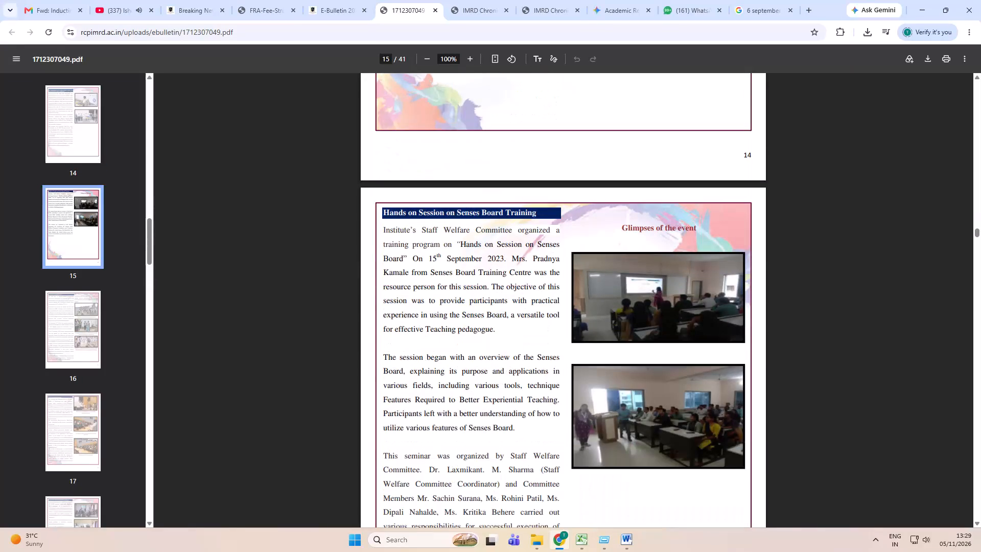
scroll(568, 277, up, 7)
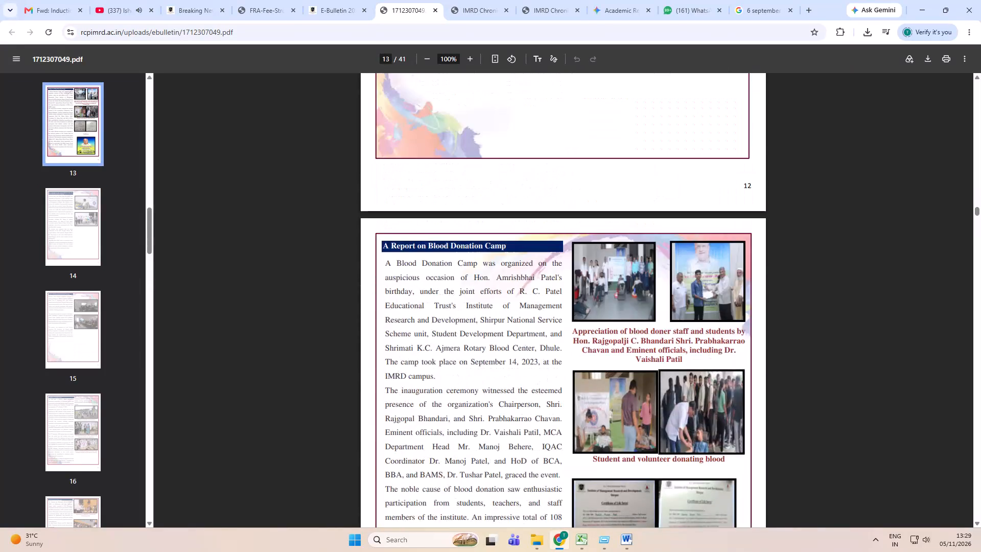
scroll(568, 277, up, 6)
scroll(568, 277, down, 2)
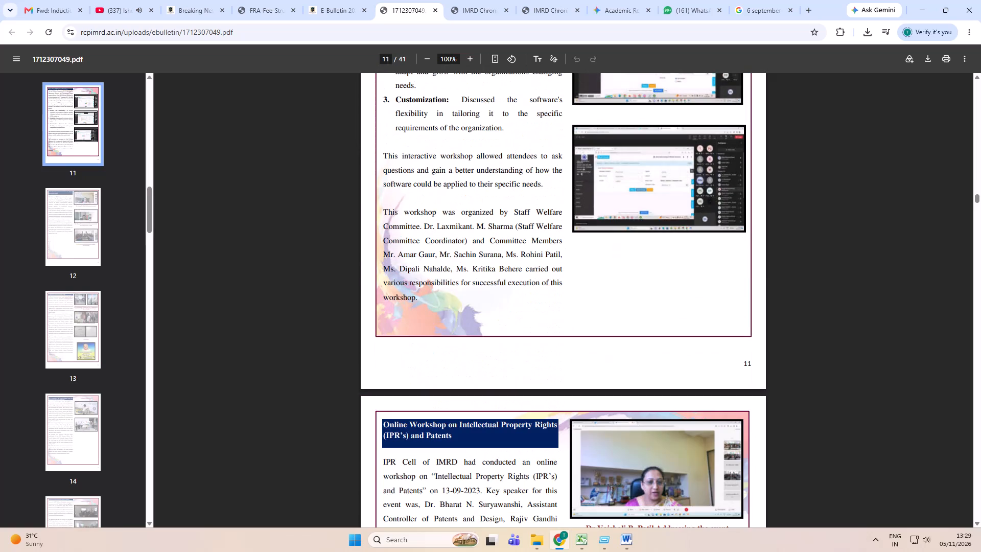
scroll(568, 277, down, 1)
scroll(568, 277, up, 3)
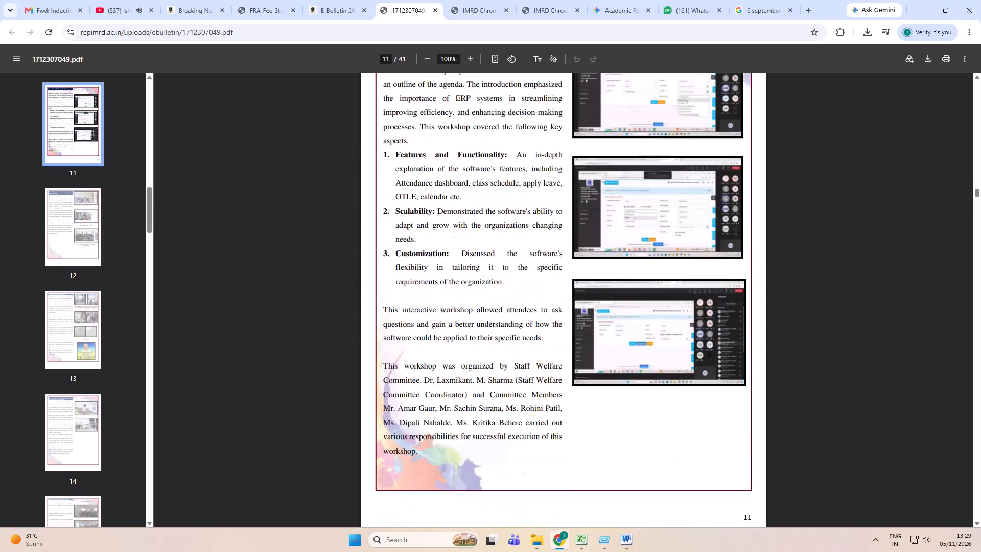
Finish rechecking the September-October-November 2023-24 e-bulletin backwards to its cover page for MCA induction material.
scroll(568, 277, up, 3)
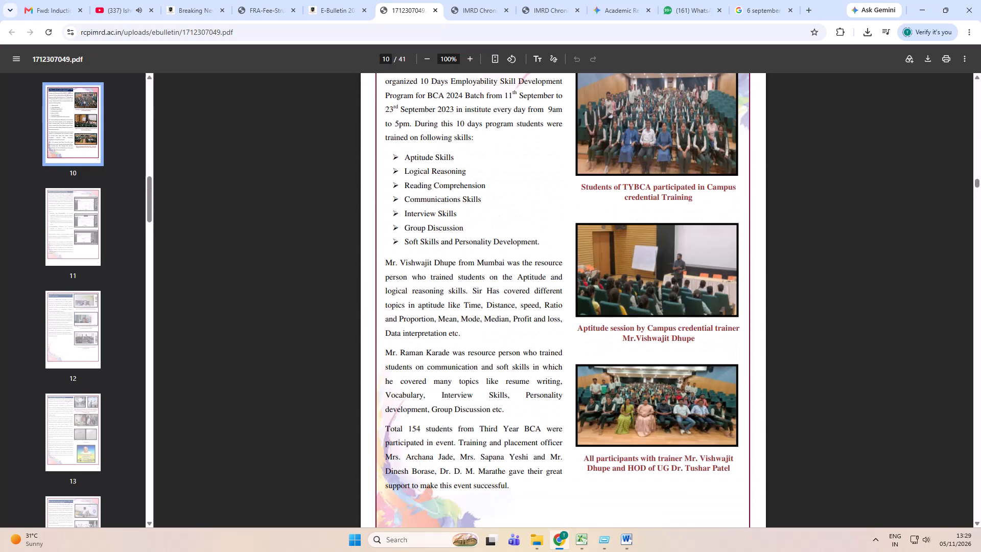
scroll(568, 277, up, 4)
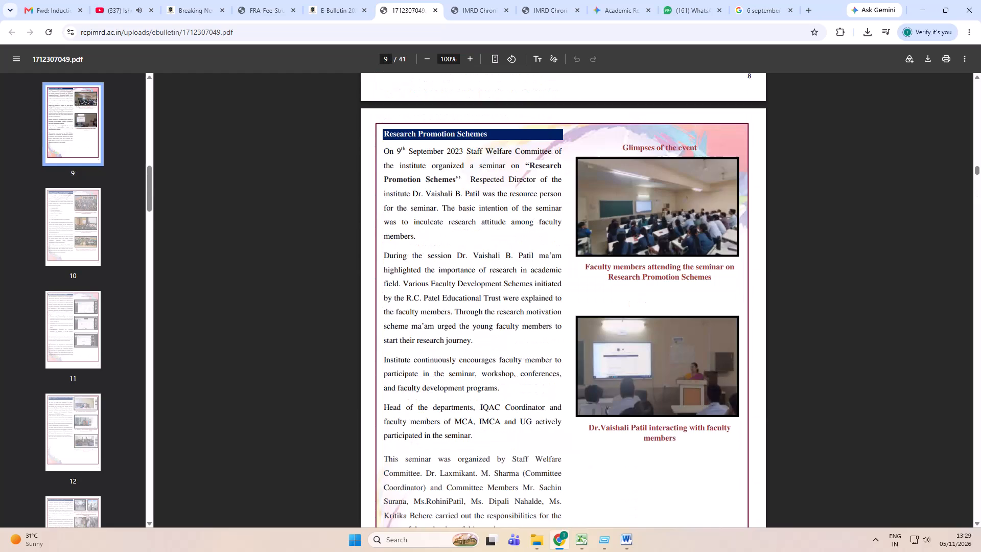
scroll(568, 277, up, 5)
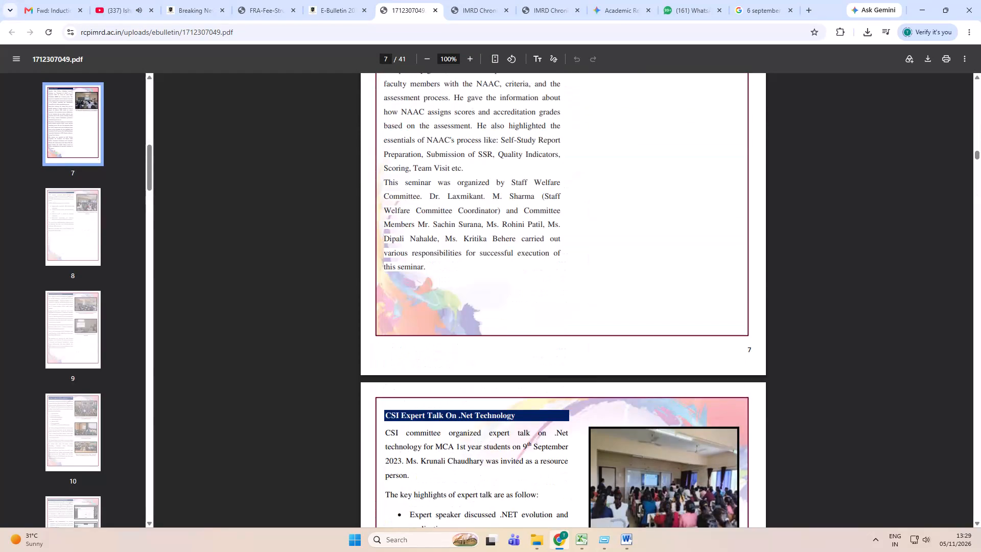
scroll(568, 277, up, 3)
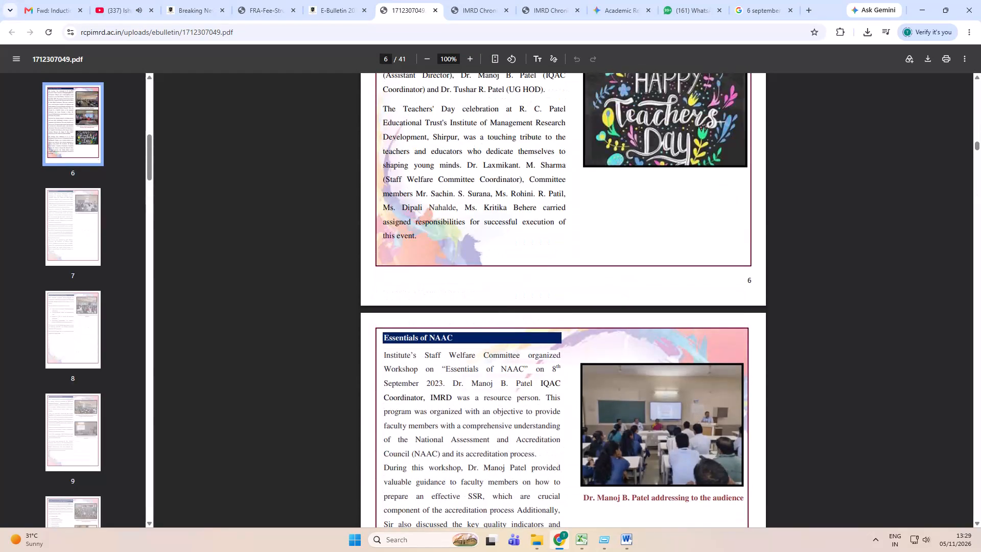
scroll(568, 277, up, 3)
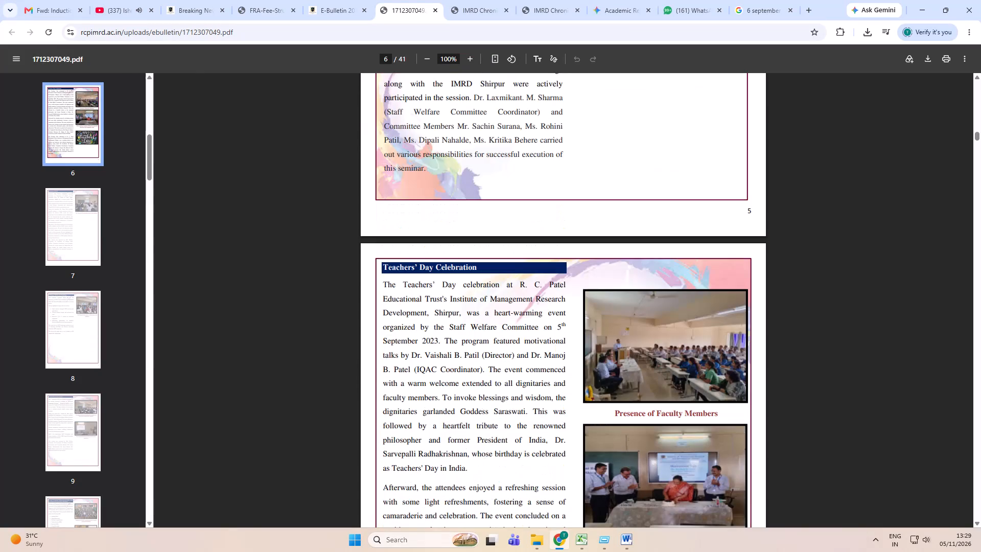
scroll(568, 277, up, 2)
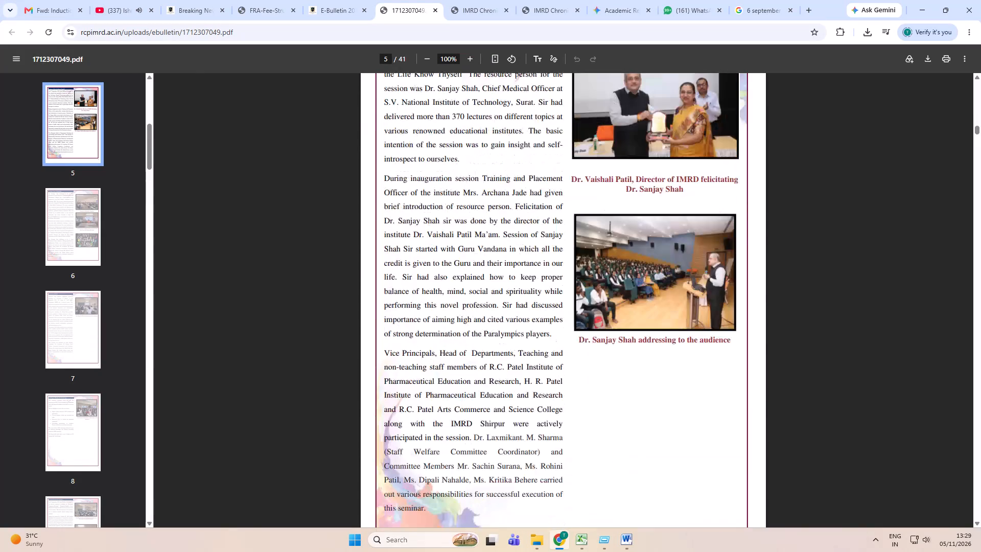
scroll(568, 277, up, 8)
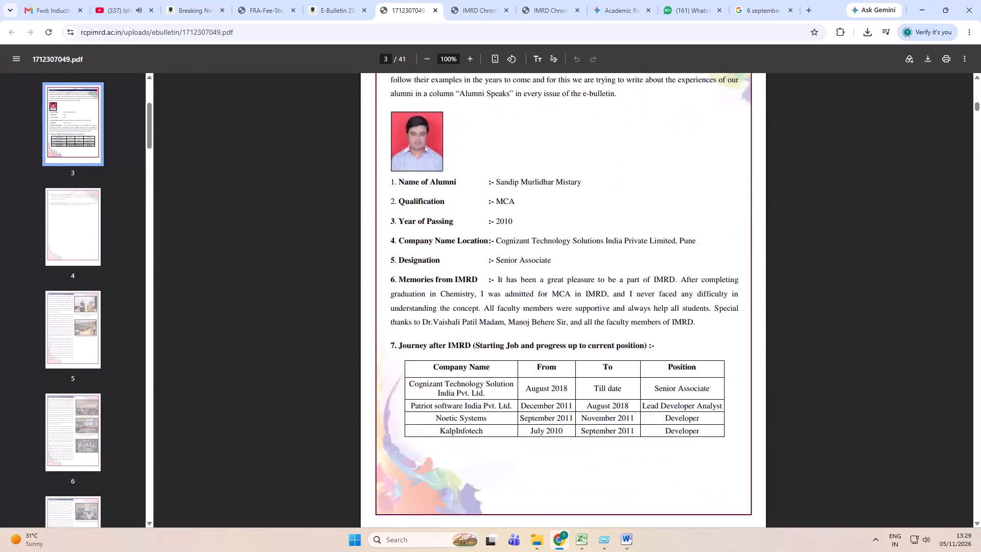
scroll(568, 277, up, 9)
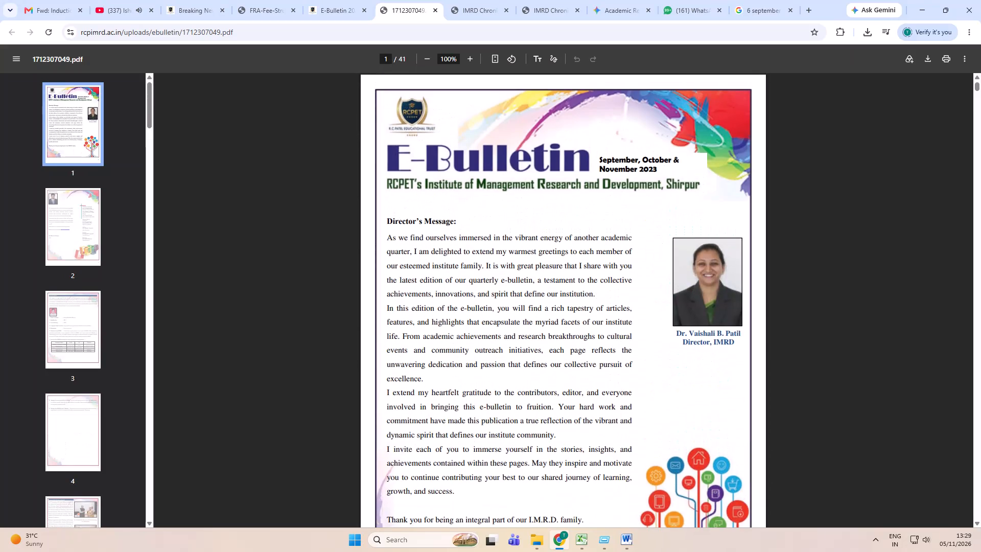
scroll(349, 0, up, 1)
Open the December-January-February 2023-24 e-bulletin PDF from the institute's E-Bulletin 2023-24 page.
click(321, 3)
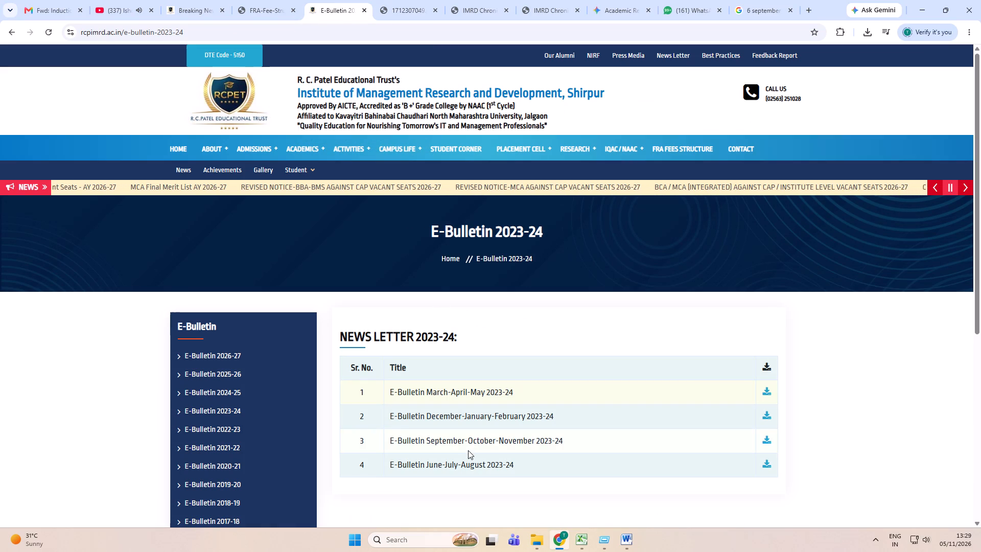
click(505, 420)
click(561, 415)
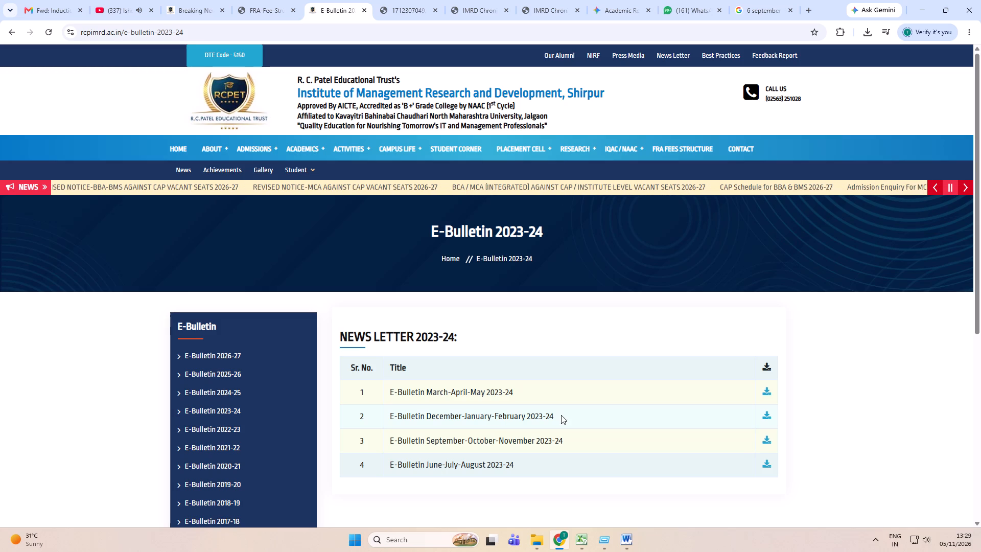
click(770, 419)
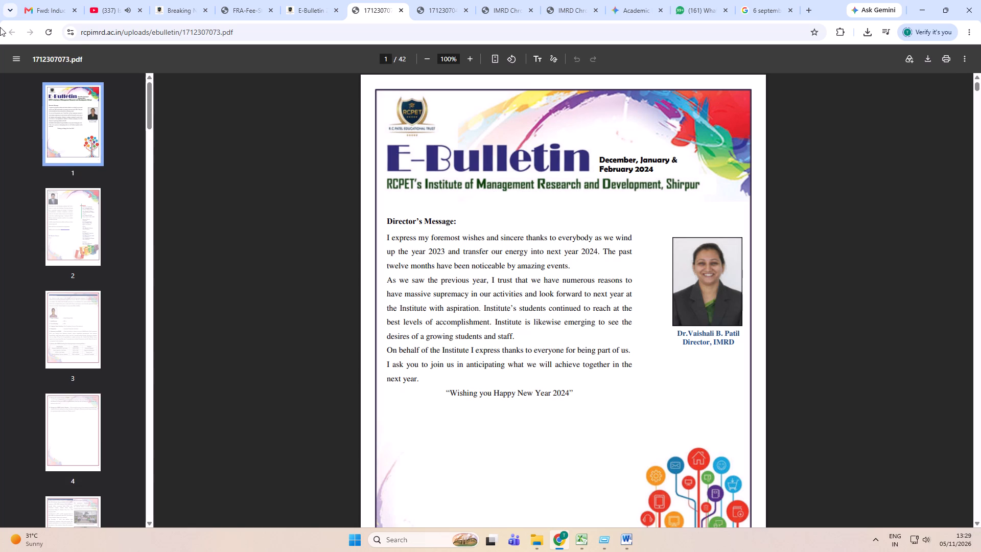
Look through the opening pages and early December 2023 event reports of this e-bulletin for an MCA induction report.
scroll(0, 28, down, 3)
scroll(447, 275, down, 7)
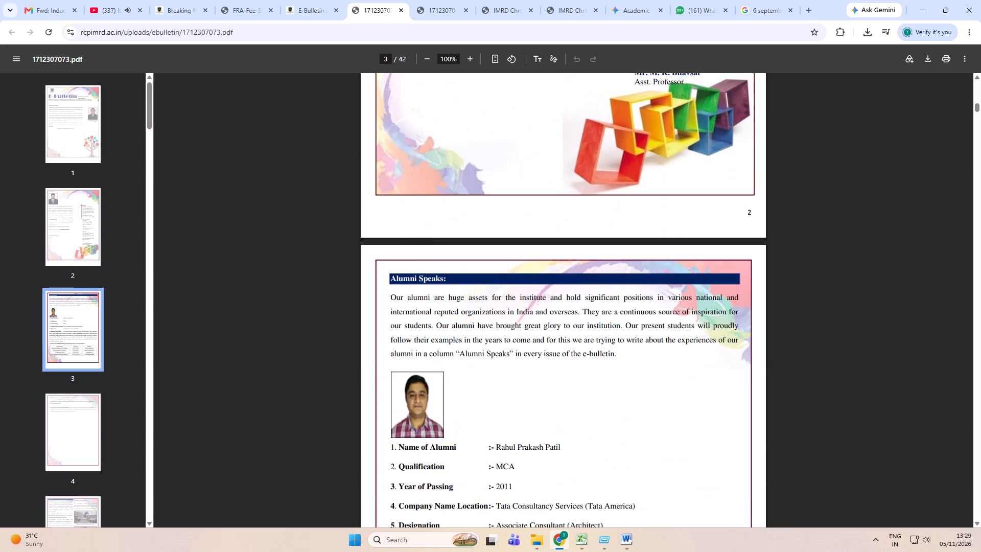
scroll(447, 275, down, 8)
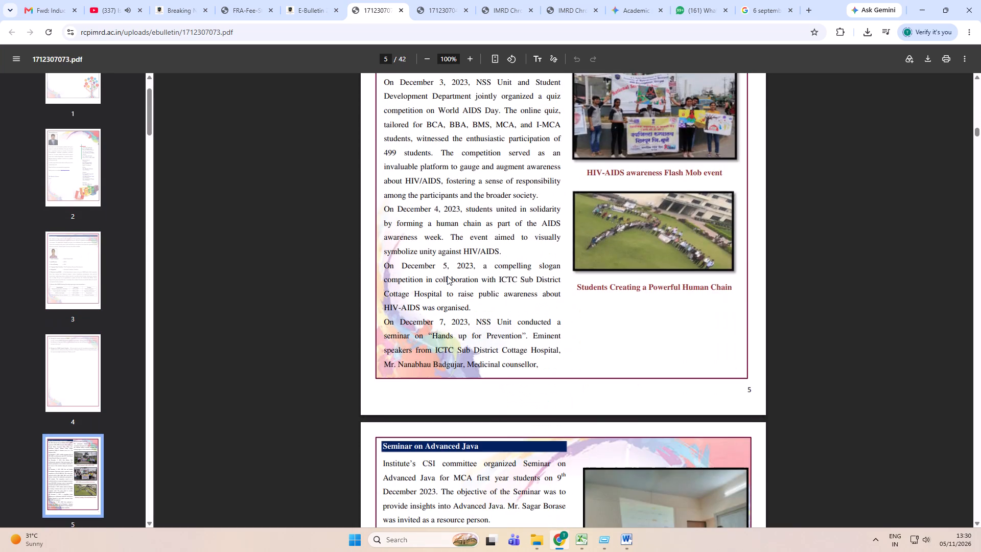
scroll(447, 276, up, 2)
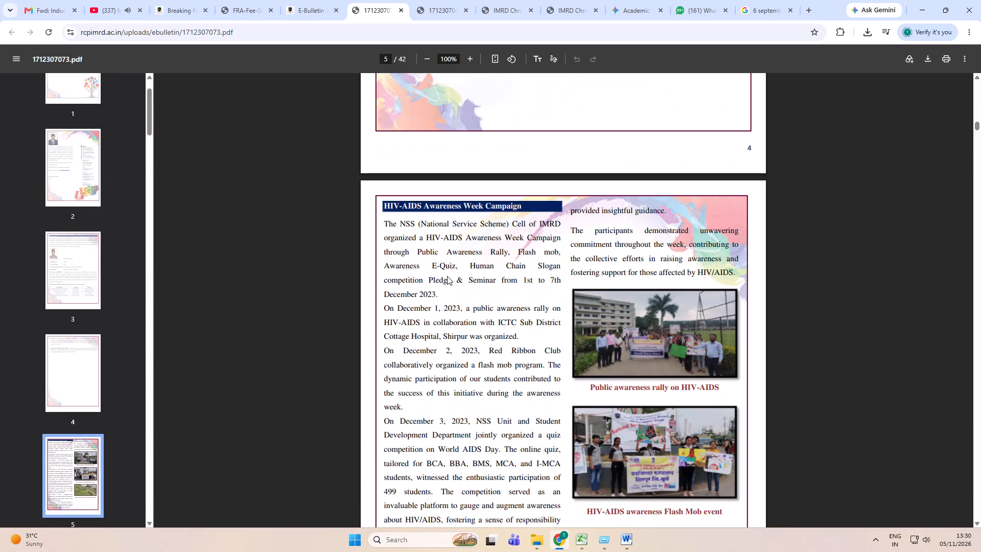
scroll(447, 276, down, 4)
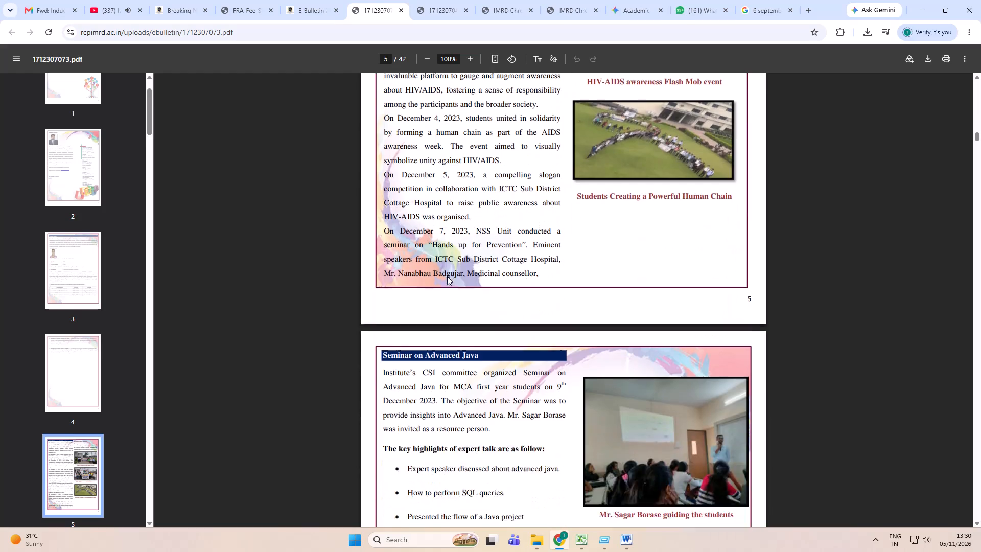
scroll(447, 276, down, 3)
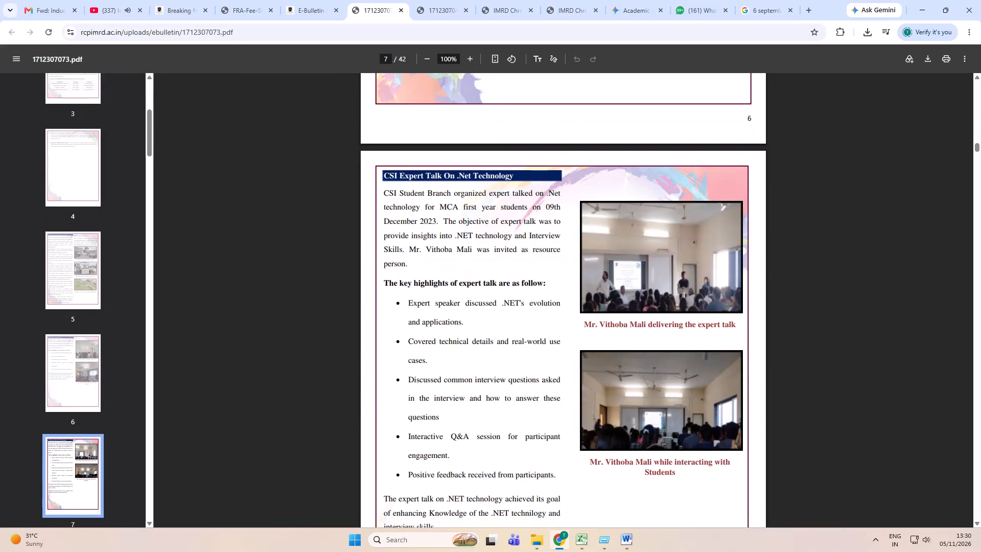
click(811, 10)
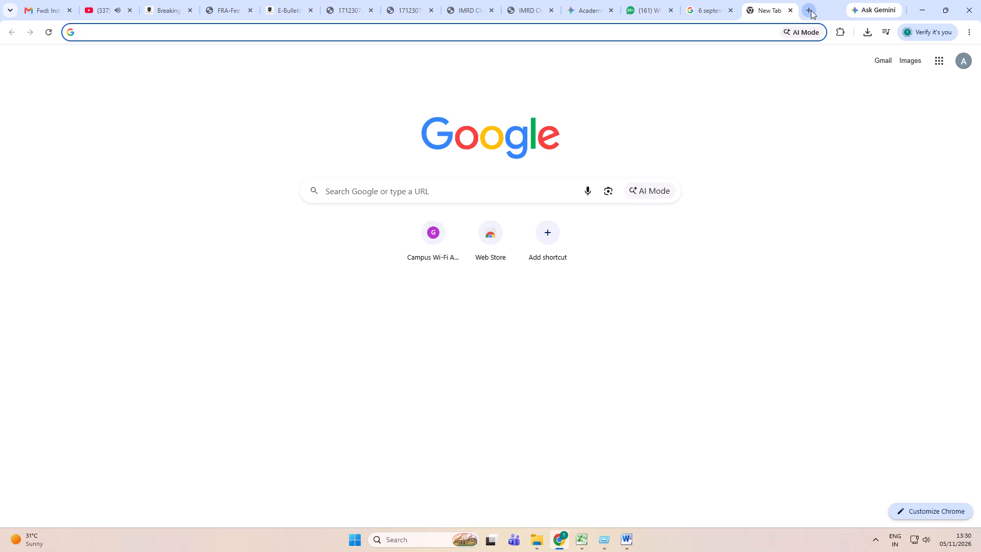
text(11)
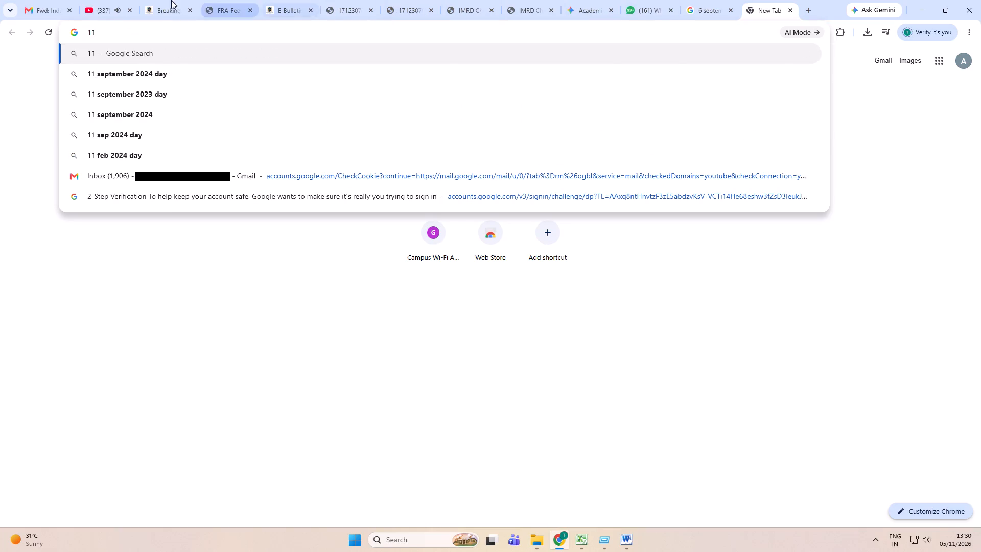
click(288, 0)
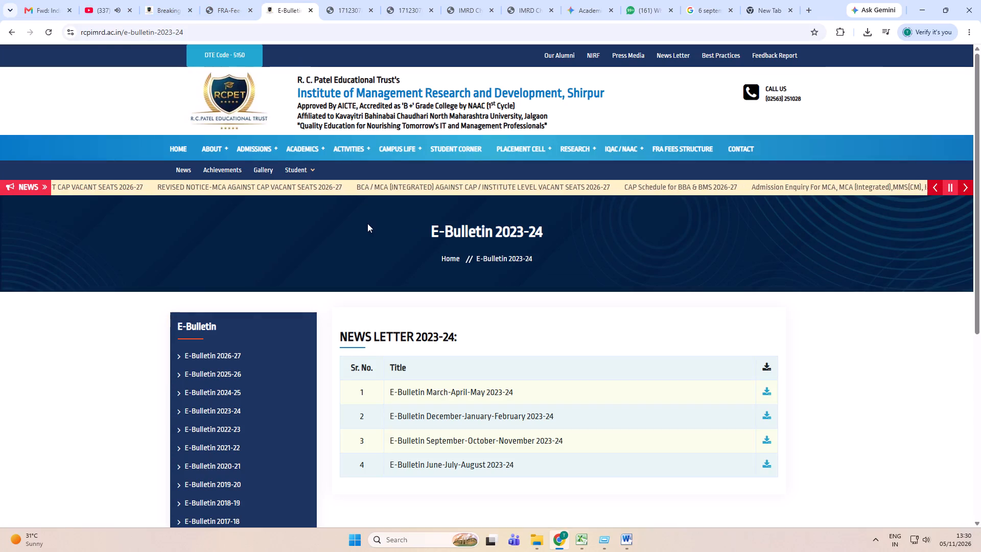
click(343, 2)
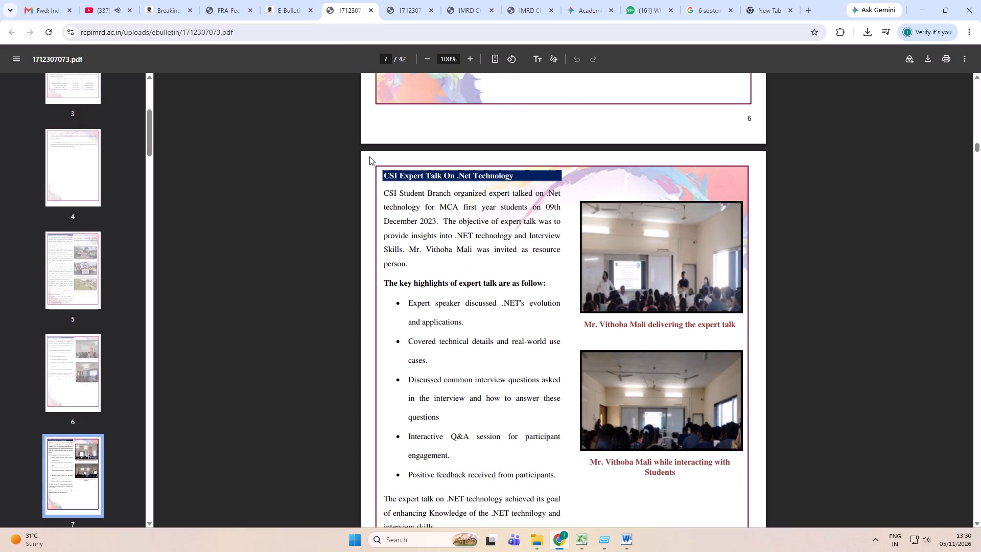
Recheck the December-January-February e-bulletin from its opening pages to the CSI expert talk on .Net technology for MCA induction material.
scroll(379, 242, up, 3)
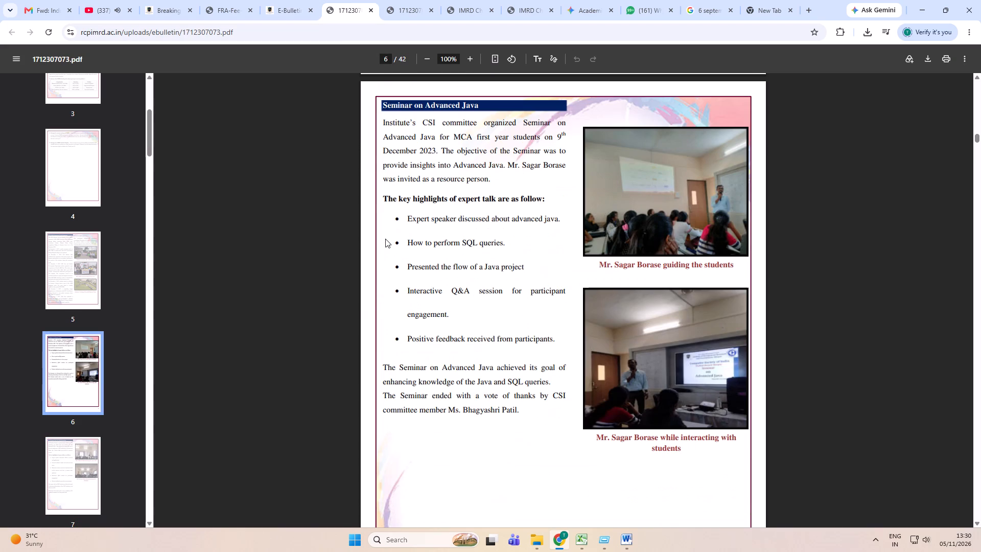
scroll(386, 238, up, 14)
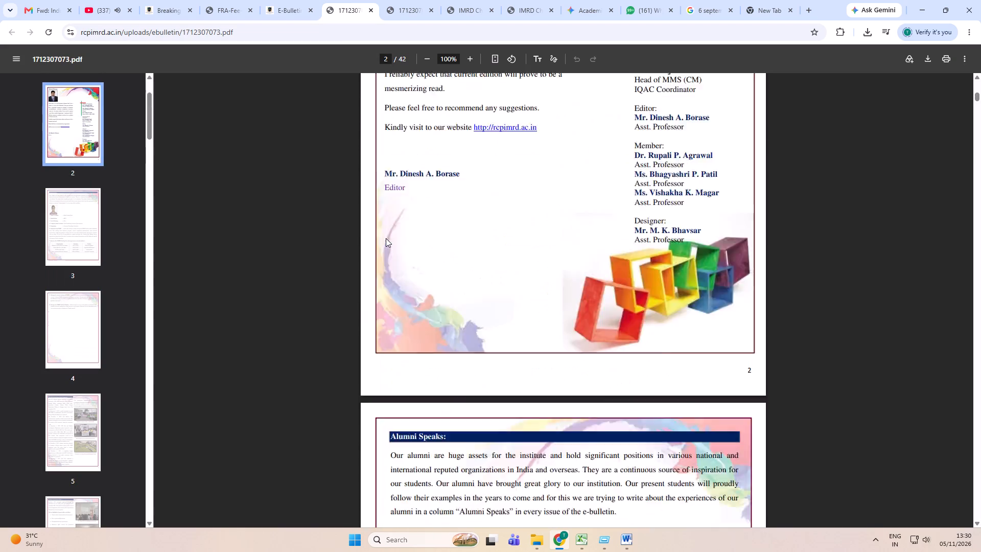
scroll(386, 238, up, 4)
scroll(386, 238, down, 5)
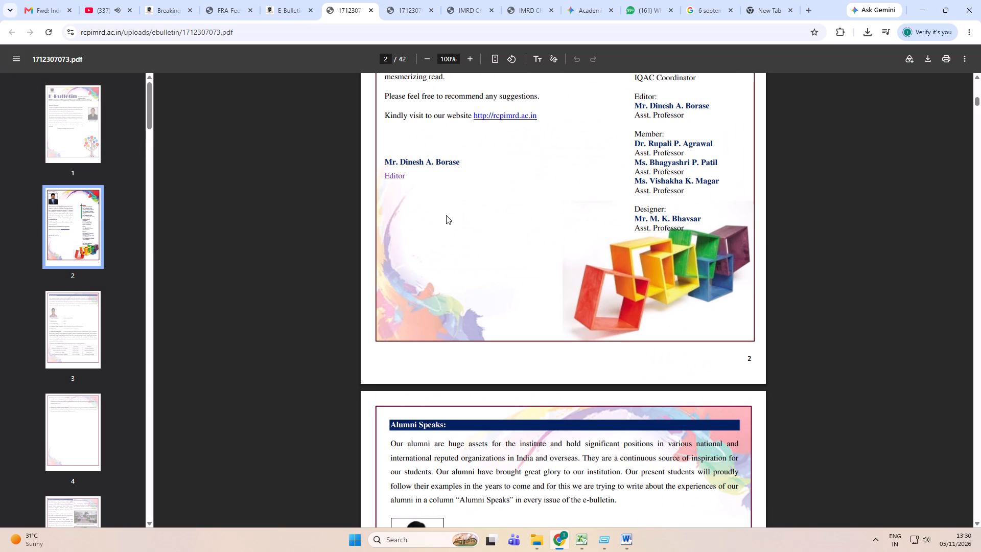
scroll(446, 215, down, 8)
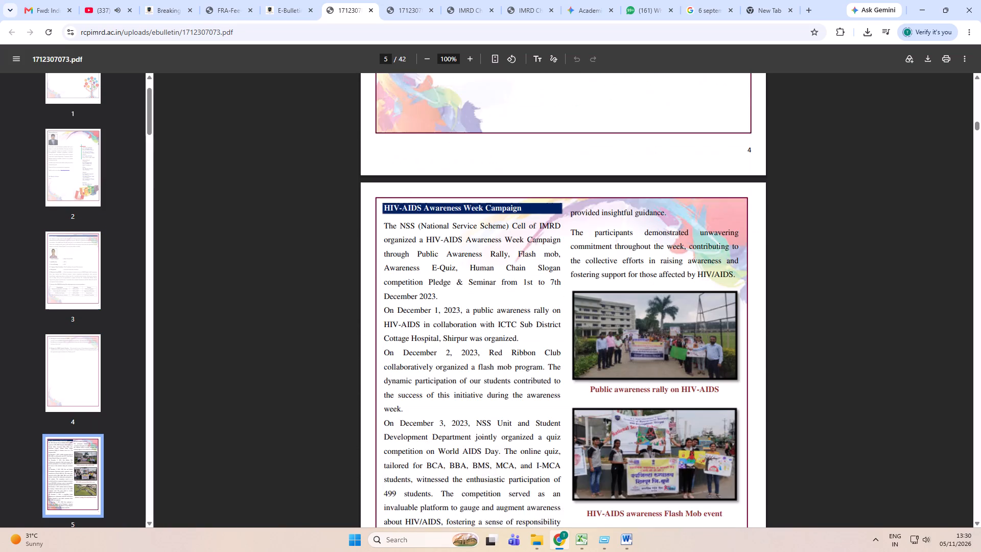
scroll(445, 216, down, 4)
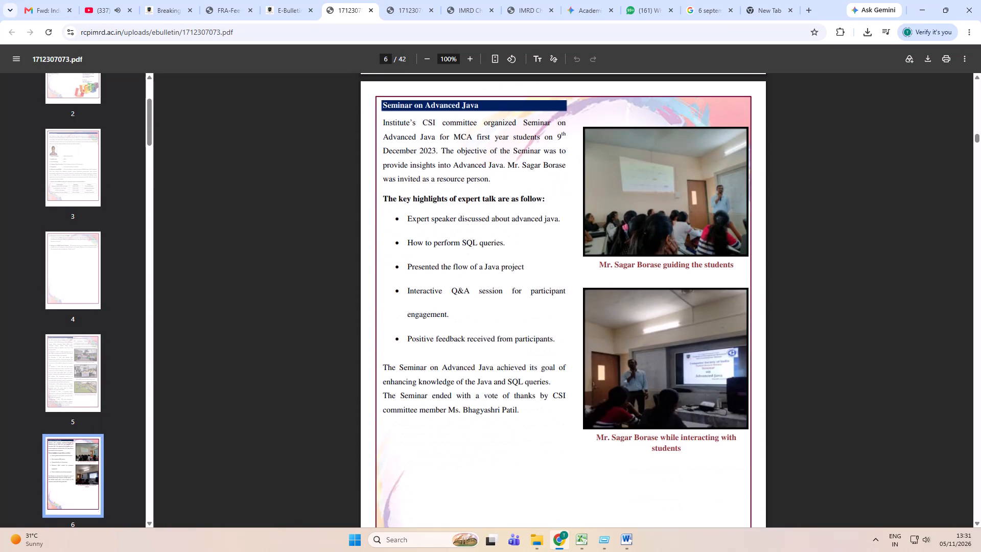
scroll(445, 216, down, 6)
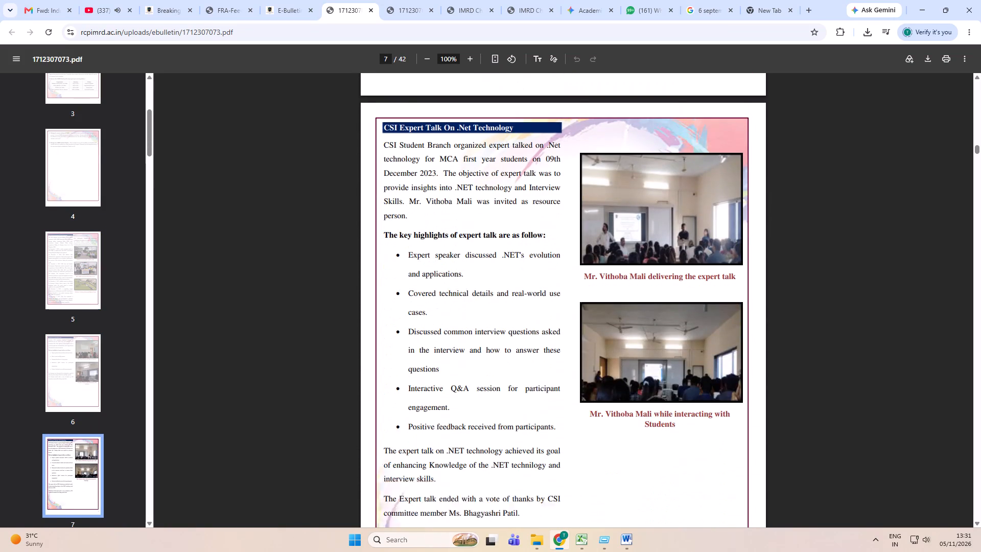
Look through the December 2023 and early January 2024 reports, from the .Net expert talk to Alumni Interaction - Exploring IIM, for MCA induction material.
scroll(445, 216, up, 2)
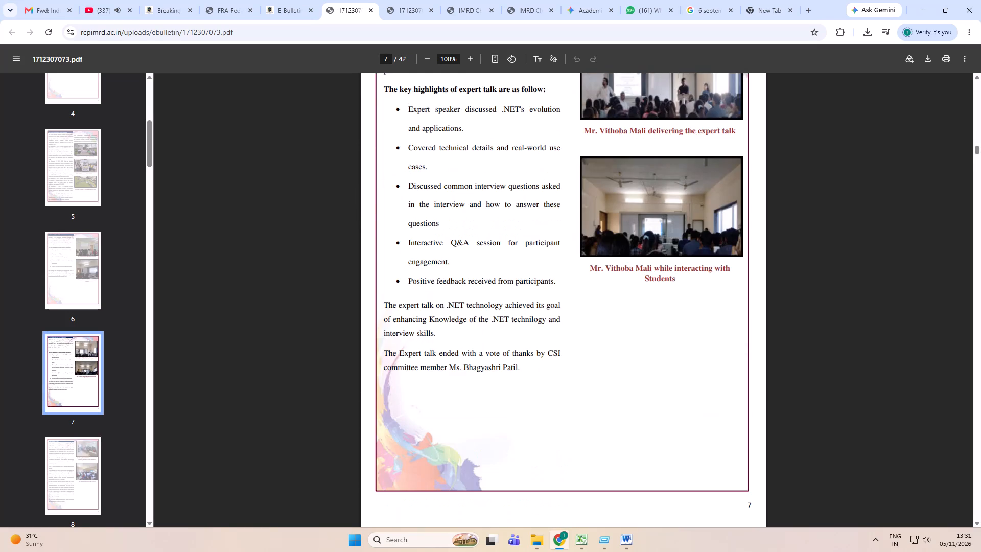
scroll(445, 216, down, 3)
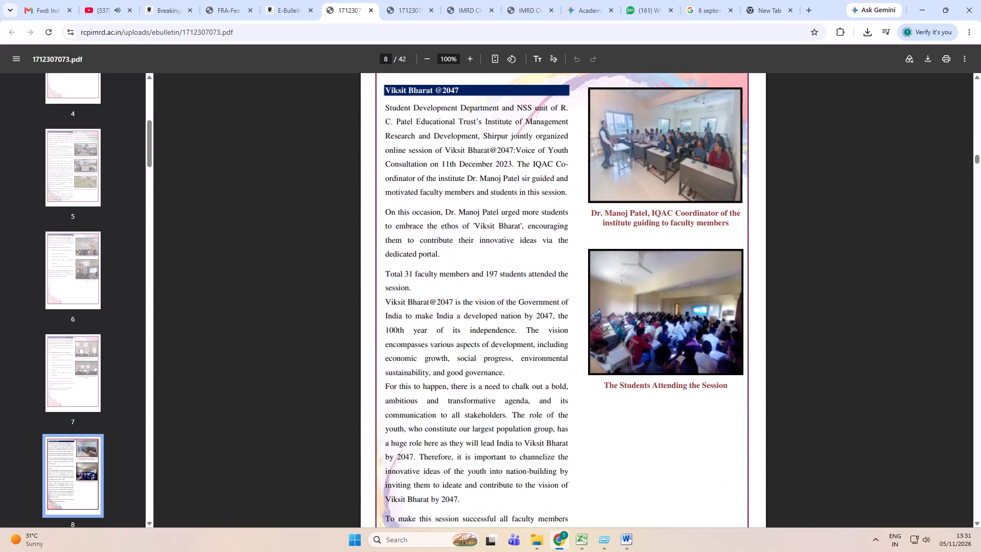
scroll(445, 216, down, 2)
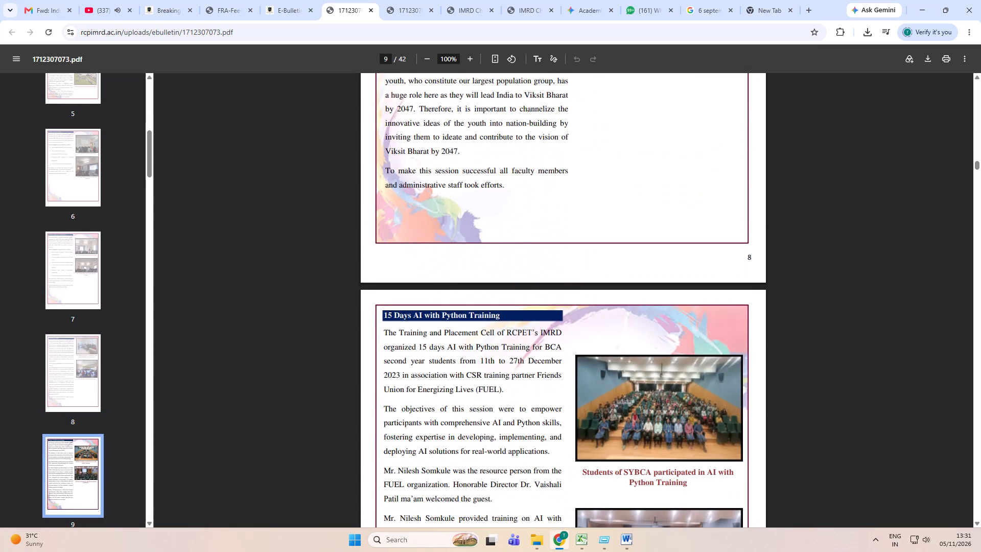
scroll(445, 216, down, 4)
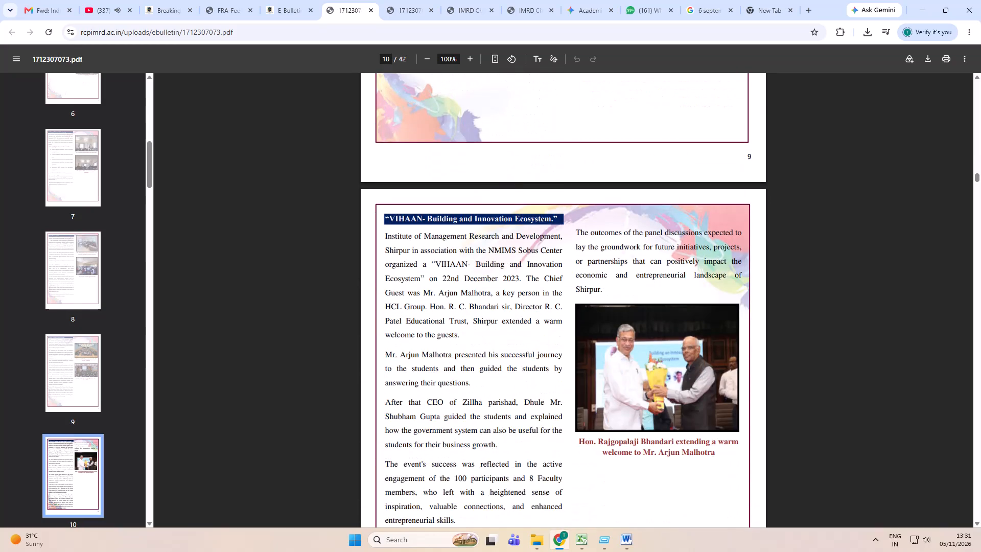
scroll(445, 216, down, 7)
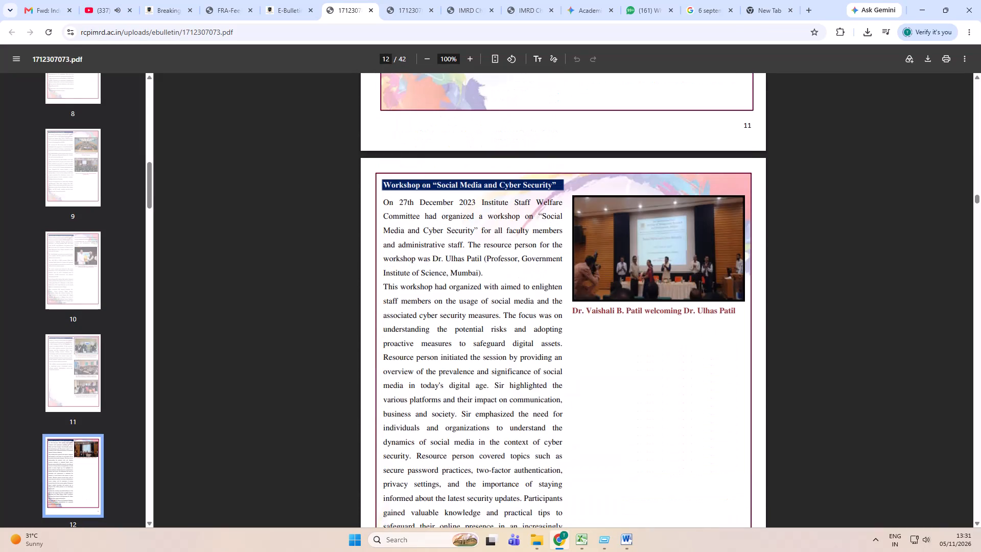
scroll(445, 216, down, 4)
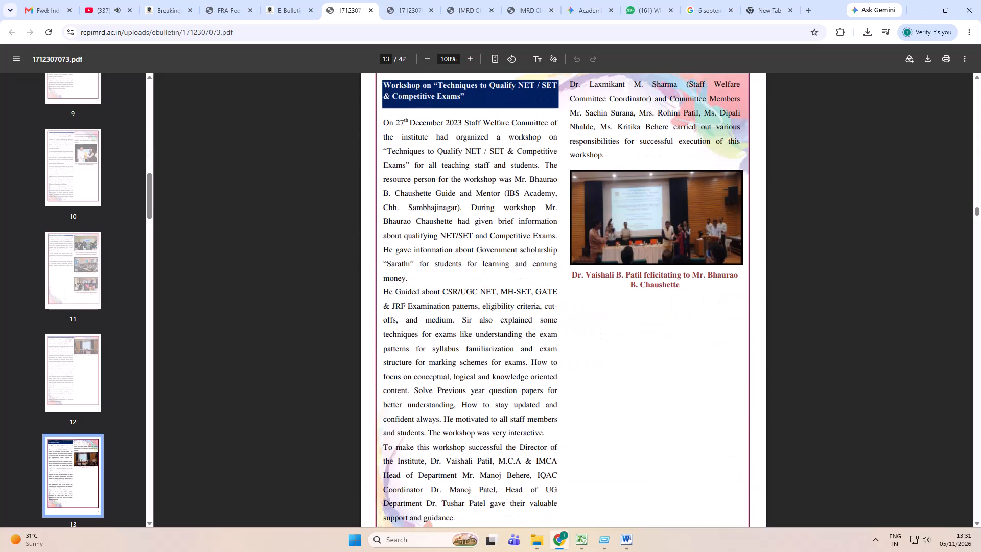
scroll(445, 216, down, 2)
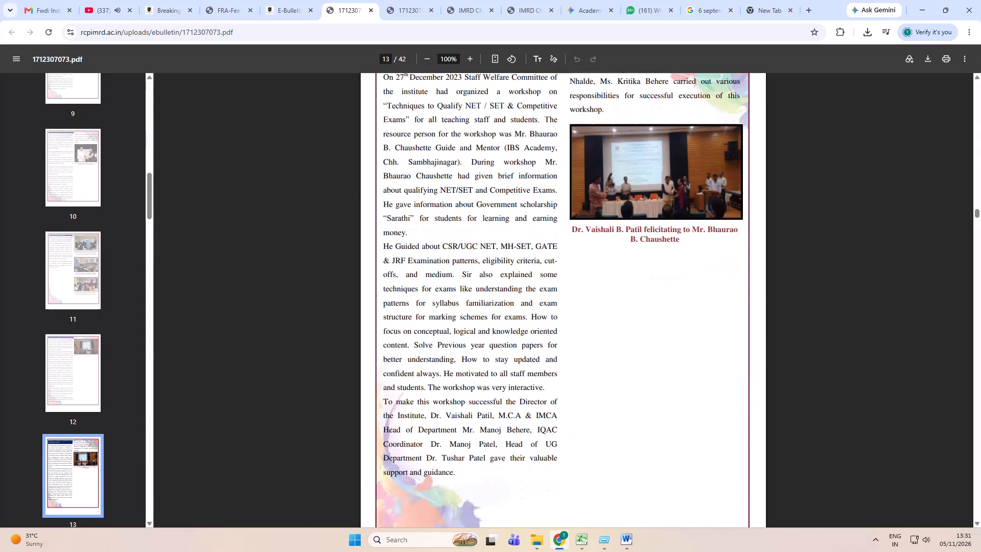
scroll(445, 216, down, 5)
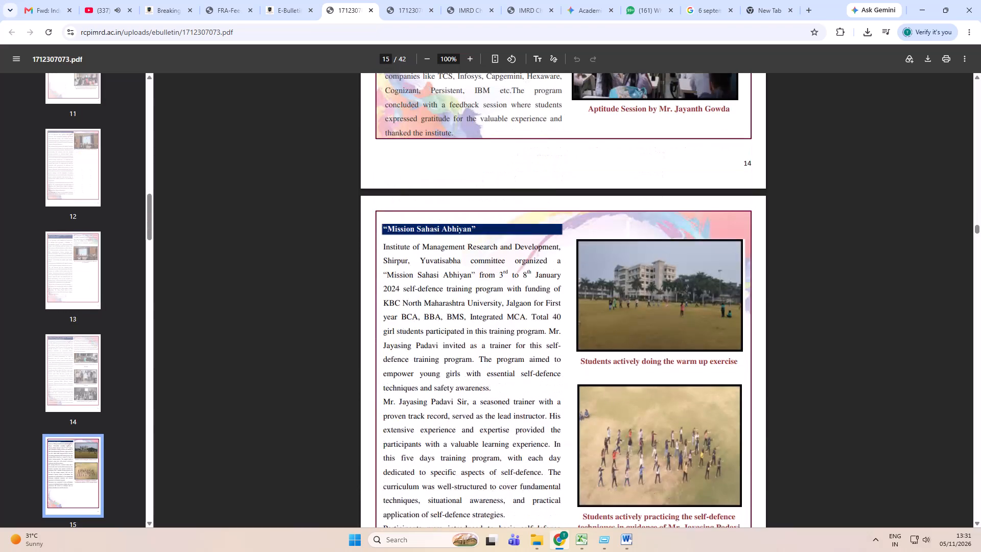
scroll(445, 216, down, 3)
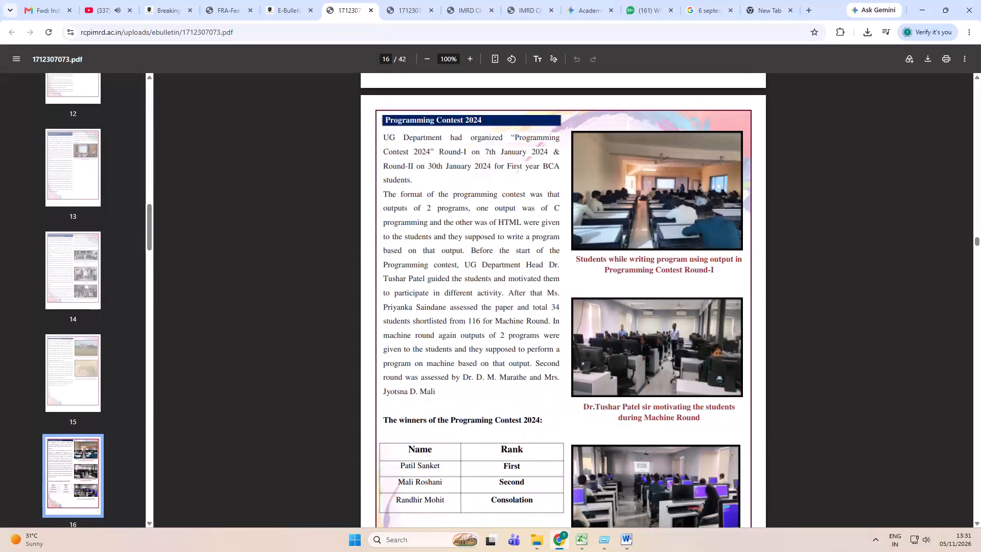
scroll(445, 216, down, 4)
scroll(445, 216, up, 1)
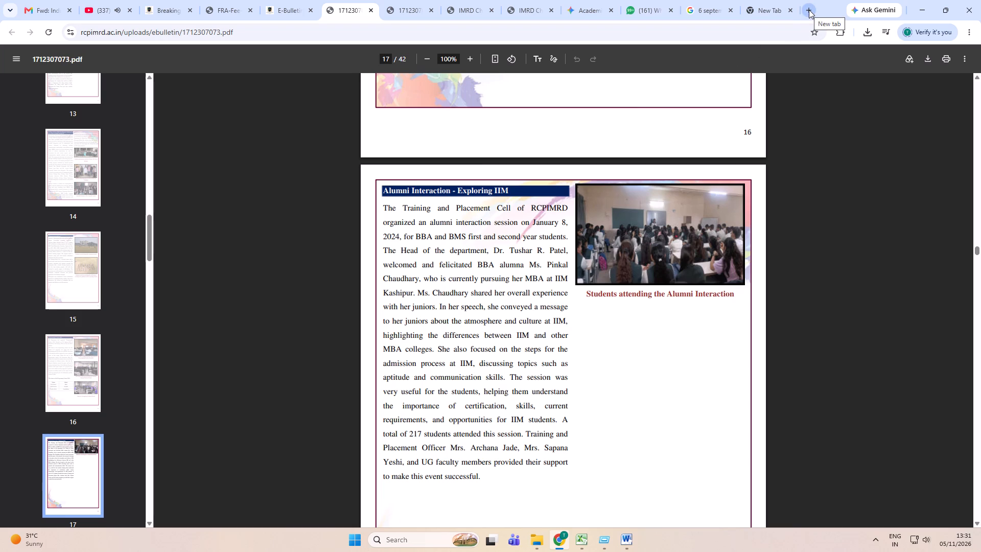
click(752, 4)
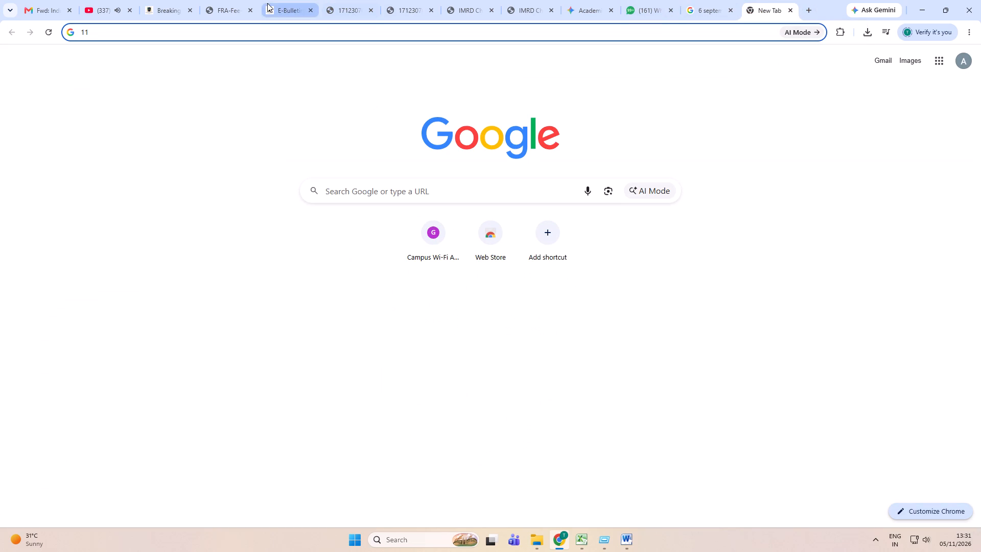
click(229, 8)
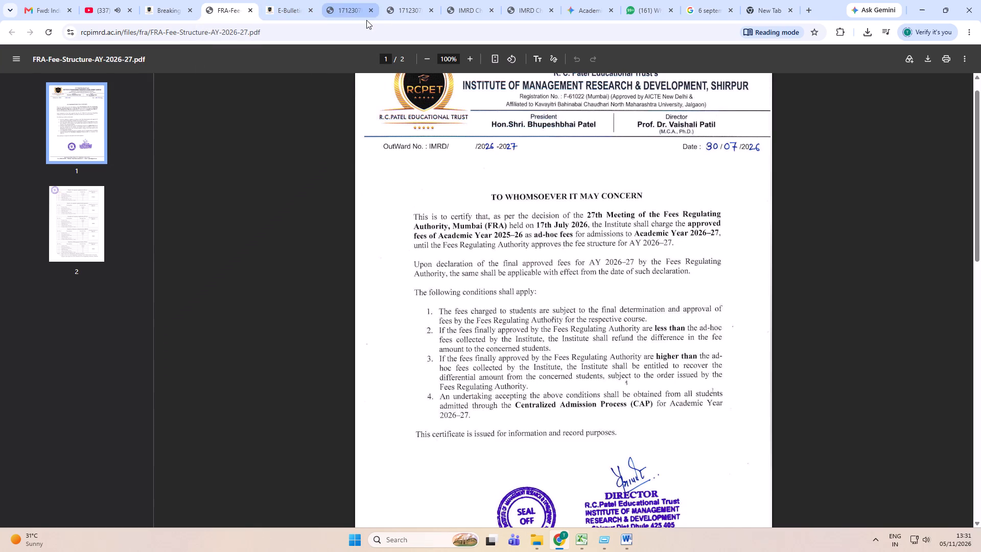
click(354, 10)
Check the remaining January 2024 event reports, from the National Youth Day poster presentation to the Wanaval digital education seminar, for MCA induction material.
scroll(575, 300, down, 5)
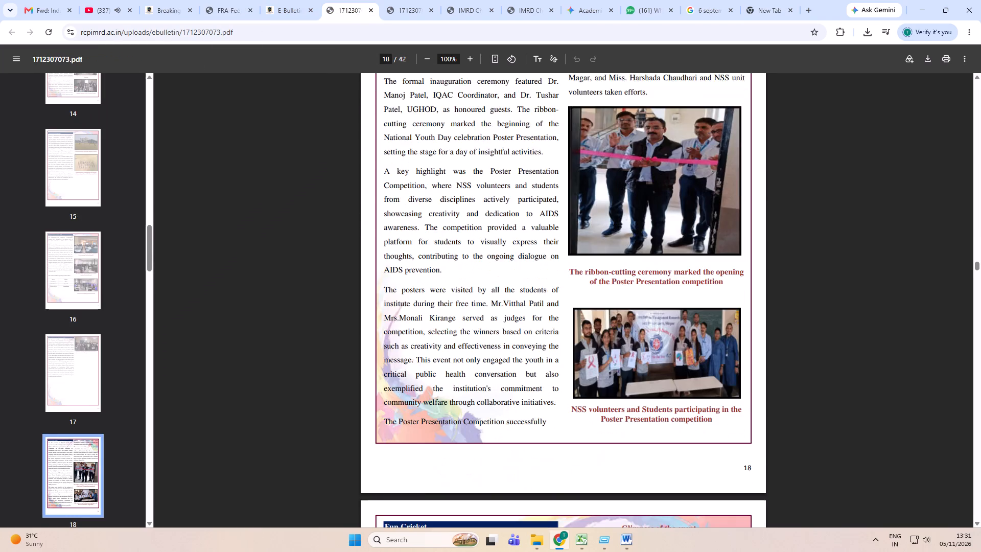
scroll(575, 300, down, 3)
scroll(575, 300, up, 1)
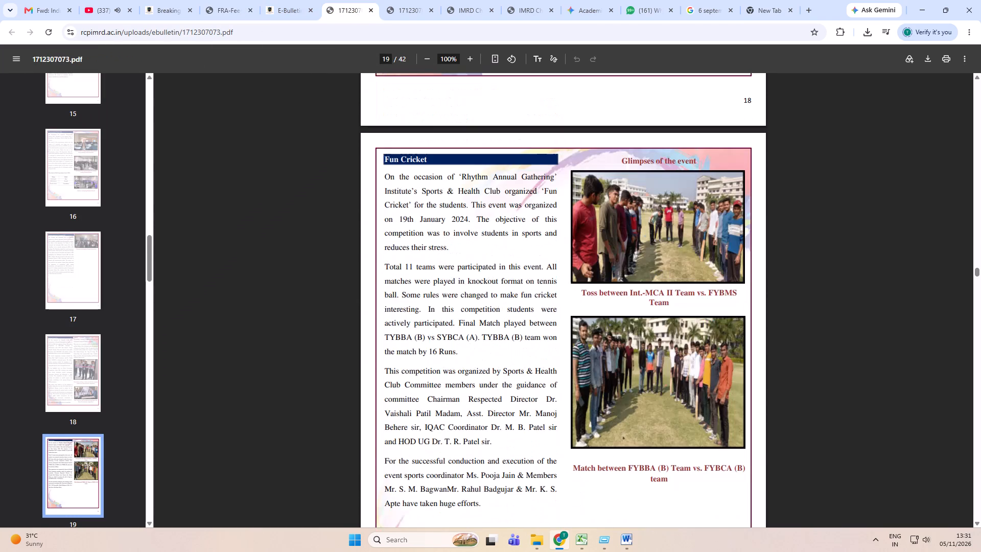
scroll(575, 300, down, 5)
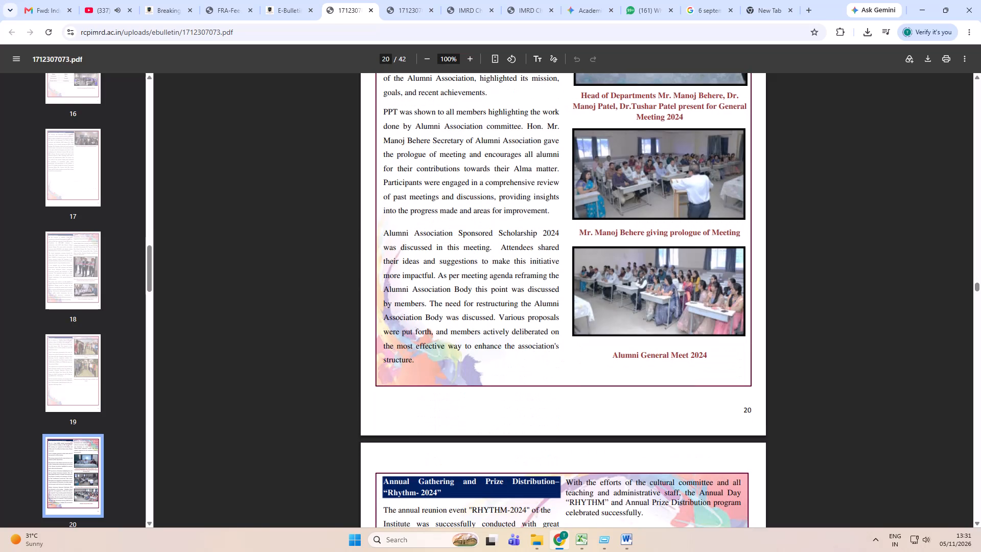
scroll(575, 300, down, 3)
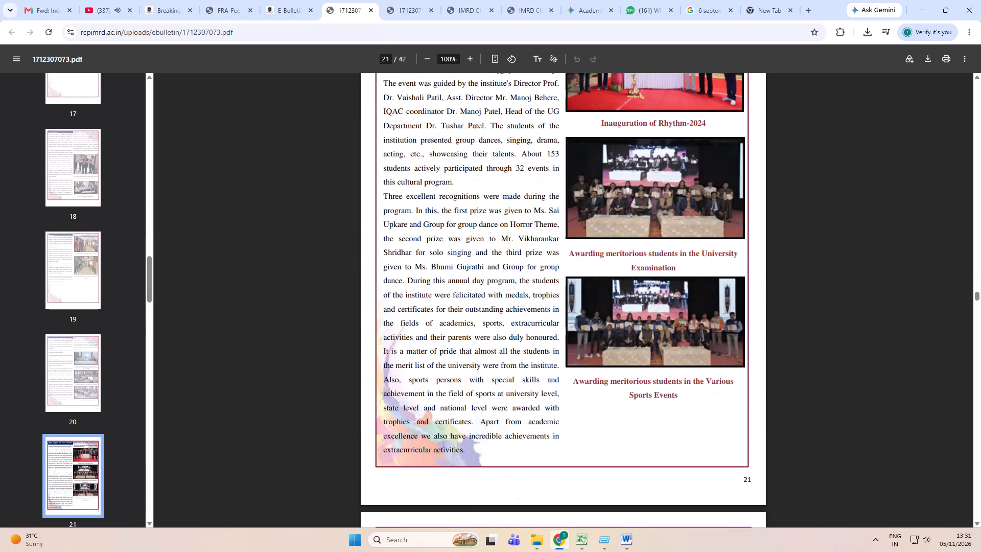
scroll(575, 300, down, 2)
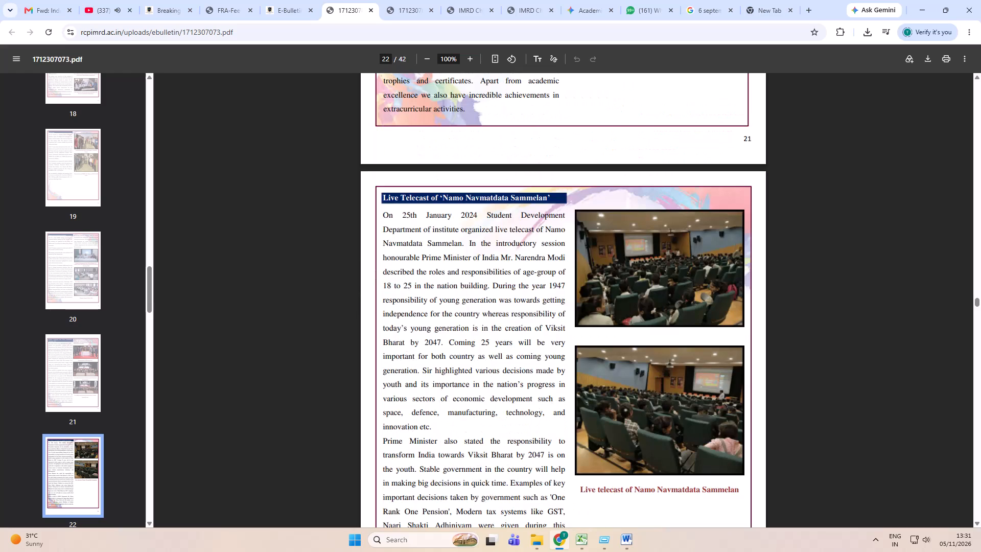
scroll(575, 300, up, 1)
scroll(575, 300, down, 6)
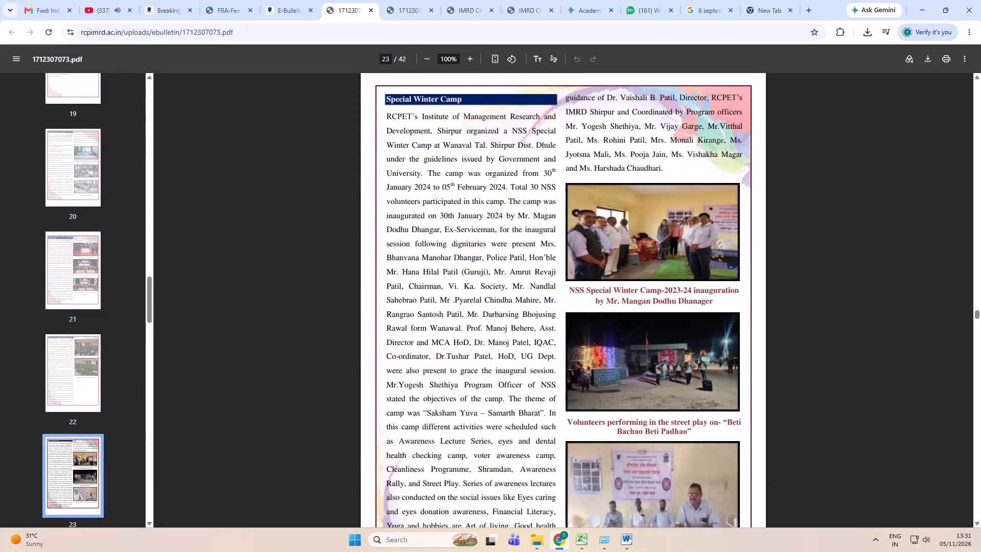
scroll(575, 300, down, 3)
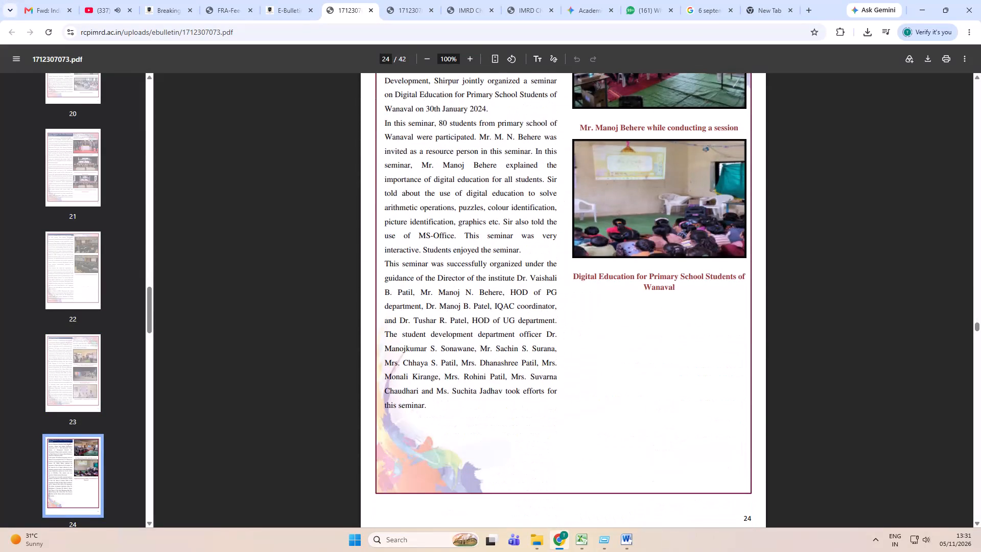
Look through the reports from the BCA expert talk to the Aatmanirbhar Yuvati Abhiyan of February 2024 for an MCA induction report.
scroll(575, 300, down, 4)
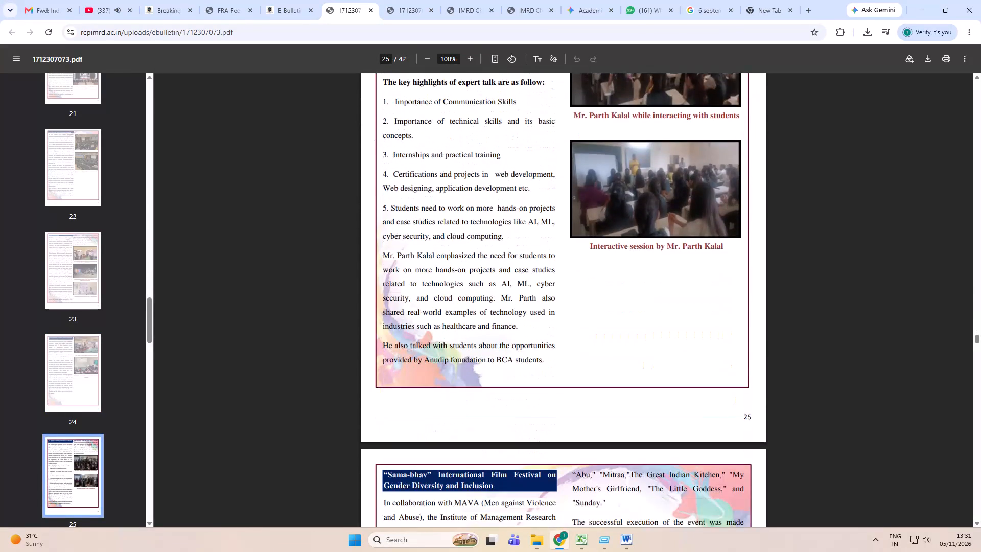
scroll(575, 300, down, 6)
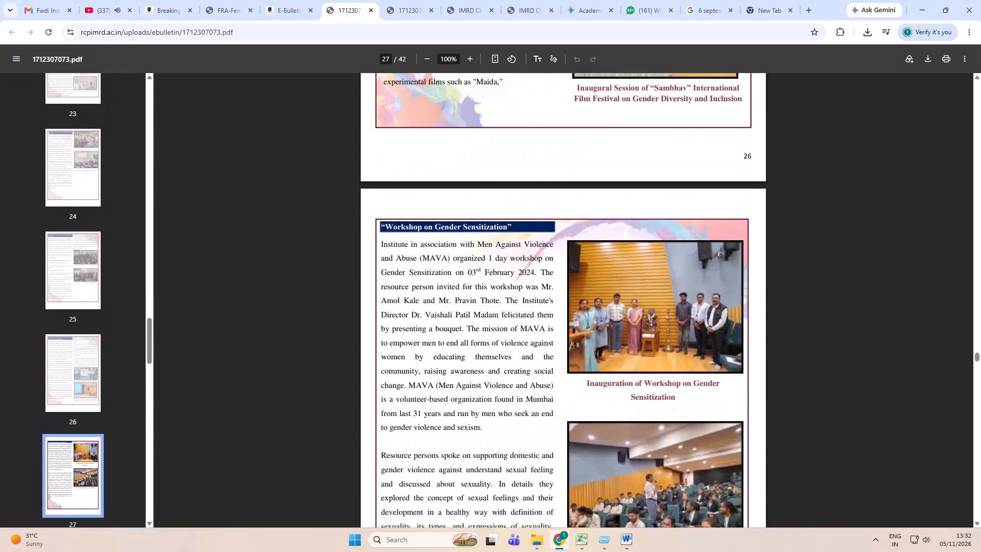
scroll(575, 300, down, 6)
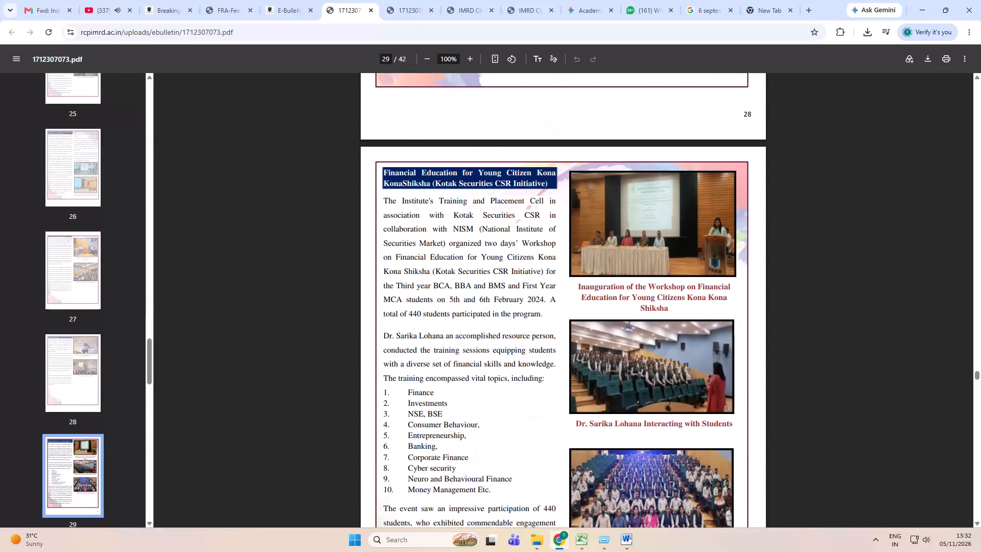
scroll(575, 300, down, 5)
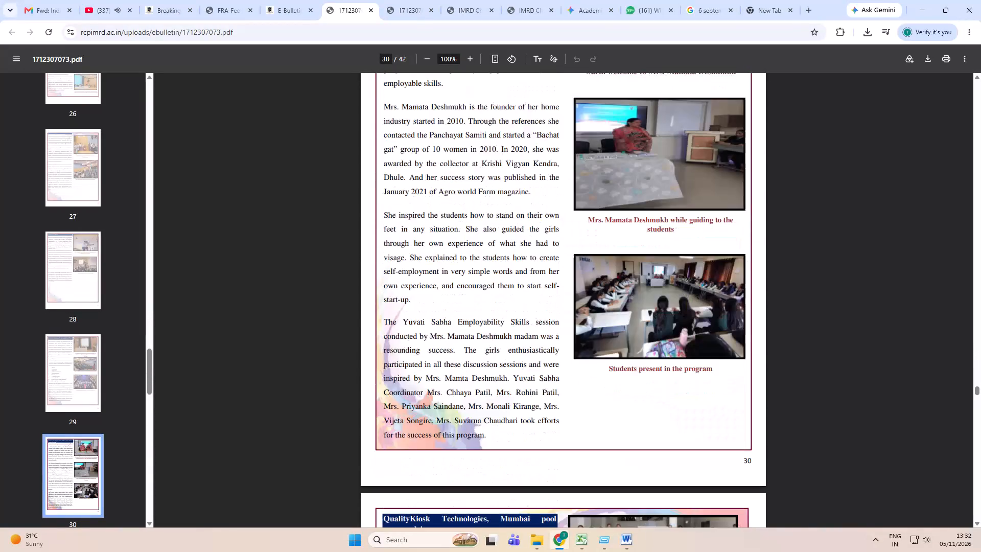
scroll(575, 300, down, 3)
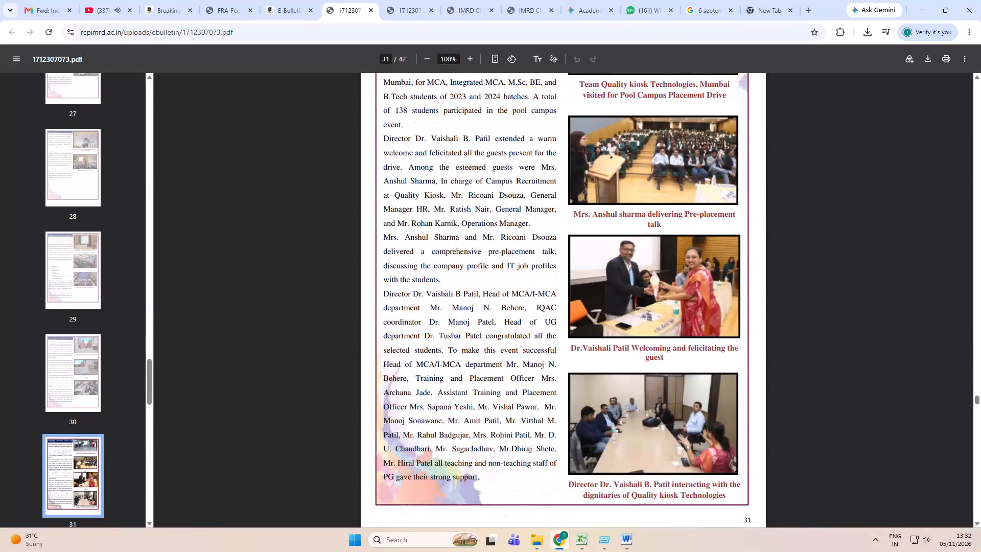
scroll(575, 300, down, 2)
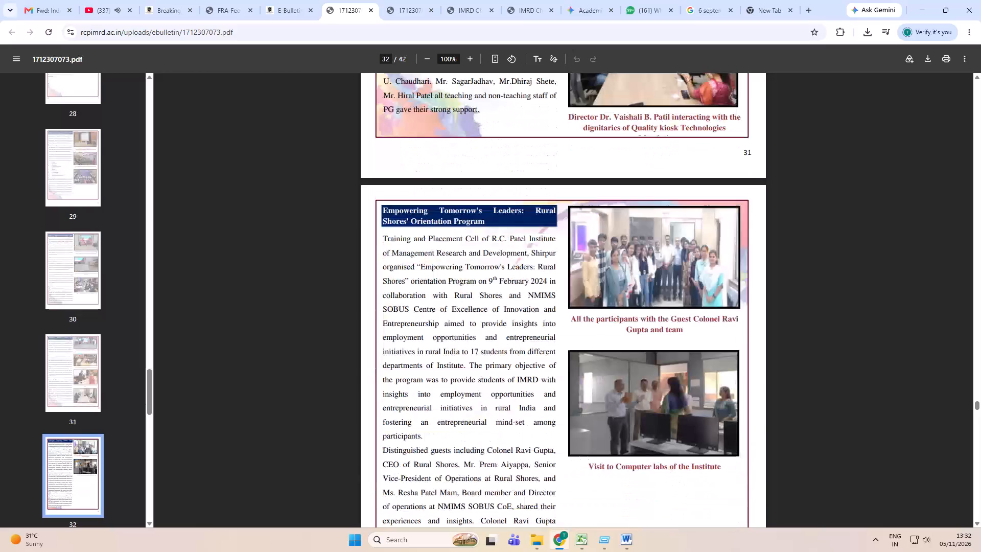
scroll(575, 300, down, 4)
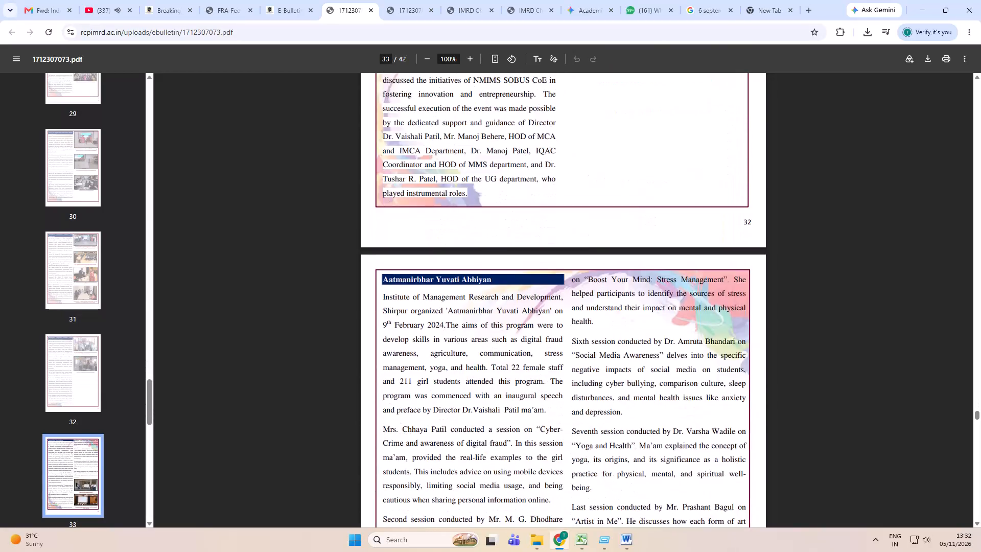
Examine the February 2024 reports on the MCA first-year AI with Python session, the Voters Registration Camp and the poster competition for induction content.
scroll(575, 300, down, 2)
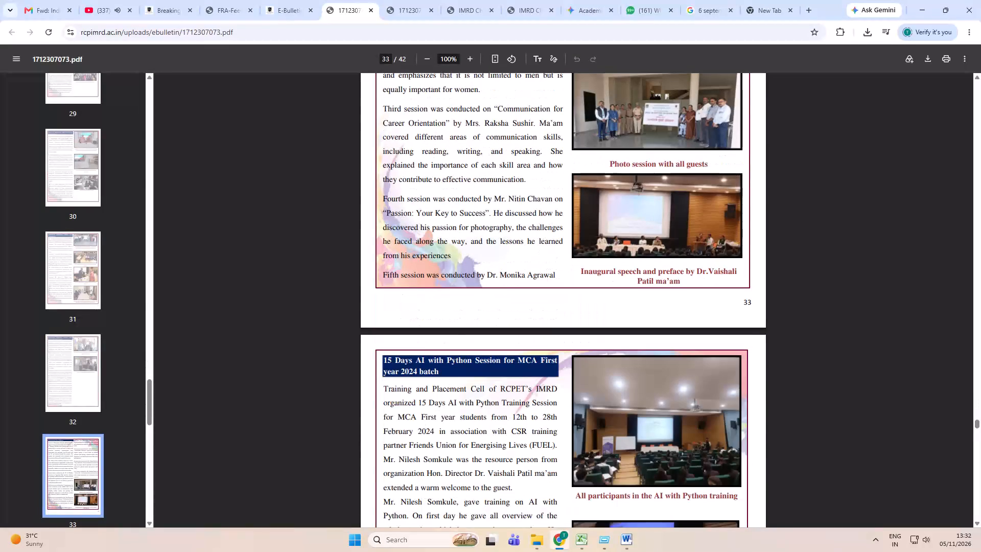
scroll(575, 300, up, 1)
scroll(575, 300, down, 4)
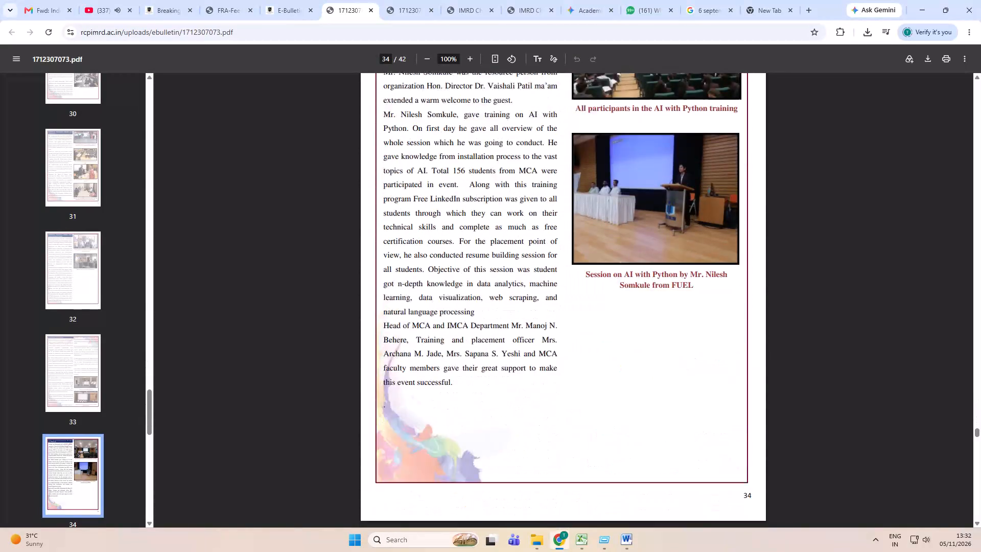
scroll(575, 300, up, 2)
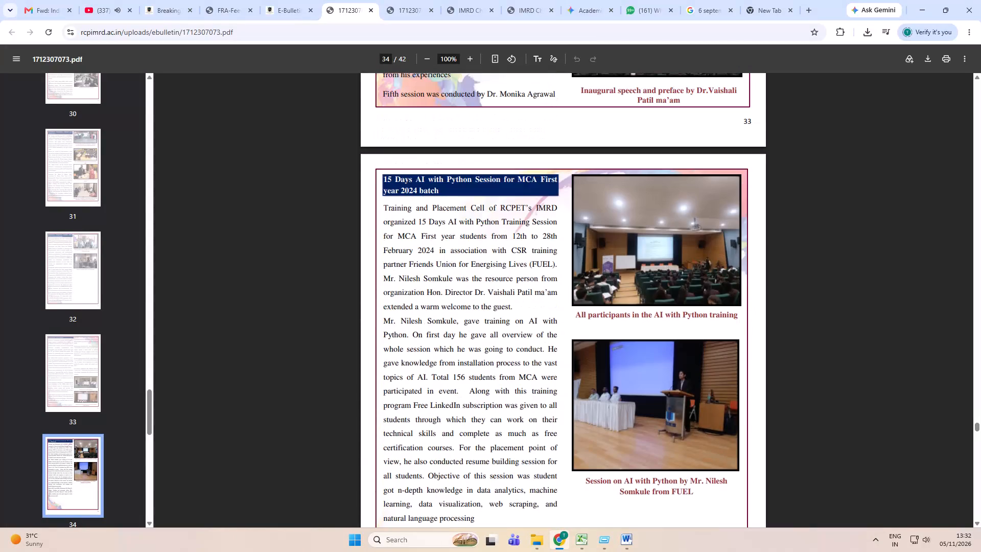
scroll(575, 300, down, 3)
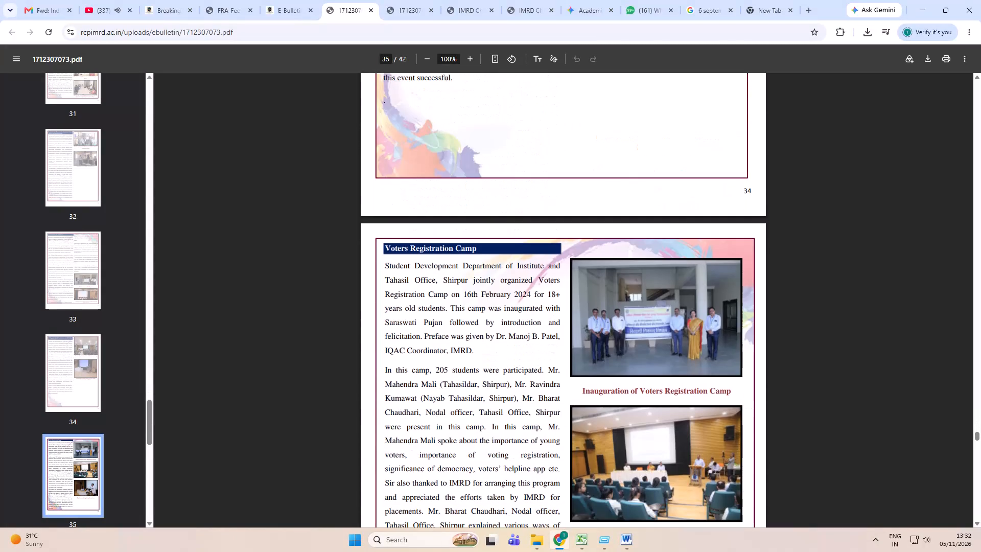
scroll(575, 300, up, 2)
scroll(575, 300, down, 3)
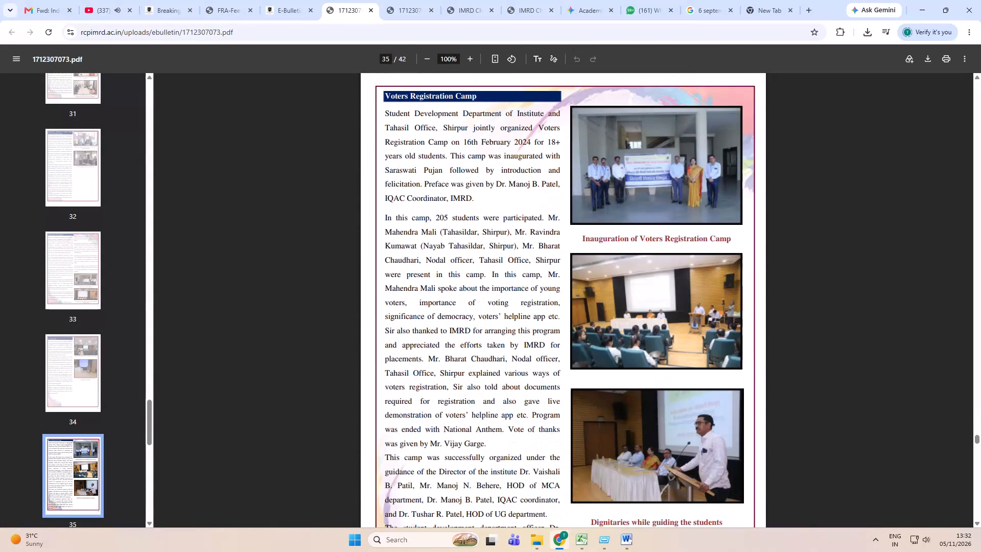
scroll(575, 300, down, 4)
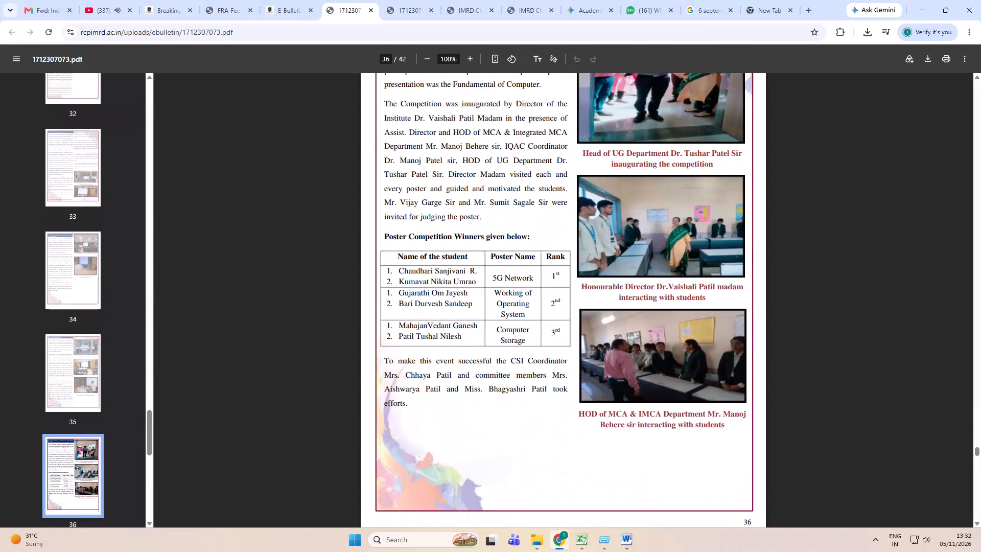
Look through the campus placement and IMRD in News Corner pages at the end of the e-bulletin for MCA induction material.
scroll(575, 300, down, 9)
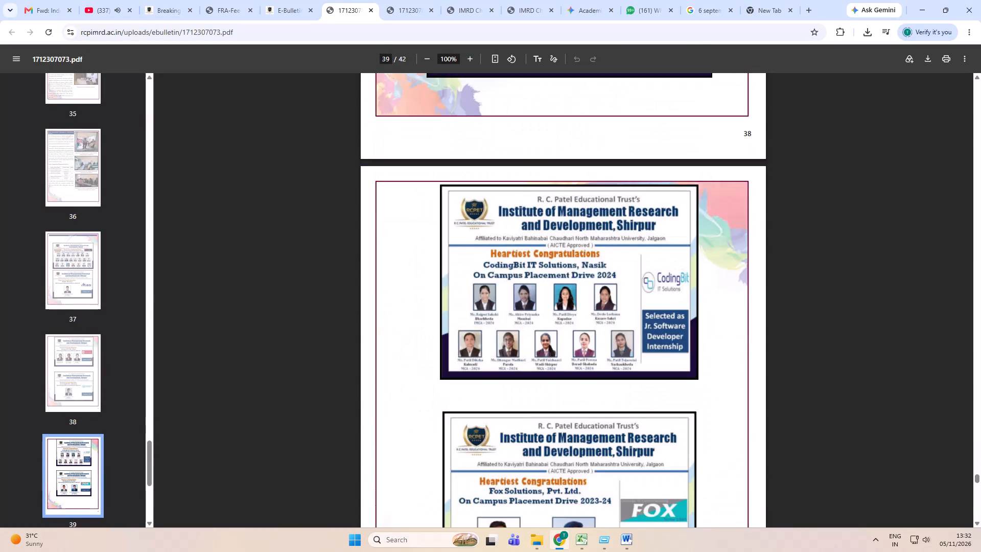
scroll(575, 300, down, 11)
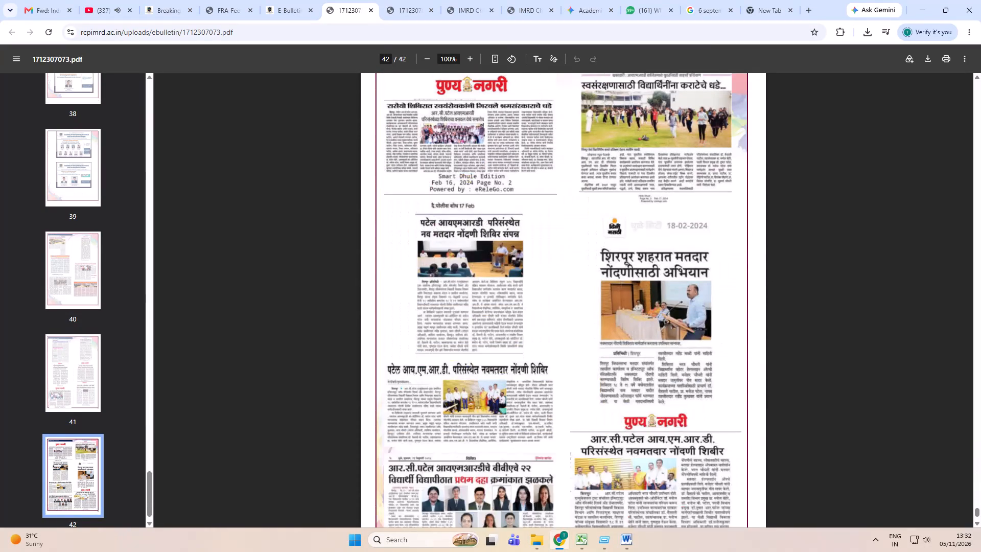
scroll(575, 300, down, 9)
scroll(576, 300, up, 10)
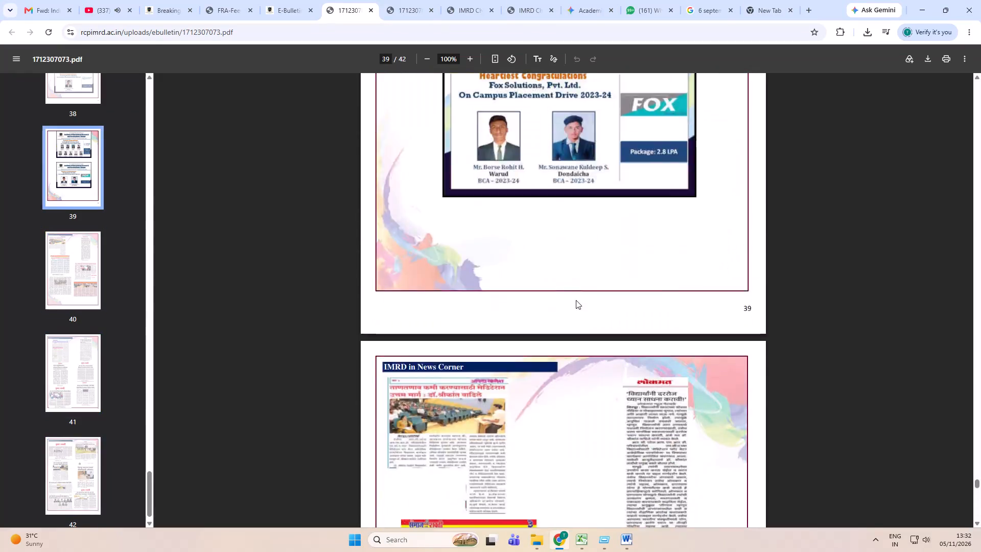
Search Google for the date 11 August 2024 to look up its weekday.
scroll(586, 295, up, 4)
click(770, 0)
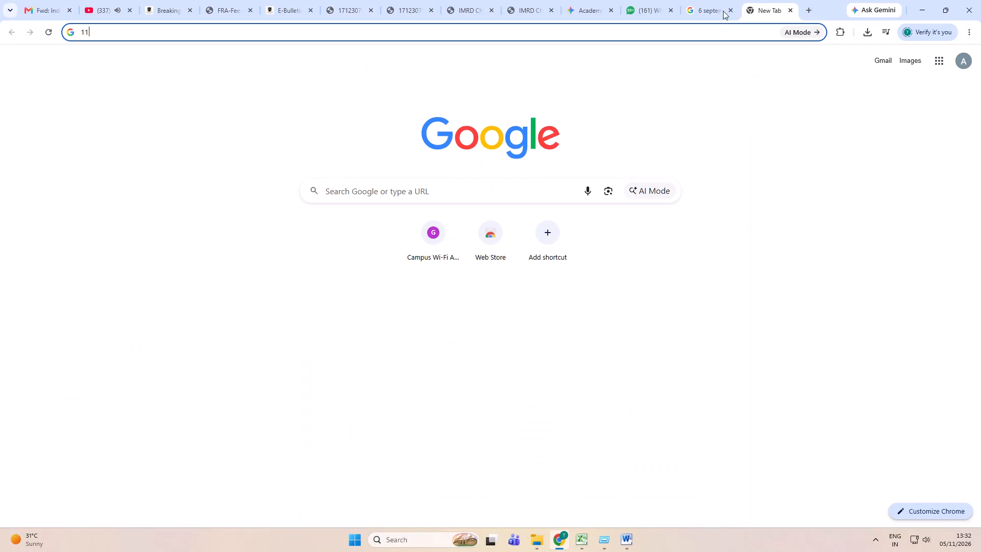
click(657, 31)
key(space)
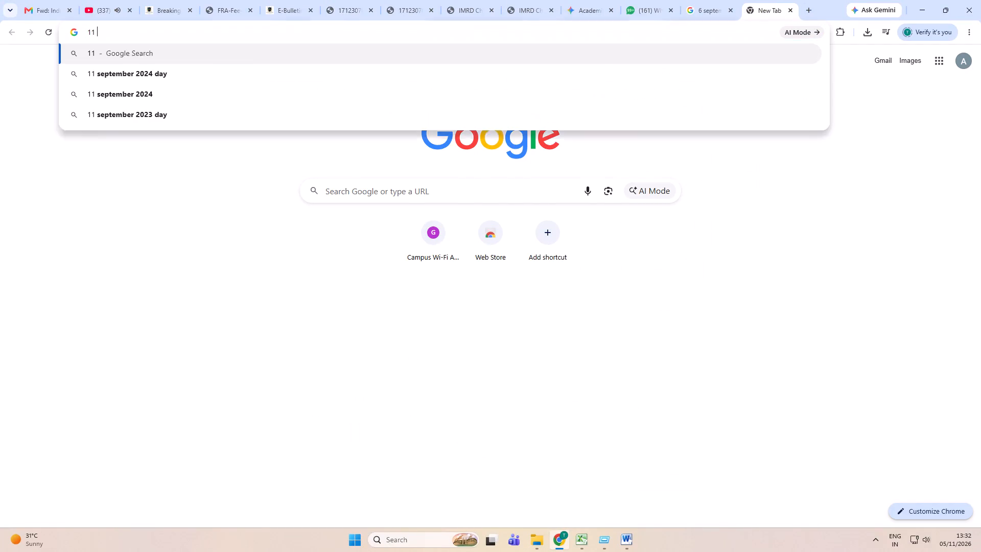
text(a)
text(gust)
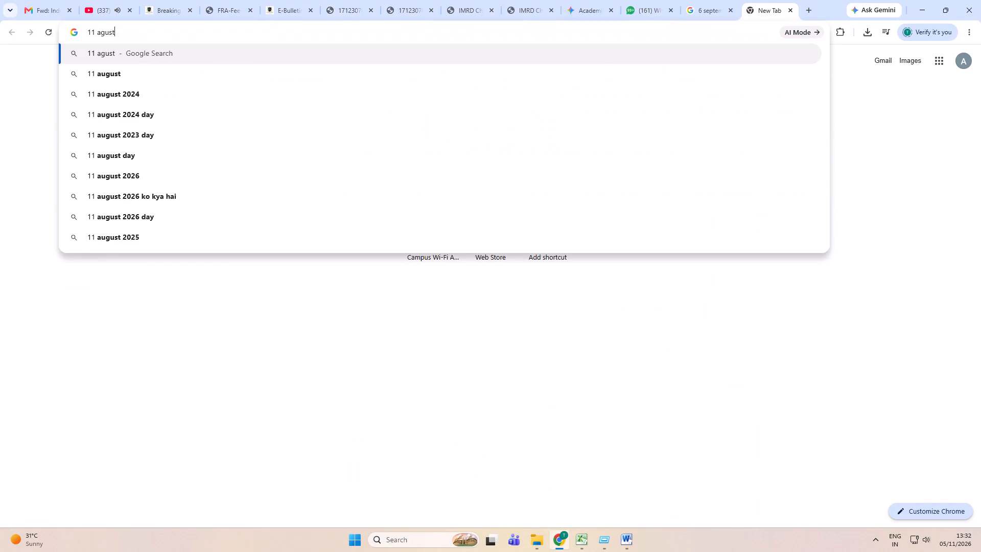
key(space)
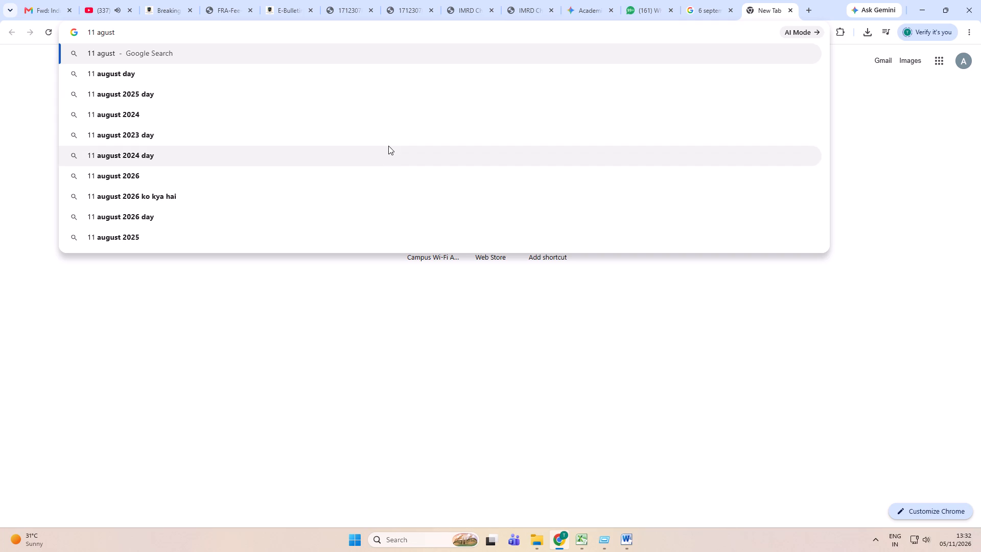
click(176, 117)
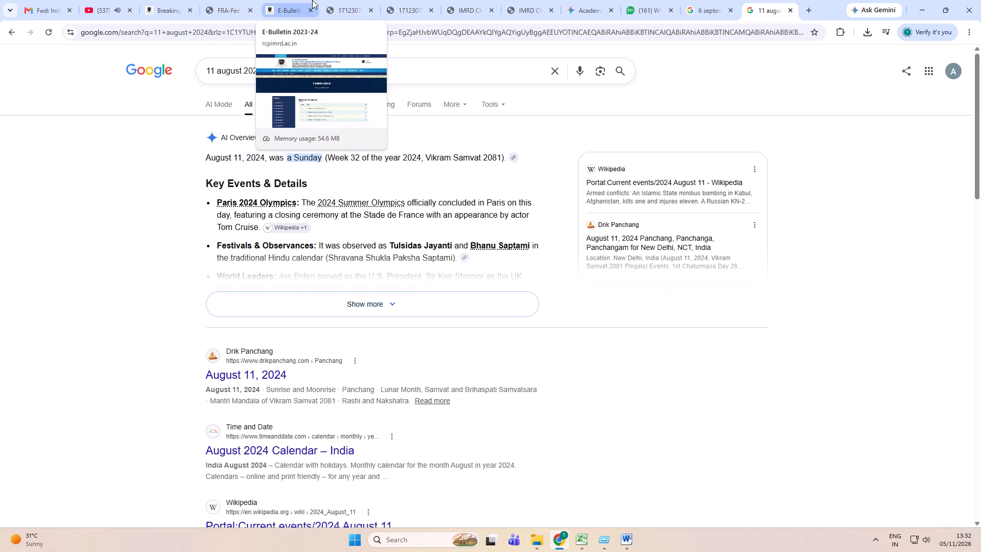
In the September–November 2023 e-bulletin, look from the Director's Message through the Master Cloud ERP Software Workshop for MCA induction material.
click(351, 8)
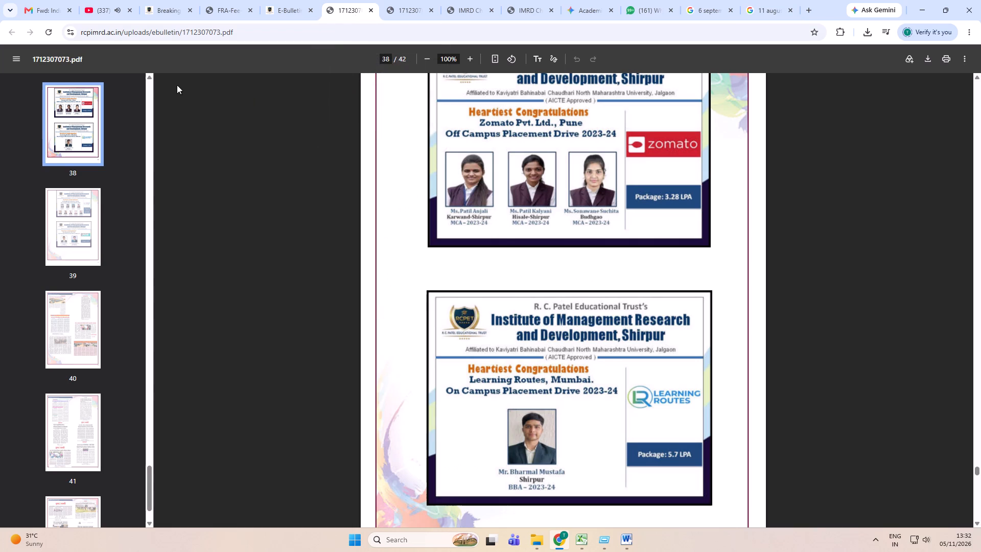
click(403, 12)
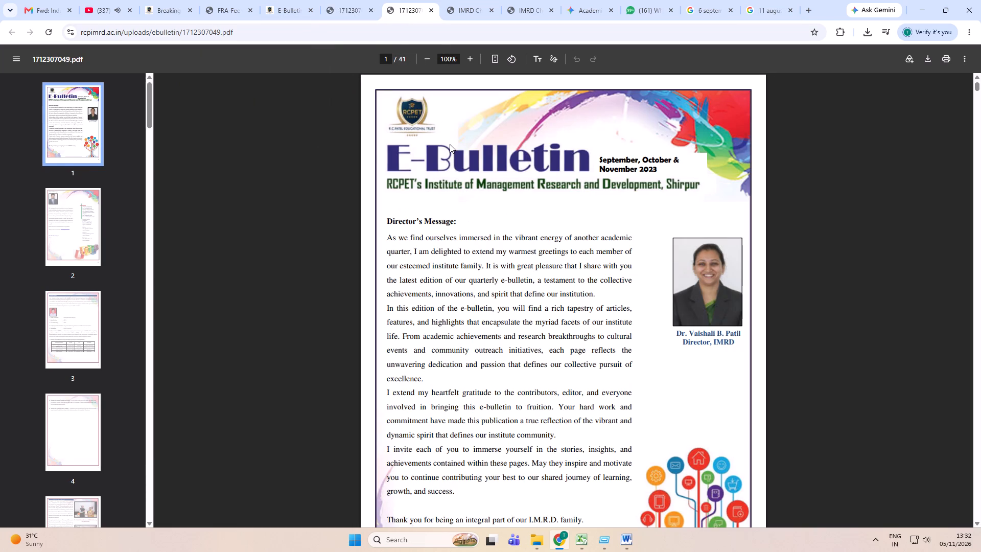
scroll(450, 144, up, 2)
scroll(486, 217, down, 5)
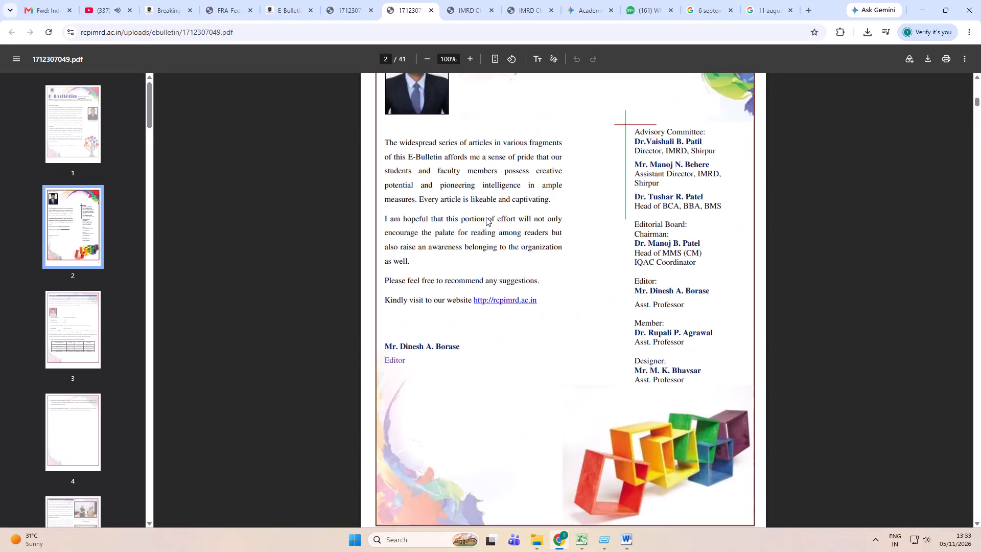
scroll(486, 217, down, 18)
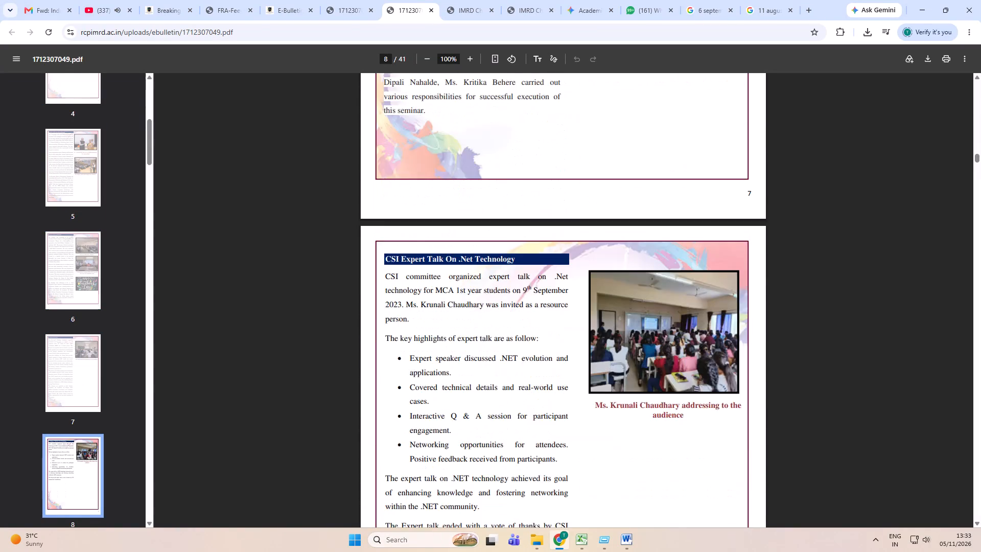
scroll(486, 218, down, 5)
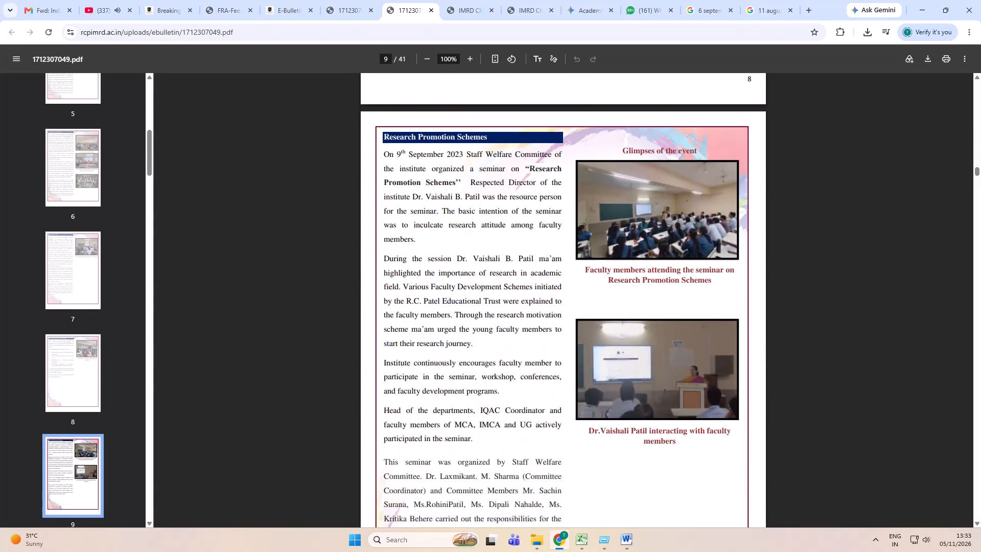
scroll(486, 218, down, 5)
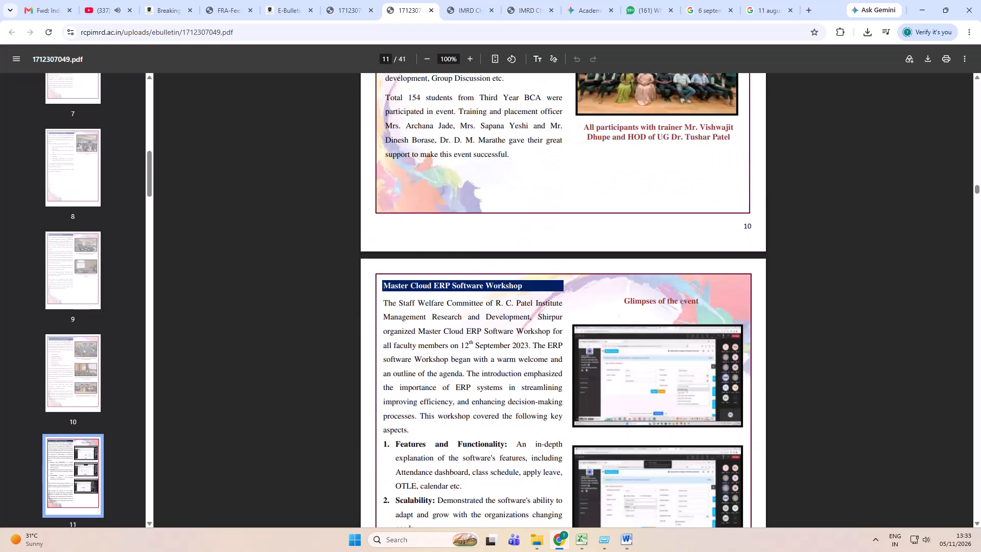
Check the September 2023 reports from the Blood Donation Camp to the CAT Orientation Program for MCA induction material.
scroll(486, 218, down, 8)
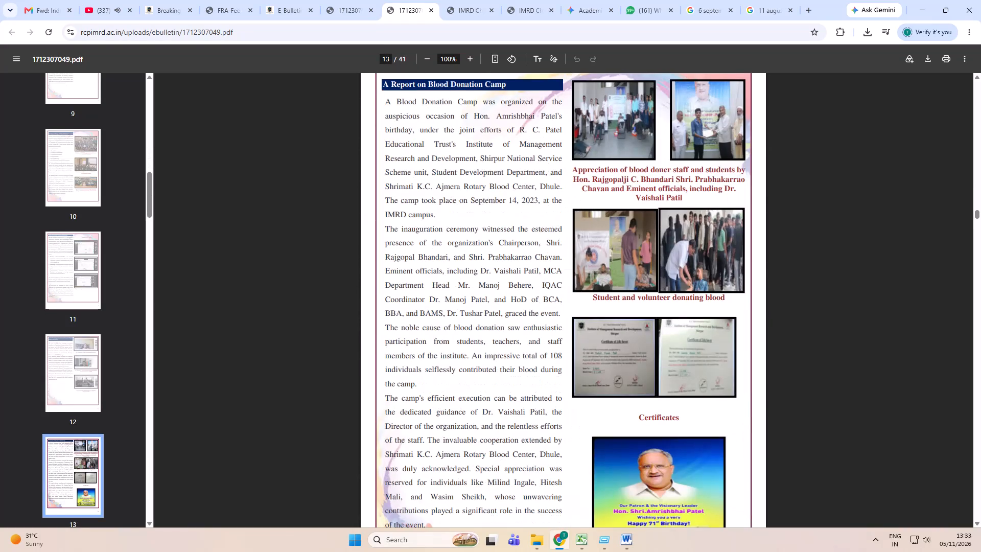
scroll(486, 218, down, 7)
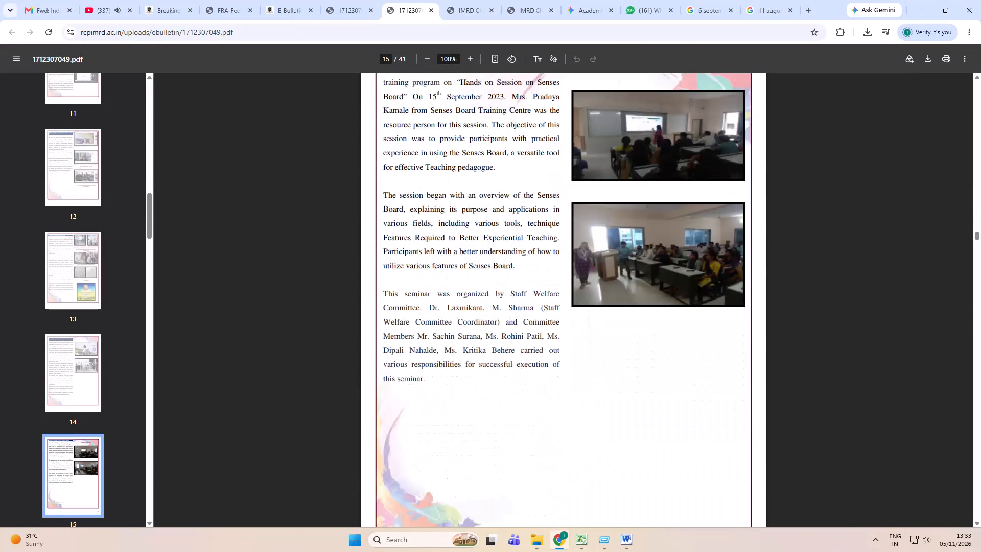
scroll(486, 218, down, 3)
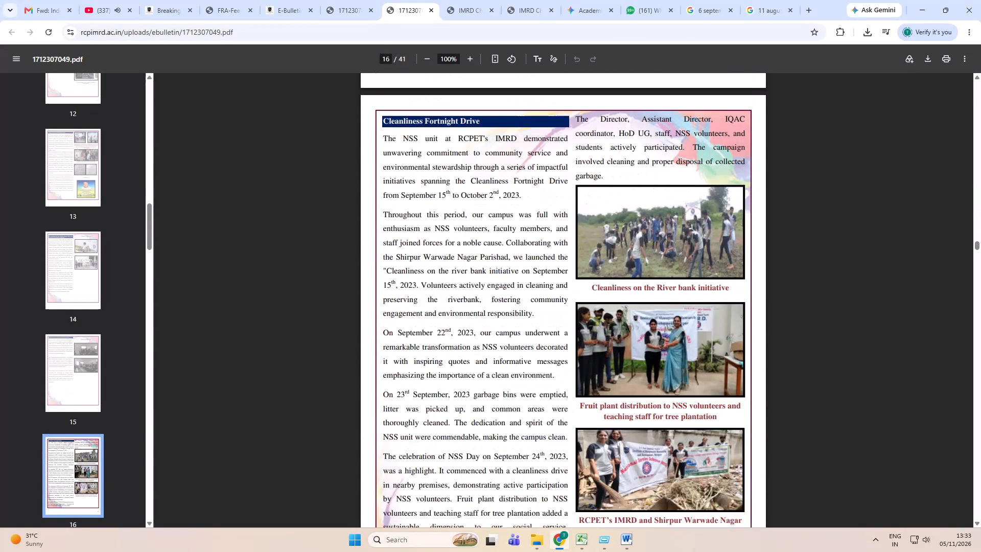
scroll(486, 218, down, 3)
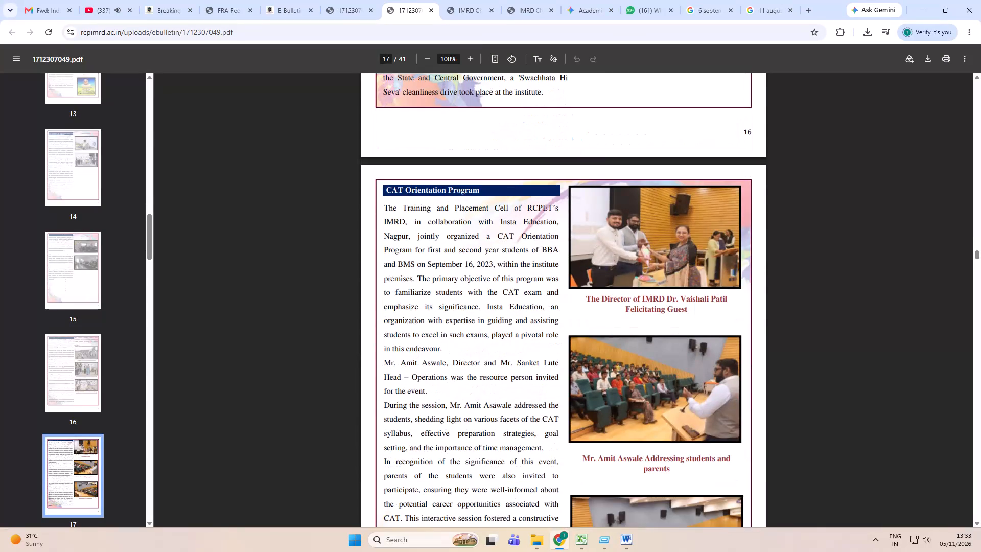
Examine the Smart India Hackathon 2023 report and its photos at enlarged size for content on MCA students.
scroll(486, 218, down, 6)
scroll(486, 218, up, 1)
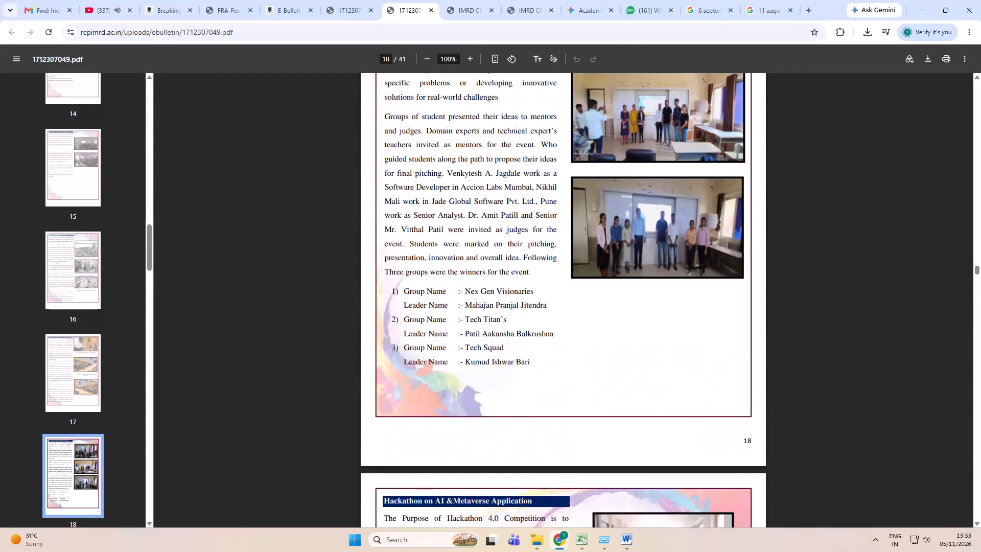
ctrl+scroll(634, 250, up, 2)
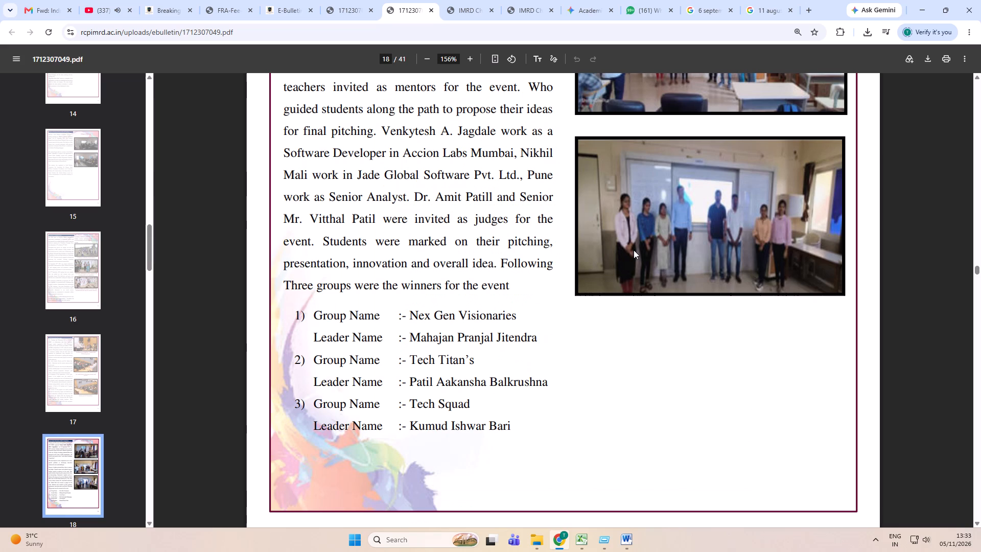
scroll(634, 250, up, 2)
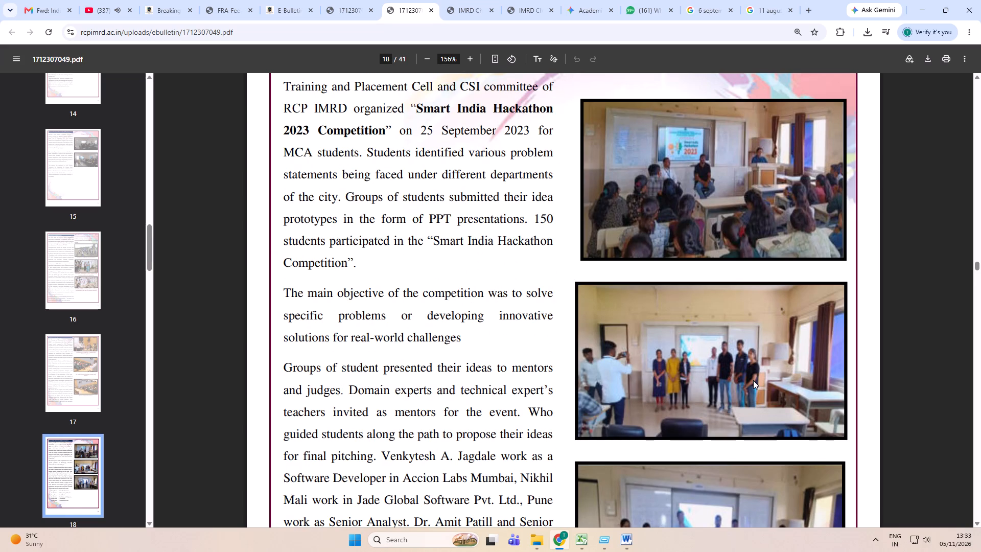
scroll(753, 380, down, 1)
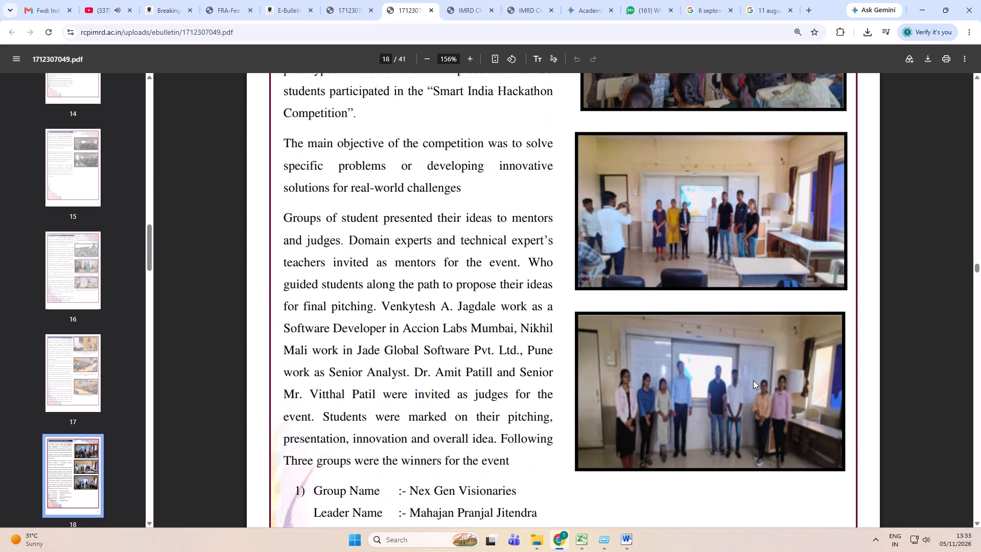
scroll(753, 380, down, 3)
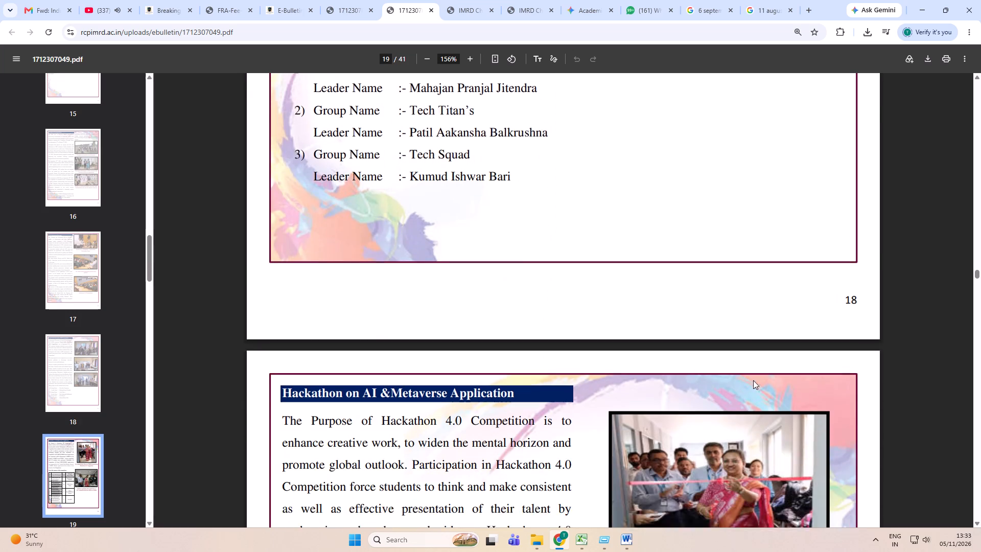
Look through the reports from the Hackathon on AI & Metaverse Application to the Yuvarang student performances for MCA induction material.
scroll(753, 380, down, 6)
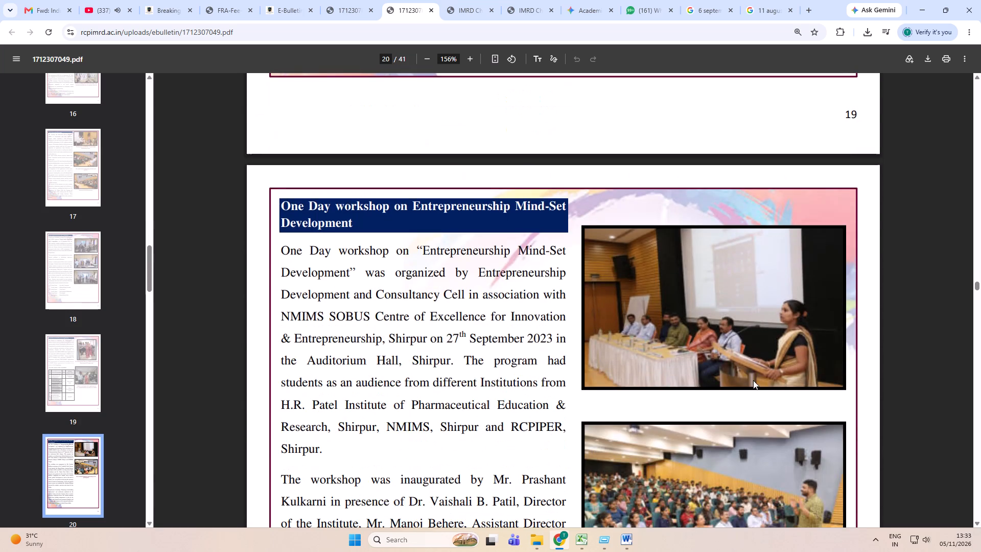
scroll(753, 380, down, 8)
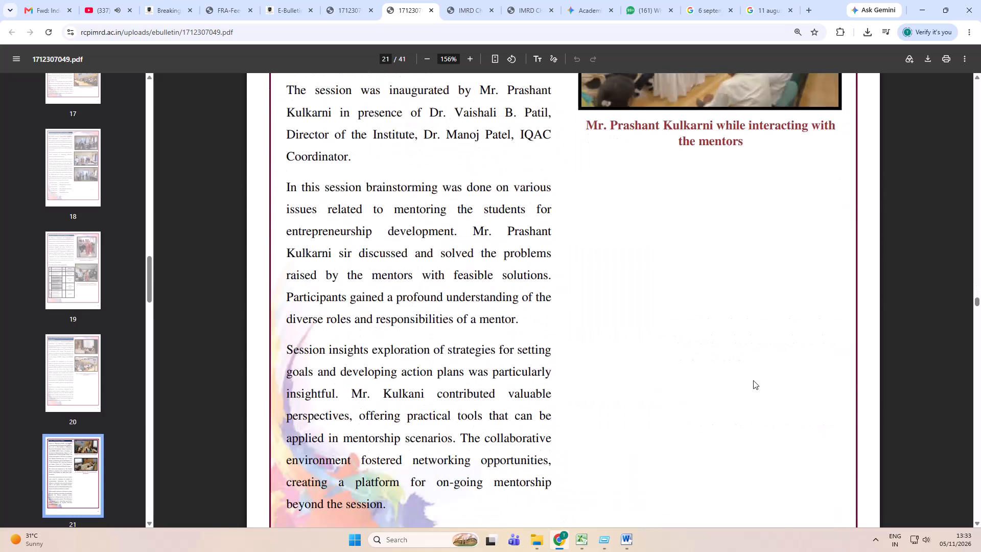
scroll(753, 380, down, 4)
scroll(753, 380, up, 1)
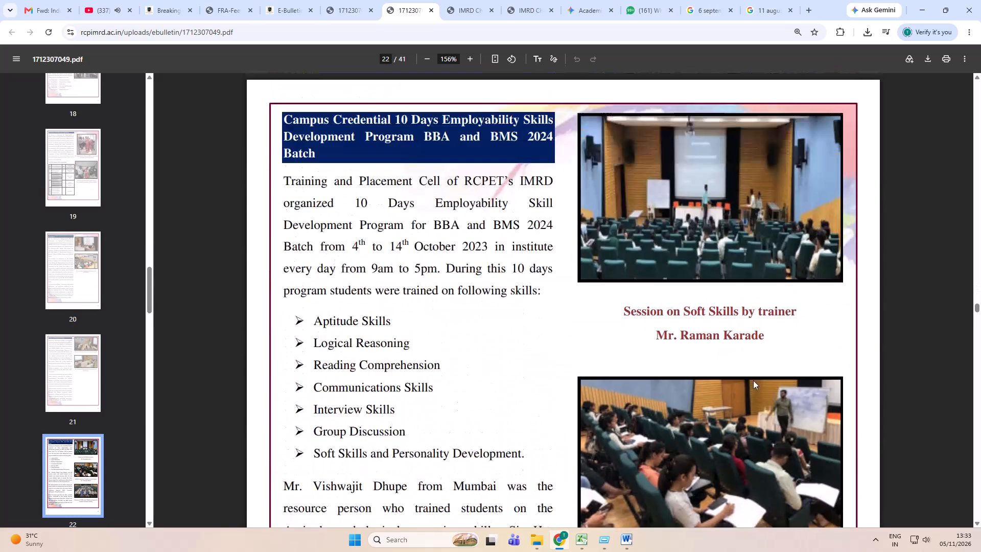
scroll(753, 380, down, 16)
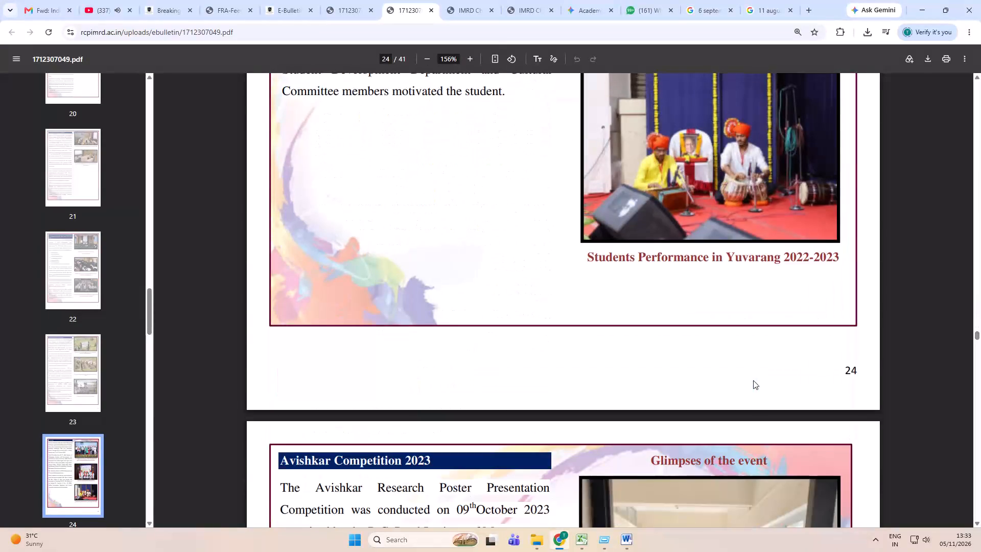
Check the October 2023 reports from Avishkar Competition 2023 to the PPT Presentation Competition for MCA induction material.
scroll(753, 380, down, 8)
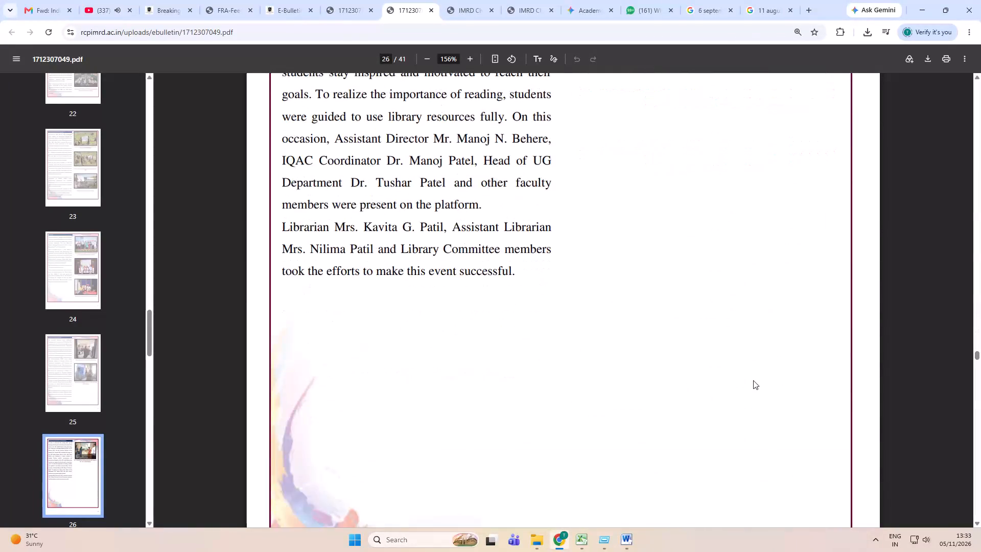
scroll(753, 380, down, 9)
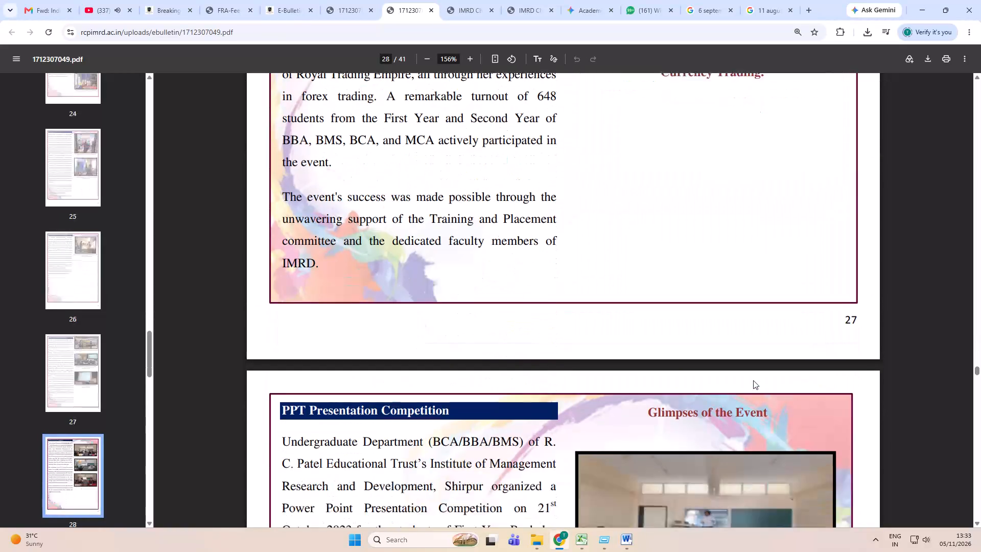
scroll(753, 380, down, 2)
scroll(753, 380, up, 2)
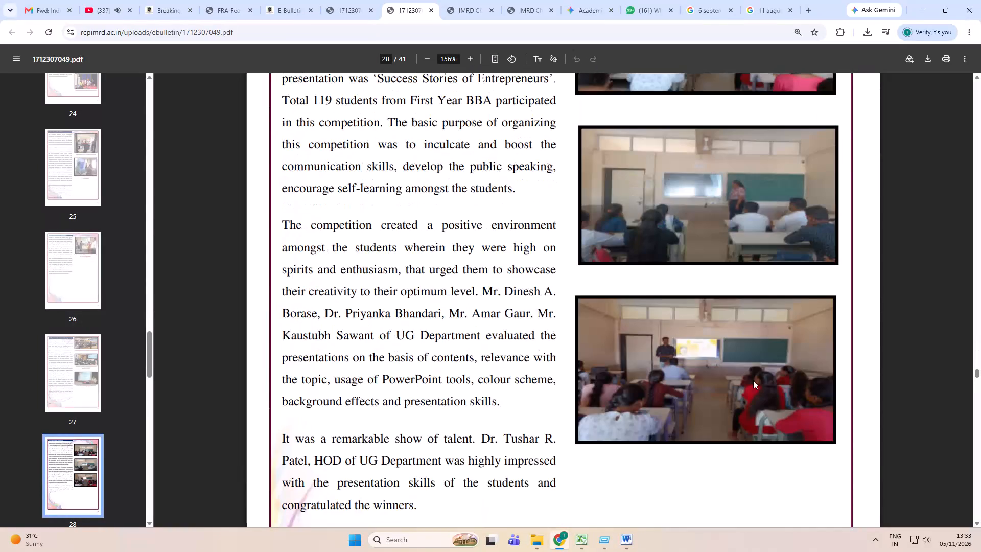
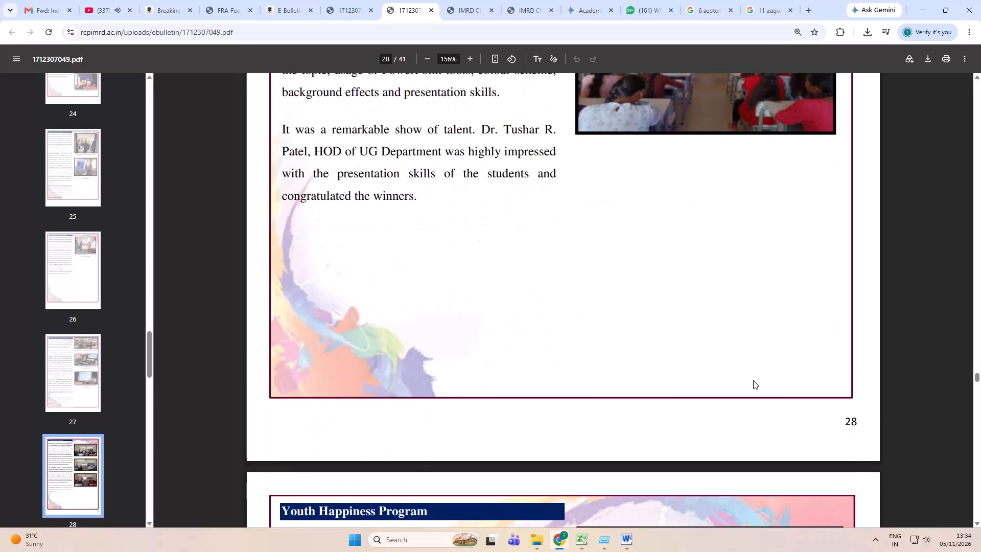
Look through the reports from the Youth Happiness Program to the I 10 Summit for MCA induction material.
scroll(753, 380, down, 4)
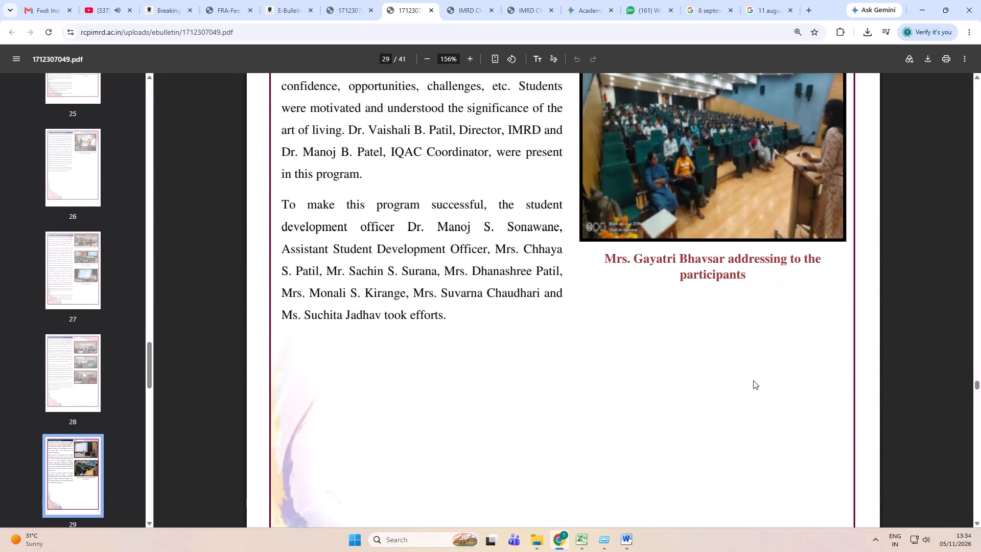
scroll(753, 380, up, 1)
scroll(753, 380, down, 3)
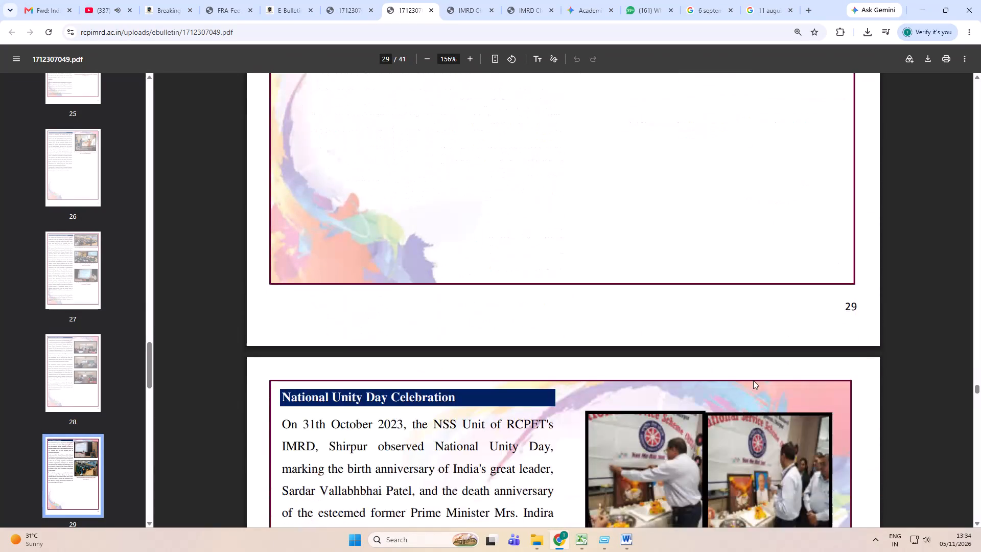
scroll(753, 380, down, 6)
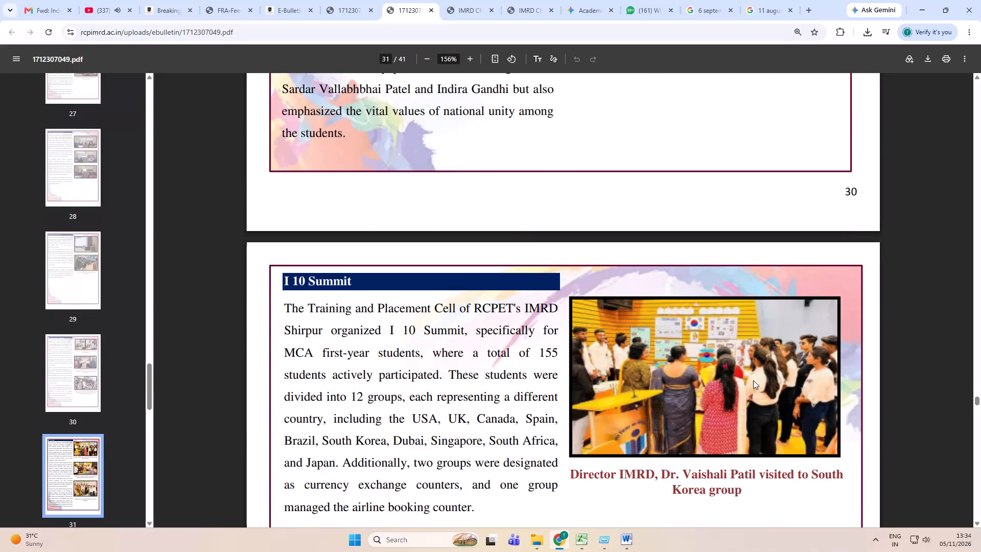
scroll(753, 380, down, 2)
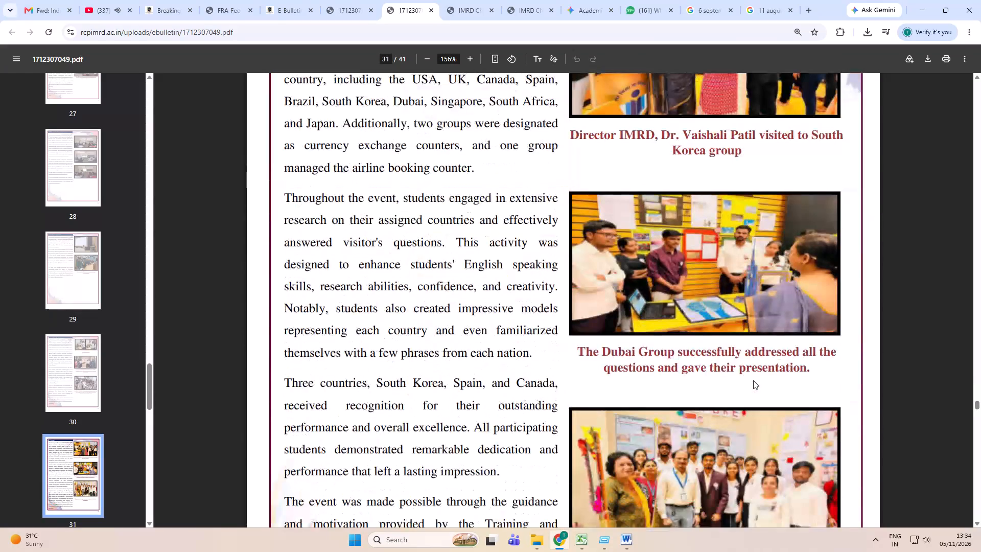
scroll(753, 380, down, 5)
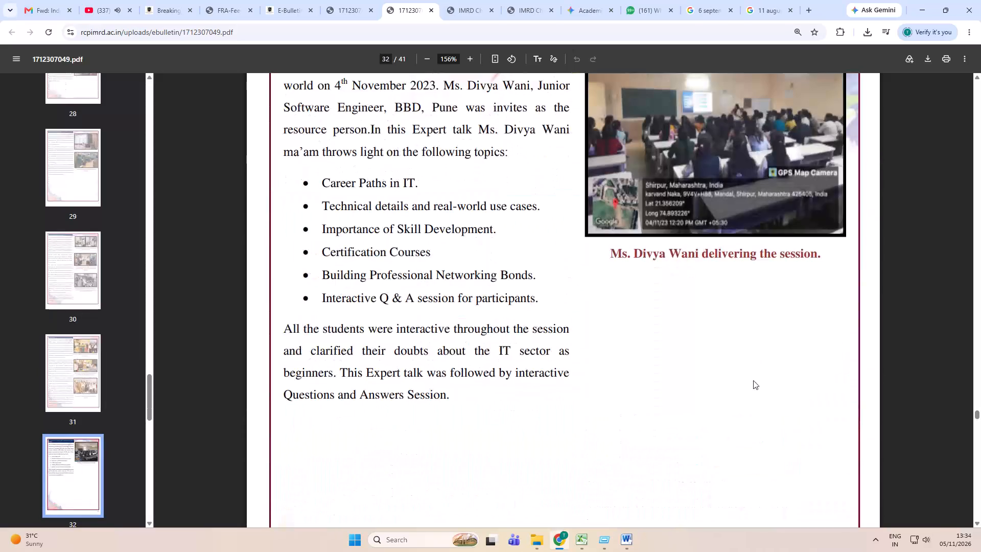
Examine the I 10 Summit report and the November 2023 expert talk on navigating successfully in IT for MCA induction content.
scroll(753, 380, up, 4)
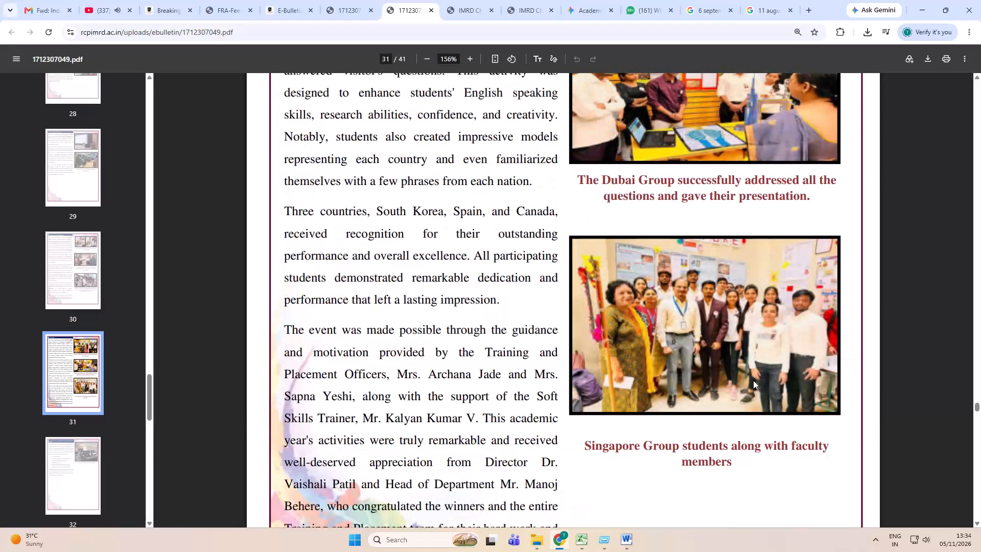
scroll(753, 380, down, 4)
scroll(753, 380, up, 1)
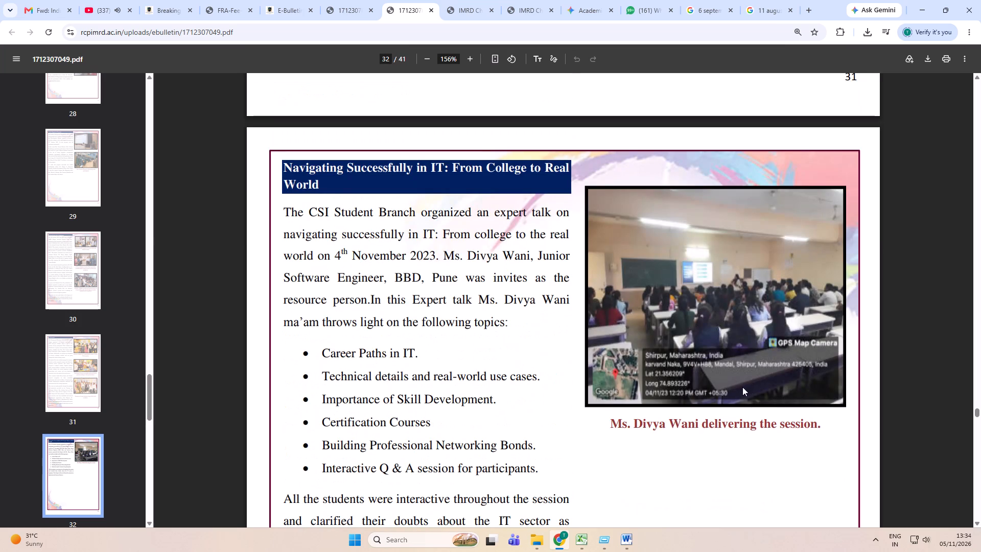
scroll(742, 387, down, 1)
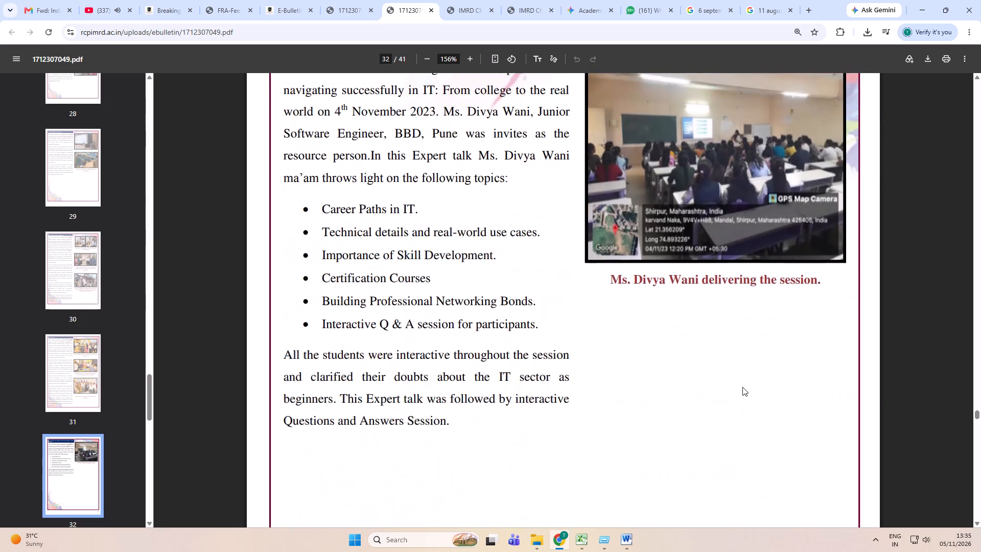
Examine the report and photos of the 6 Days Soft Skills Training for first-year MCA students for usable induction material.
scroll(742, 387, down, 4)
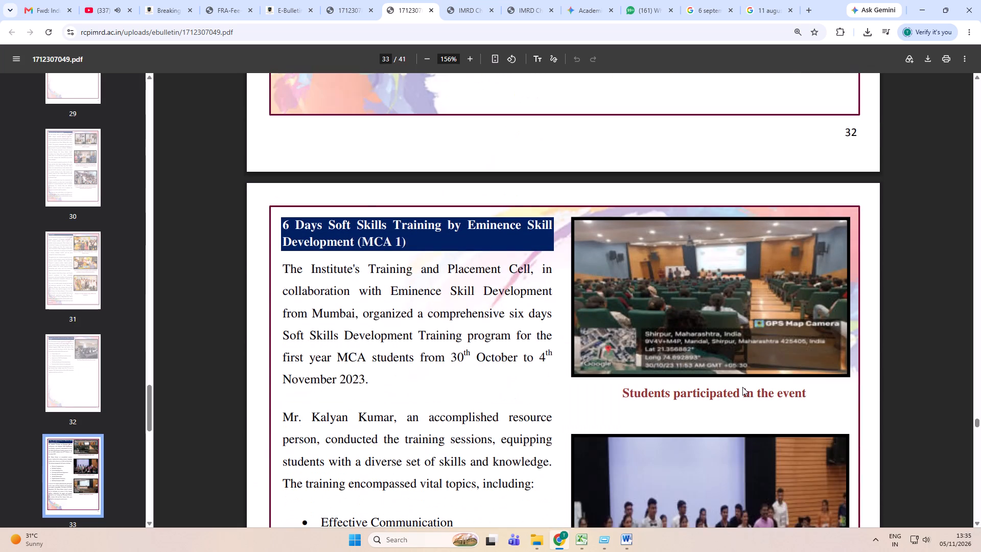
scroll(742, 387, down, 1)
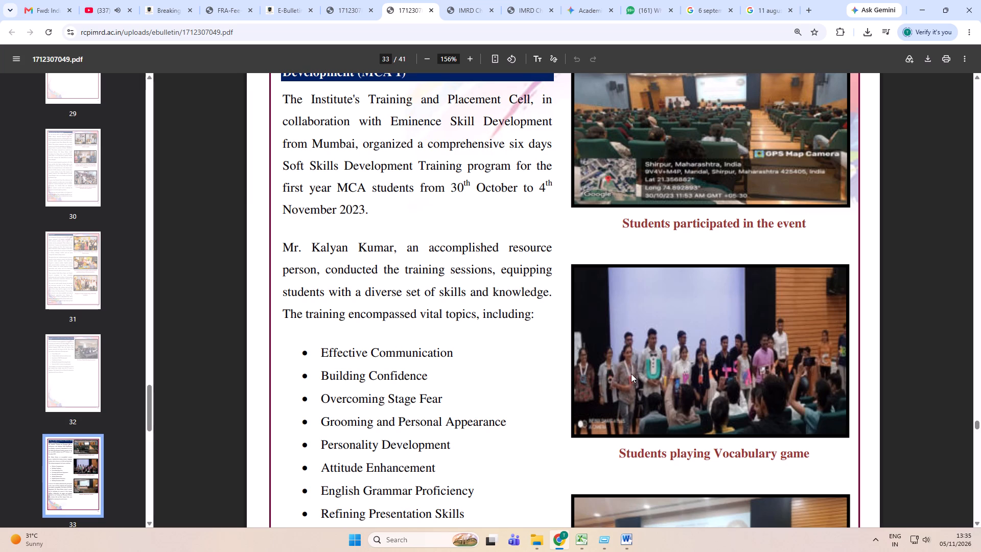
scroll(631, 373, up, 1)
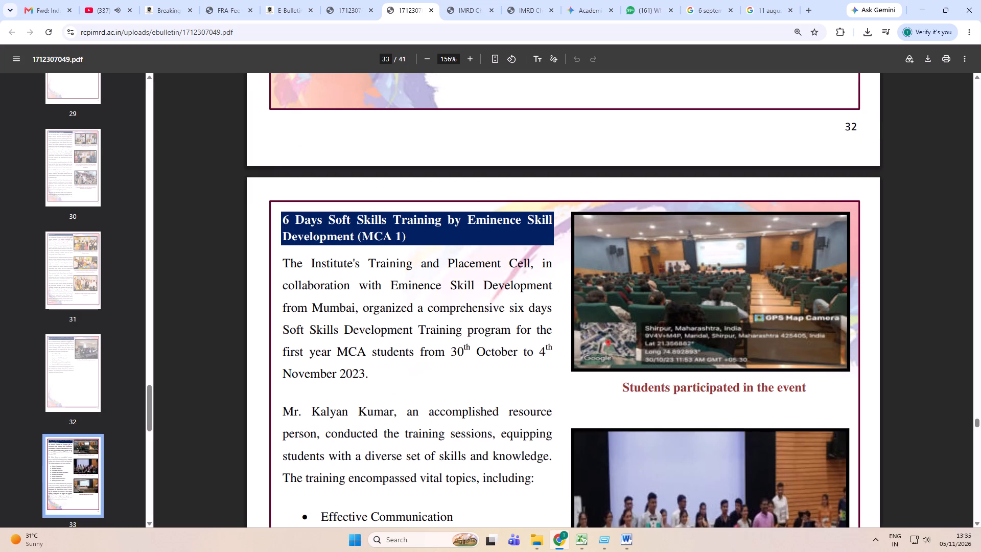
scroll(458, 312, down, 1)
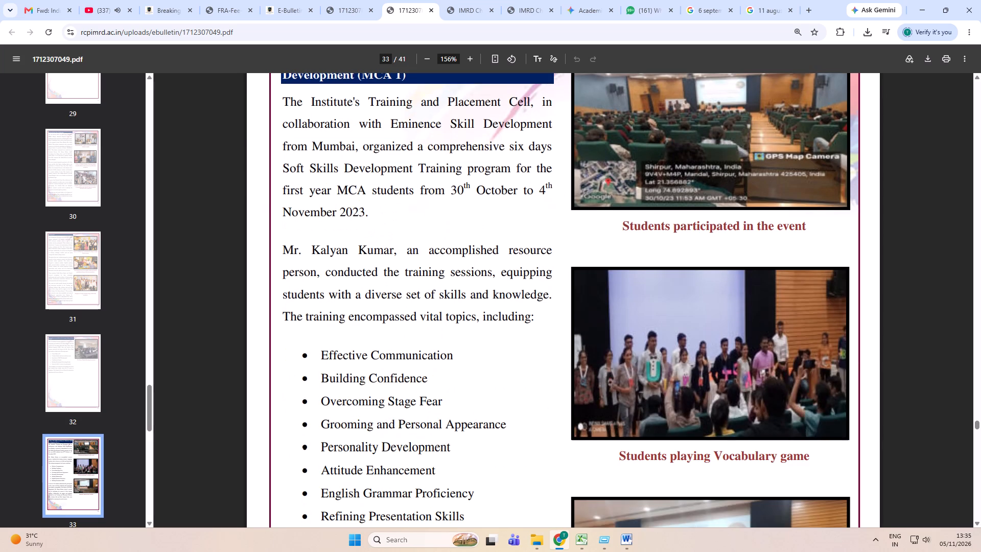
scroll(458, 312, up, 1)
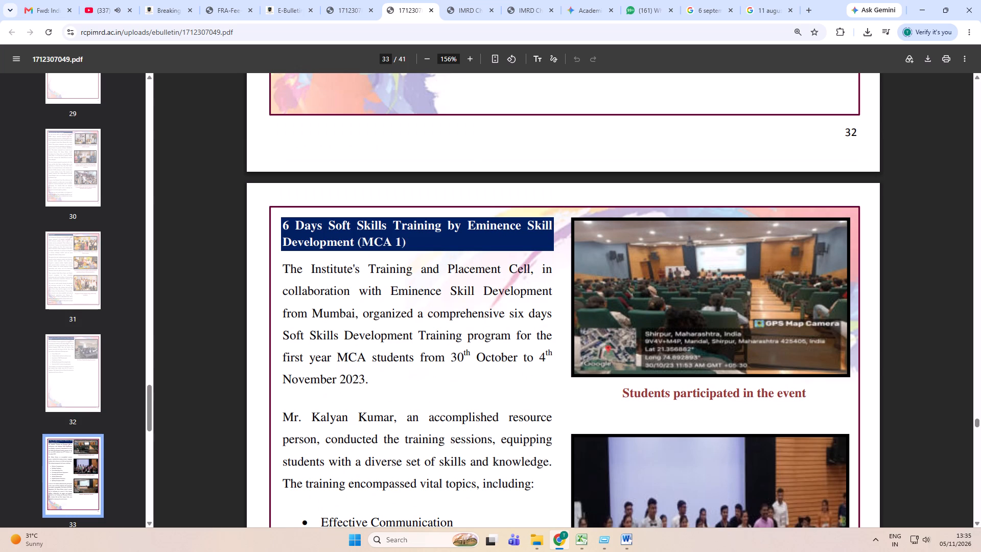
scroll(453, 353, down, 1)
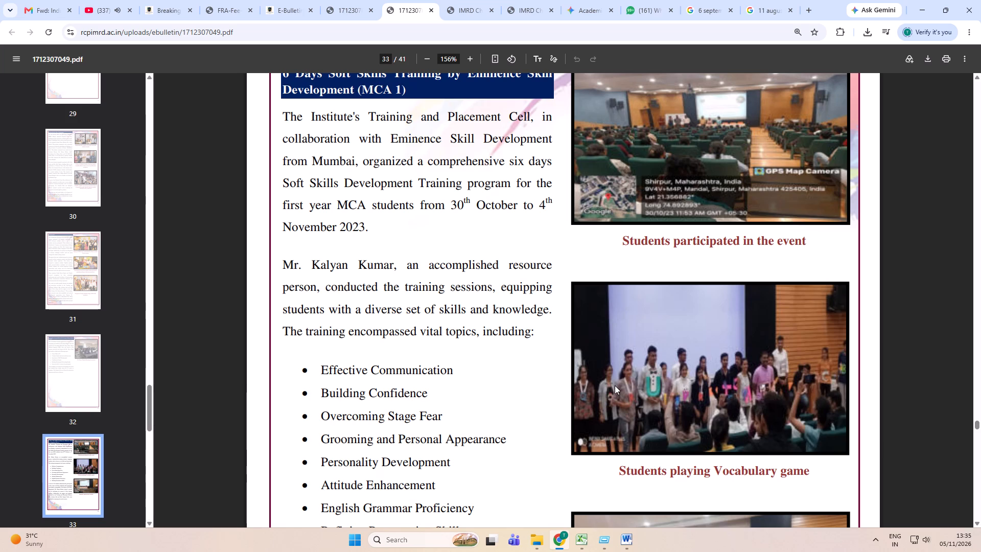
scroll(615, 385, down, 1)
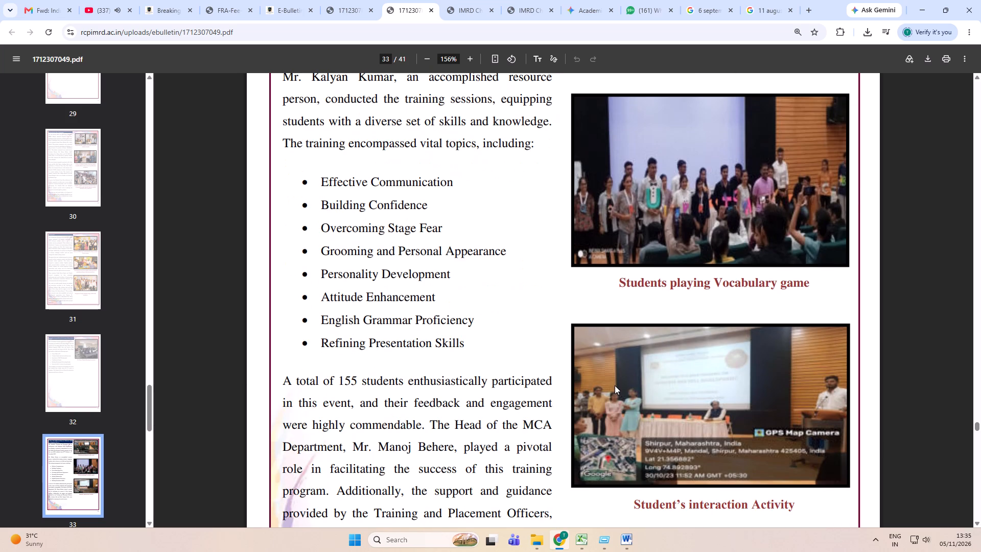
scroll(615, 385, down, 2)
scroll(615, 385, up, 2)
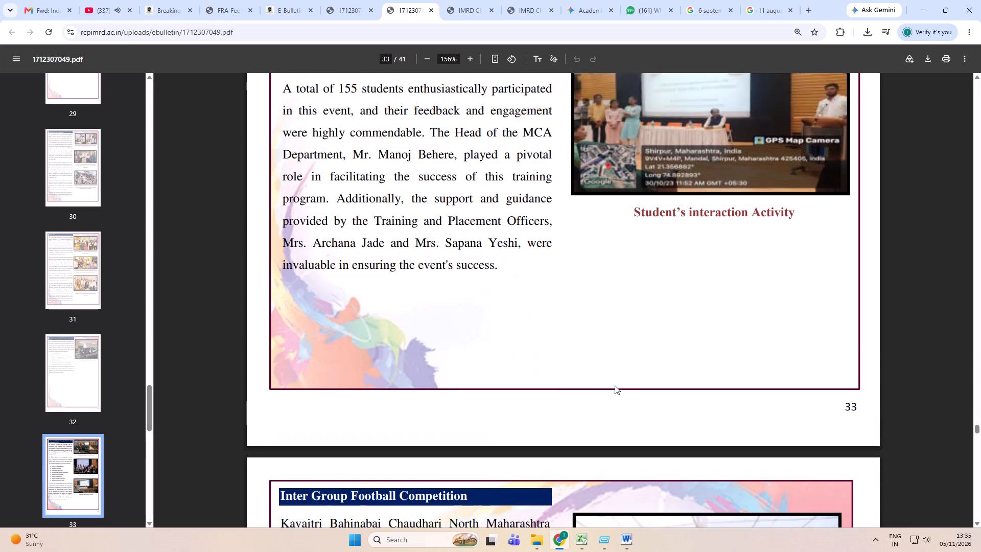
scroll(615, 385, up, 3)
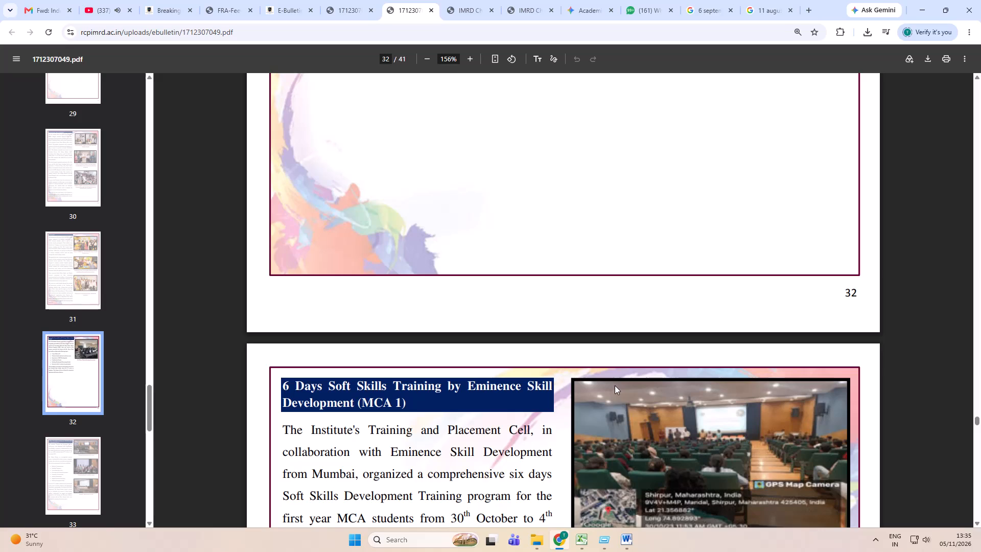
scroll(615, 385, down, 1)
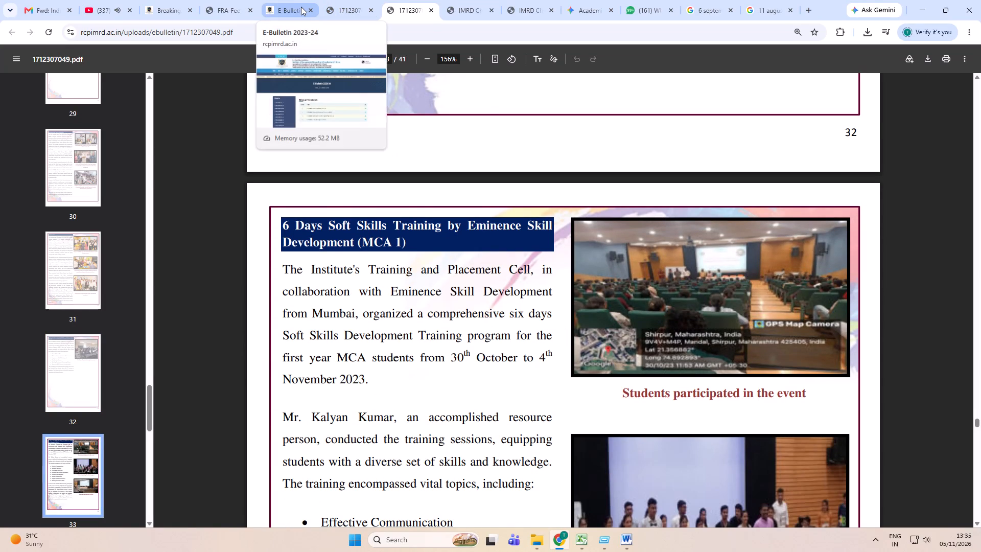
Open the December-January-February 2023-24 e-bulletin from the institute's newsletter list.
click(301, 7)
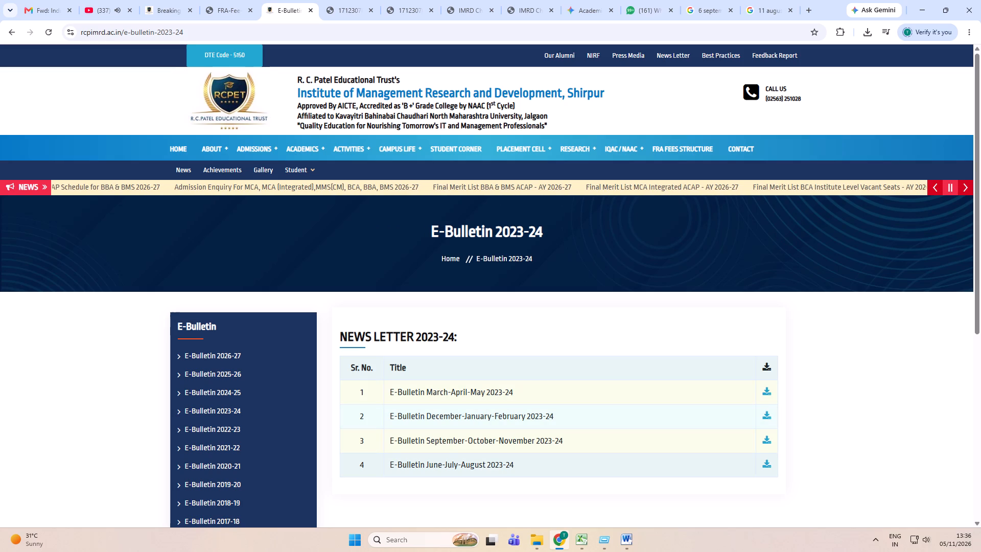
click(473, 416)
click(581, 421)
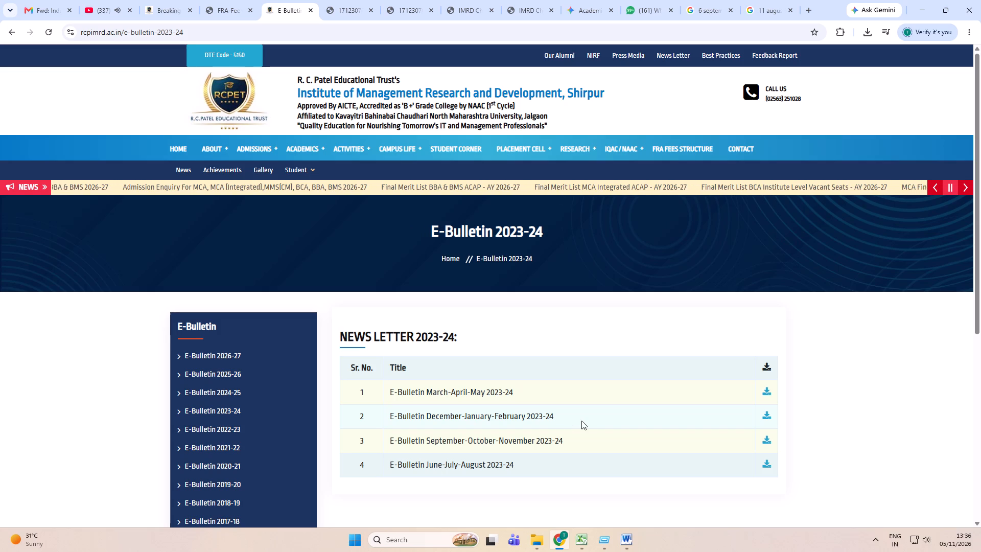
click(769, 420)
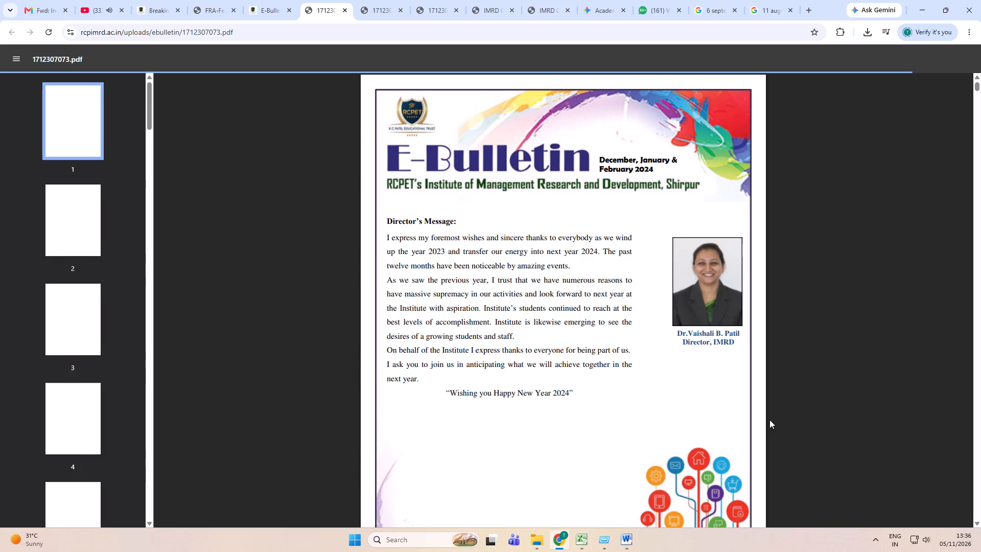
Check the bulletin's opening pages through the CSI Expert Talk On .Net Technology report for MCA induction material.
scroll(599, 392, down, 12)
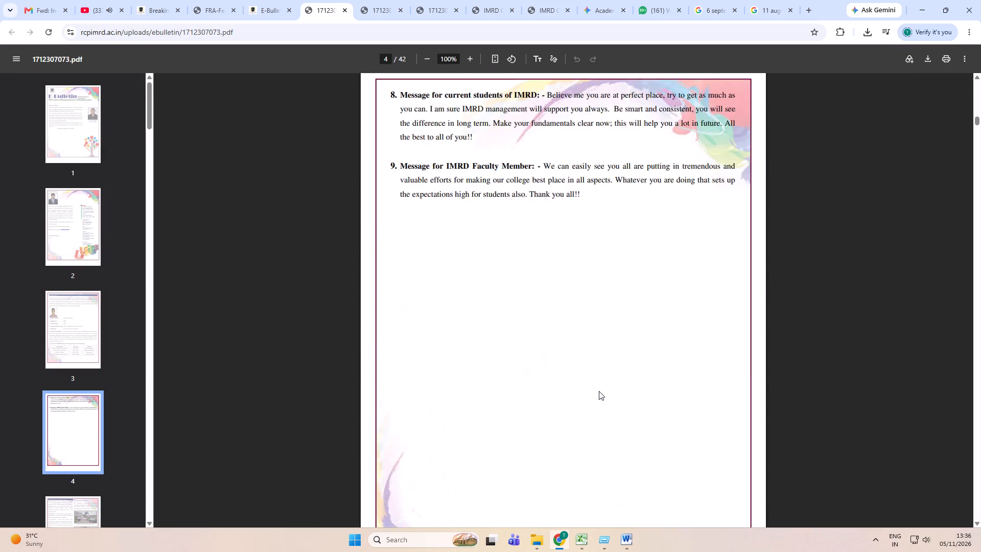
scroll(599, 391, down, 2)
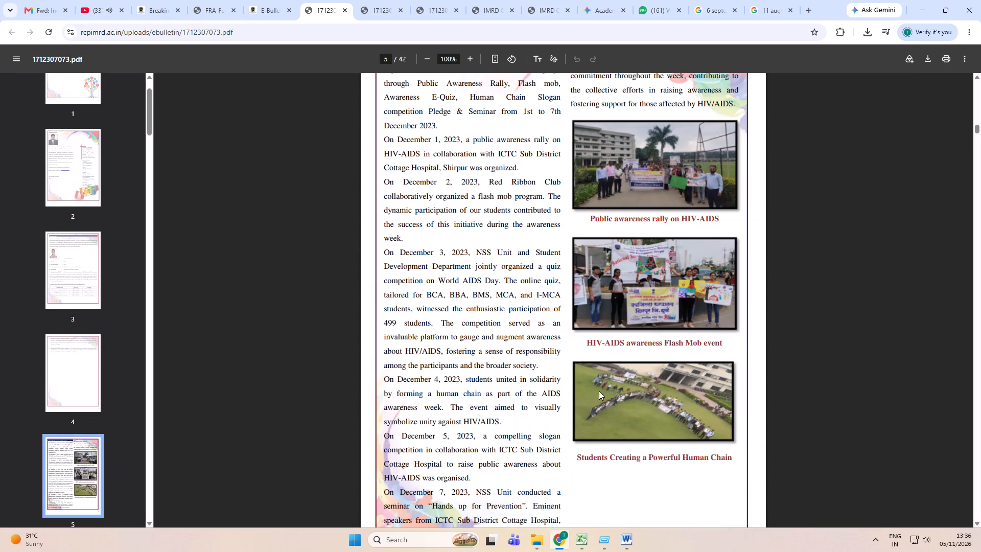
scroll(599, 391, up, 1)
scroll(599, 391, down, 3)
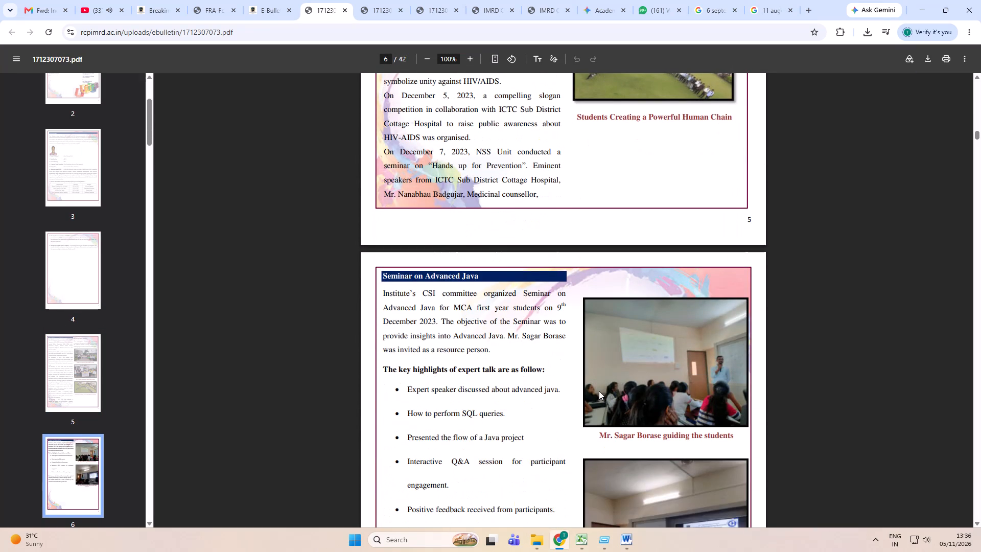
scroll(599, 391, down, 4)
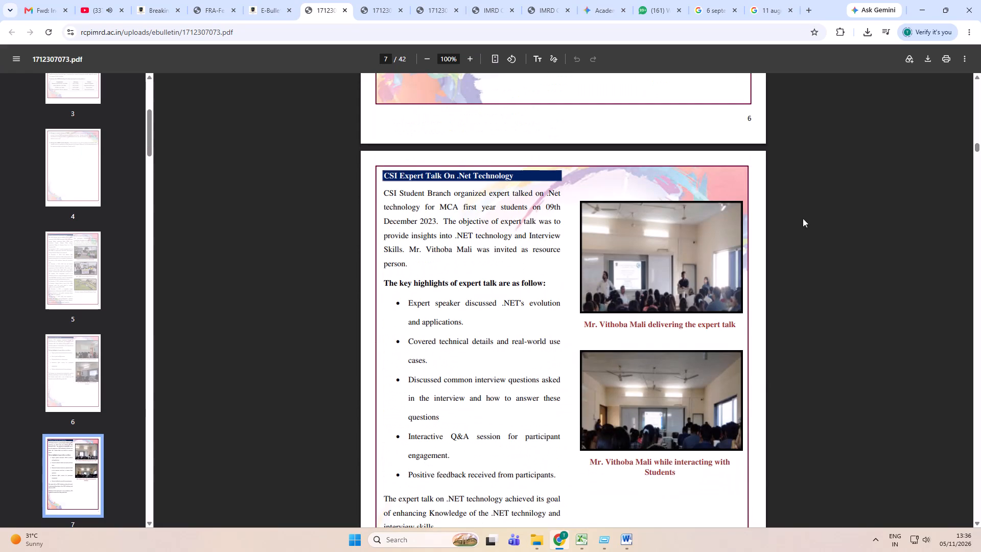
Change the existing 11 august 2024 Google search to look up the date 19 august 2023.
click(775, 4)
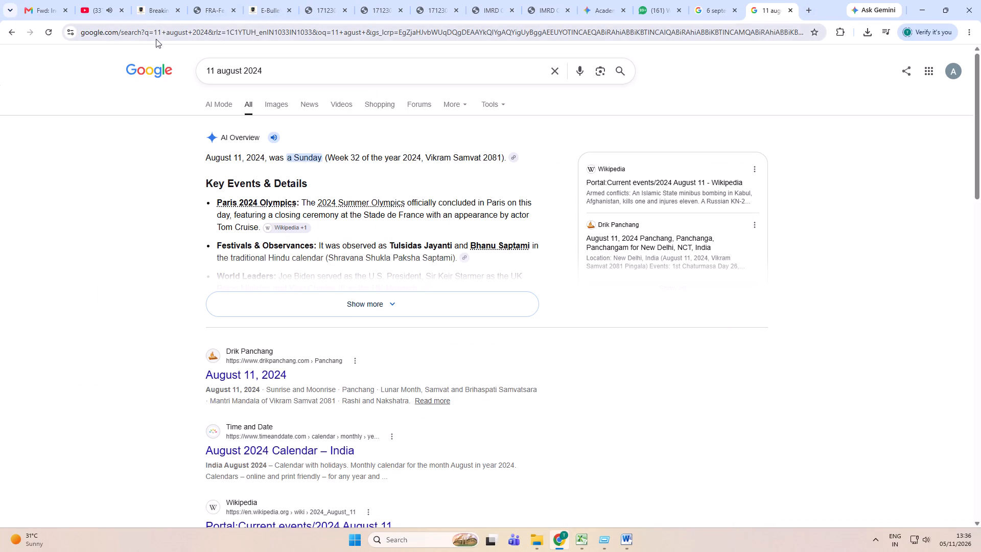
click(214, 72)
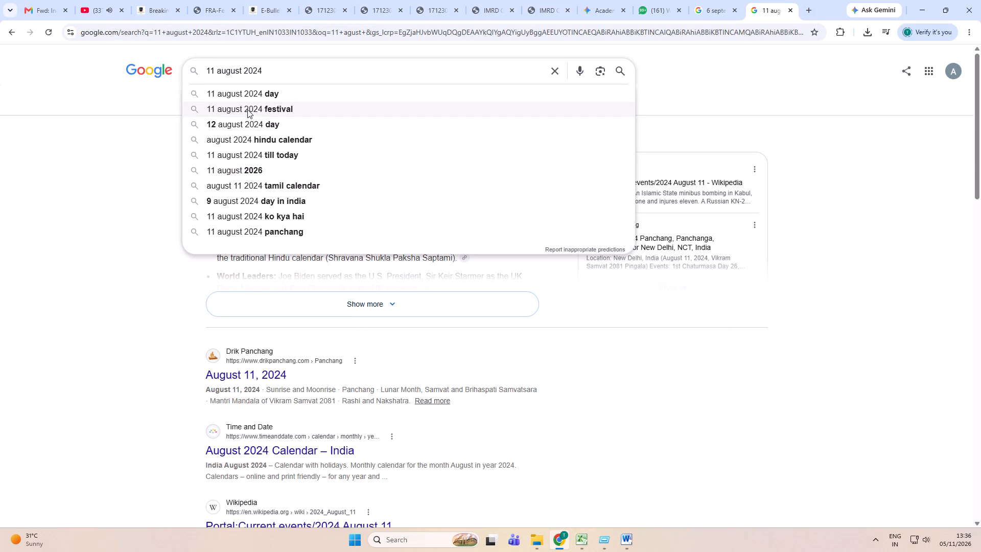
key(BackSpace)
key(9)
key(Return)
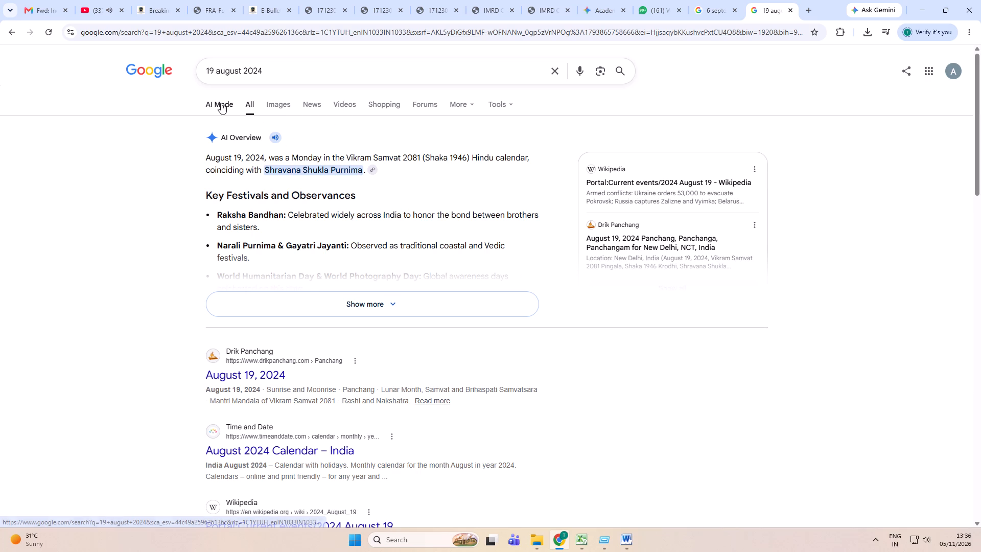
drag(271, 70, 219, 77)
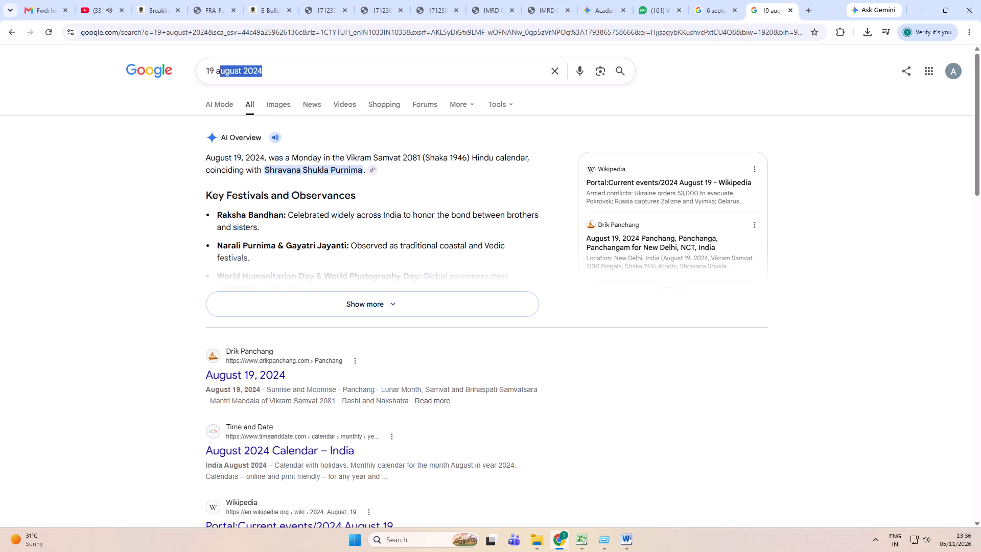
drag(219, 77, 201, 76)
click(270, 73)
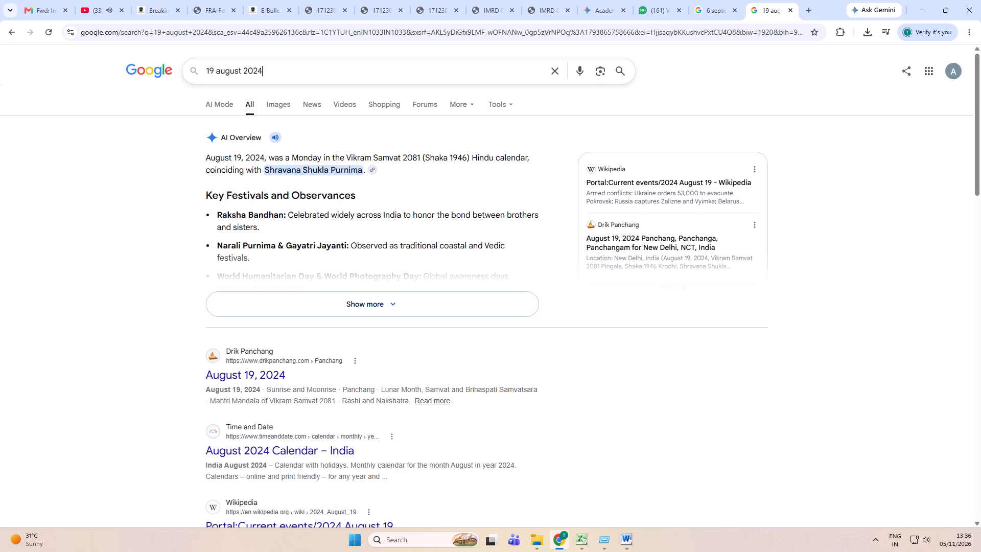
key(BackSpace)
key(3)
key(Return)
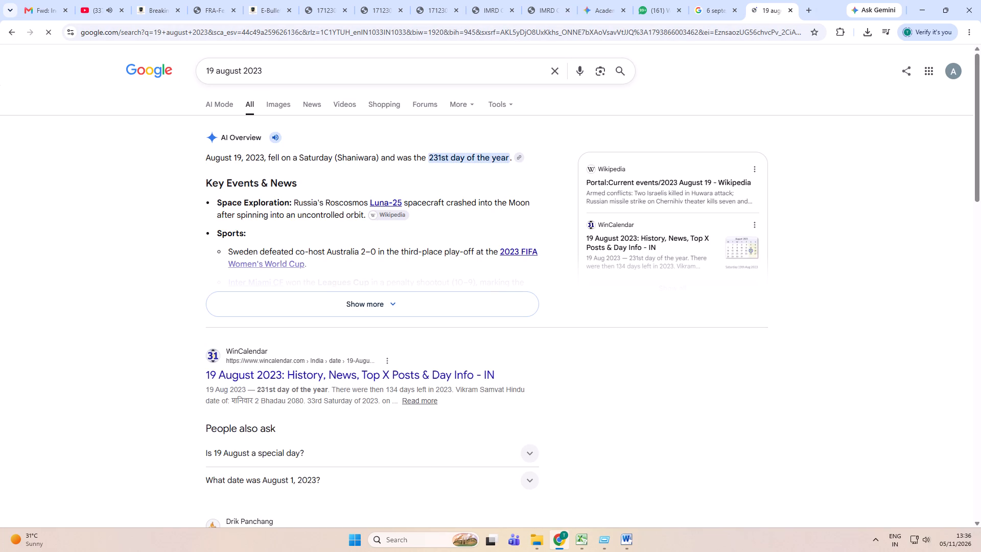
drag(264, 71, 195, 66)
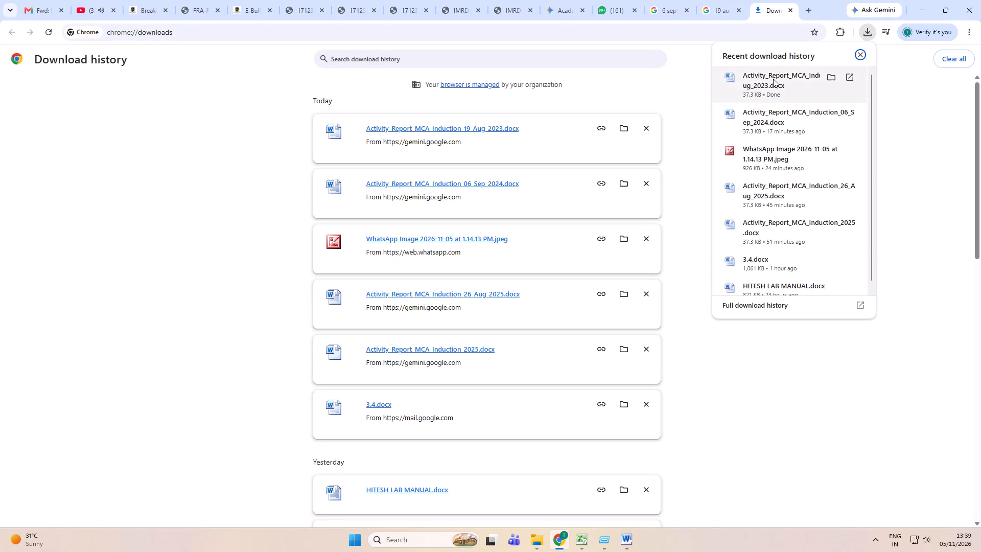
click(773, 79)
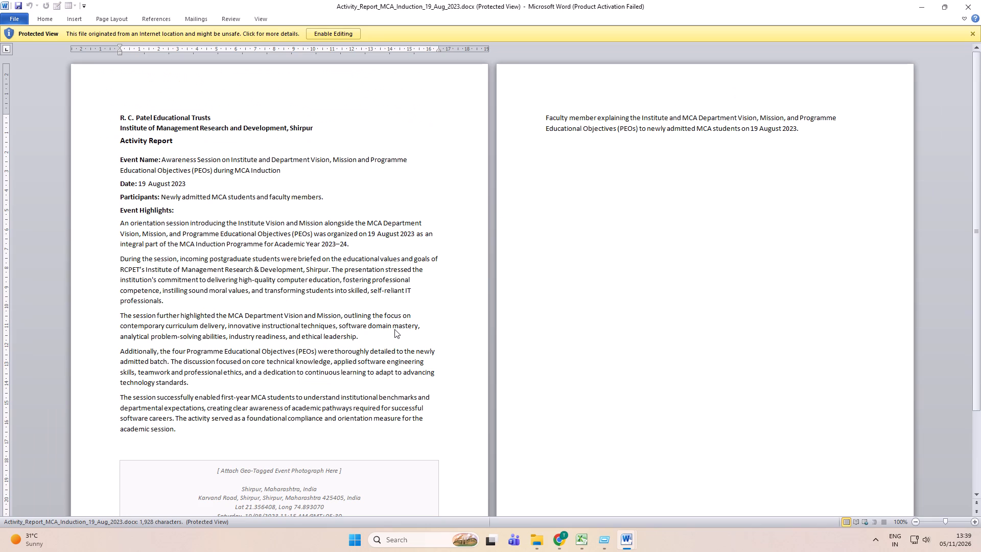
Copy the report from Event Name through the final faculty caption and paste it below the 2023-2024 Activity Report heading in 3.4.docx.
scroll(344, 211, down, 2)
scroll(344, 211, up, 2)
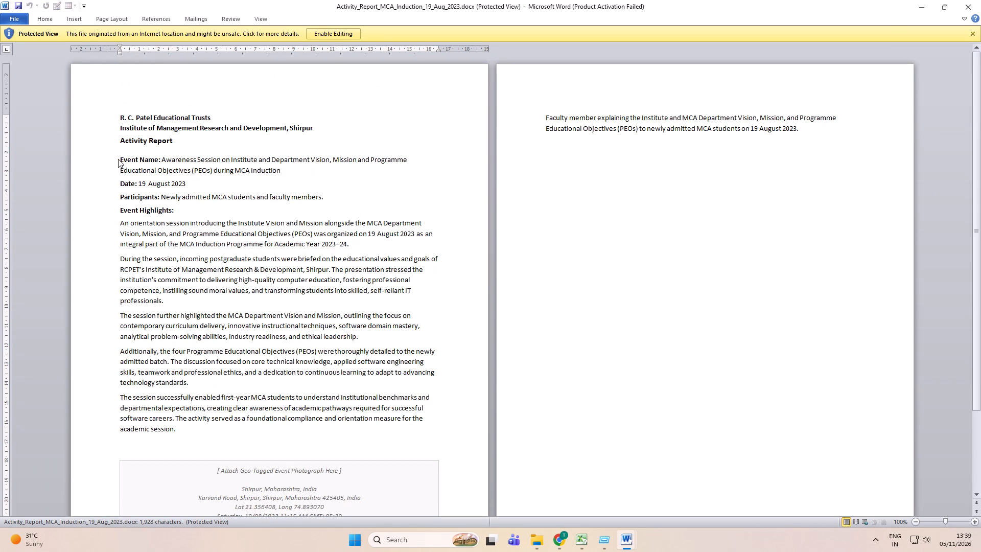
drag(121, 158, 646, 468)
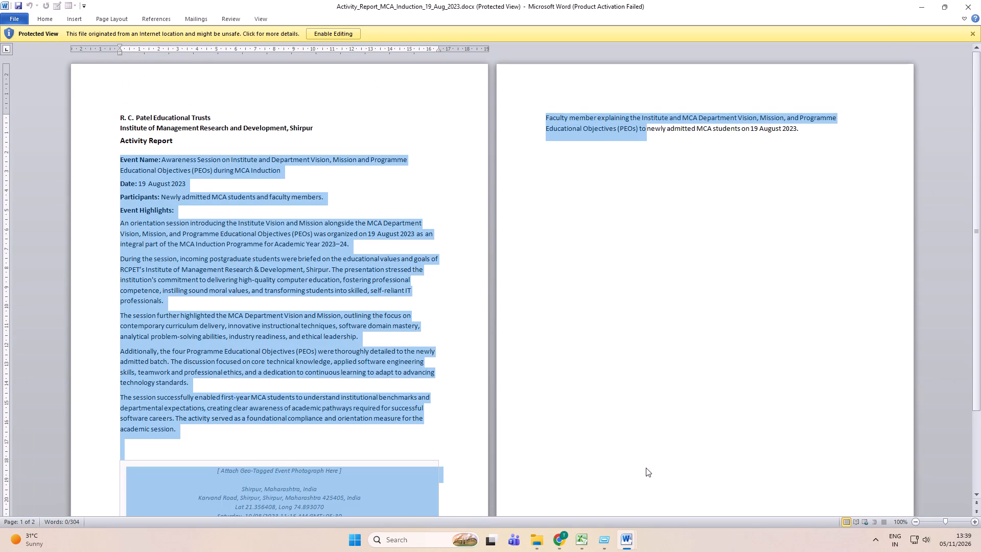
drag(646, 468, 954, 365)
key(ctrl+c)
key(ctrl+c)
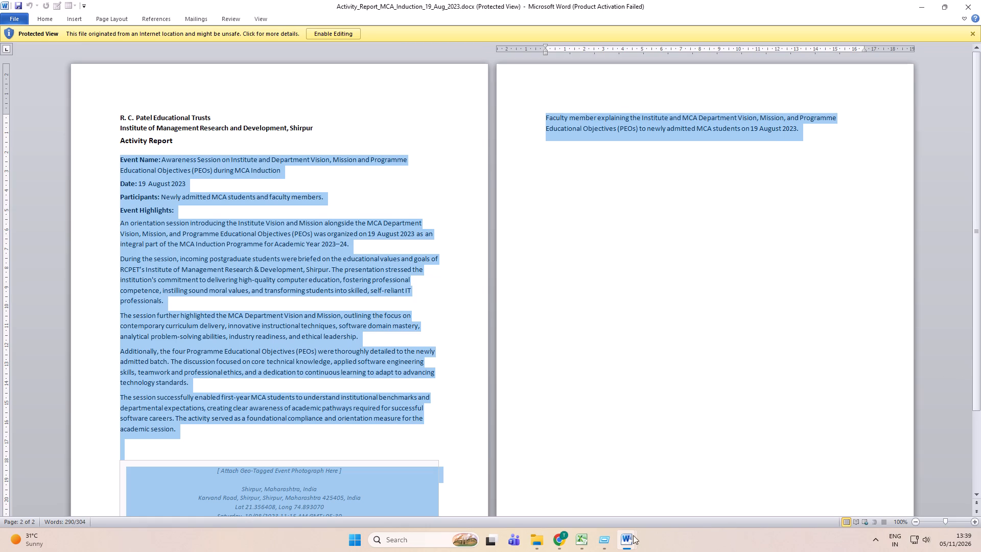
click(531, 501)
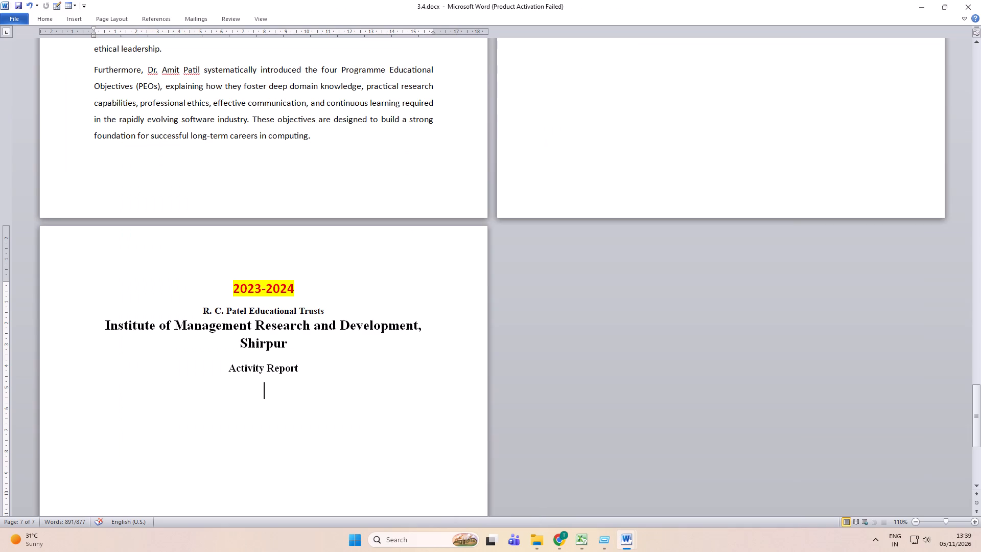
key(ctrl+v)
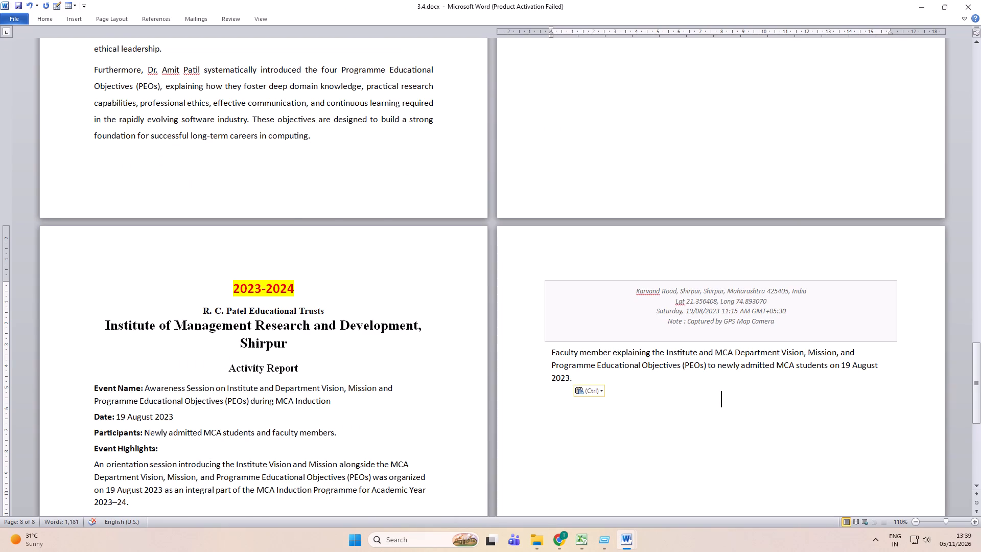
Delete the geo-tagged photograph placeholder box and the blank line above it from the pasted 2023-2024 report.
scroll(761, 347, down, 4)
drag(96, 387, 498, 456)
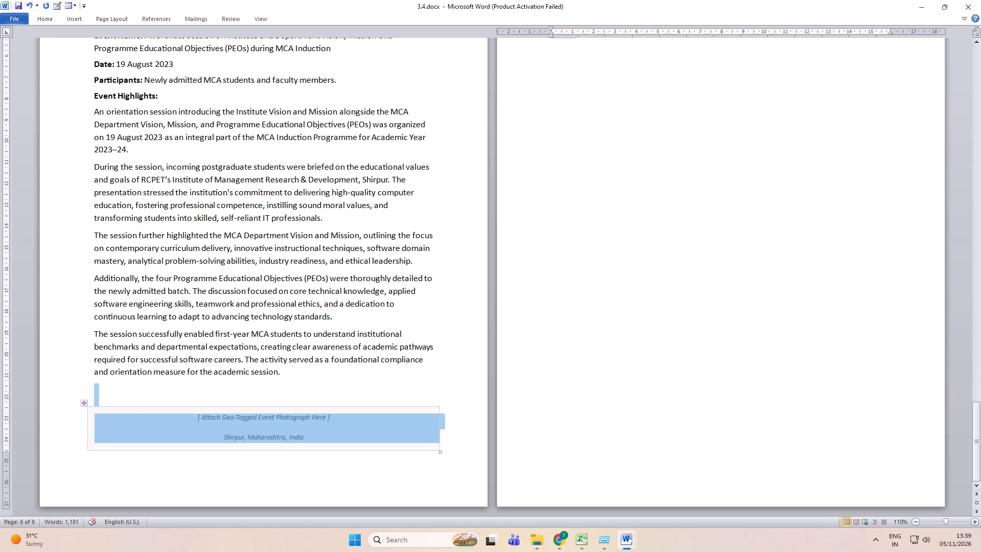
drag(498, 456, 746, 35)
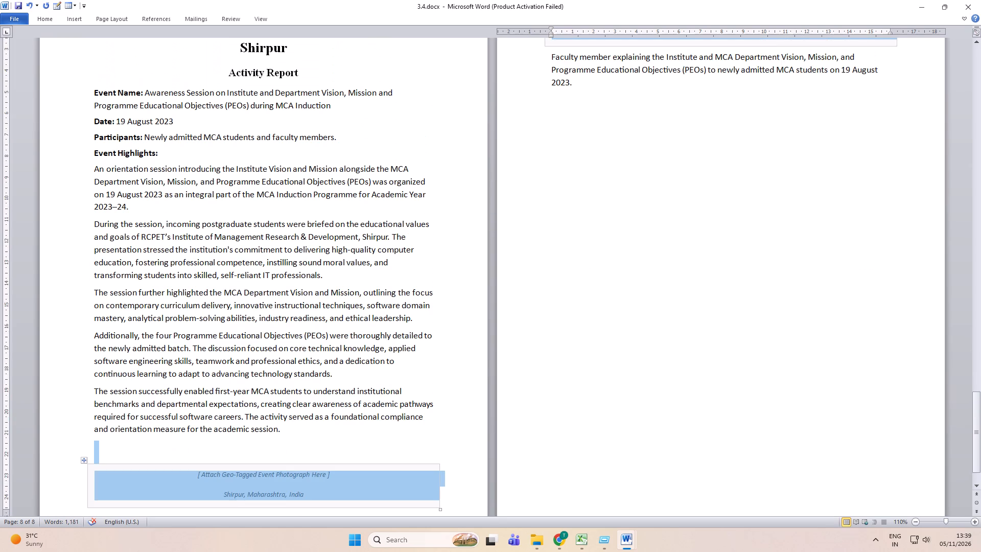
drag(746, 35, 923, 118)
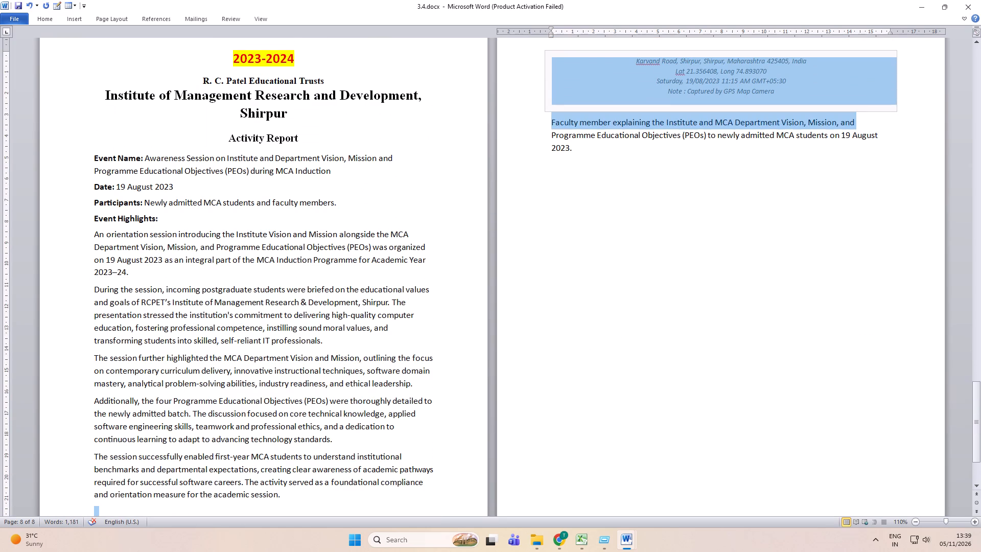
drag(923, 118, 898, 102)
key(BackSpace)
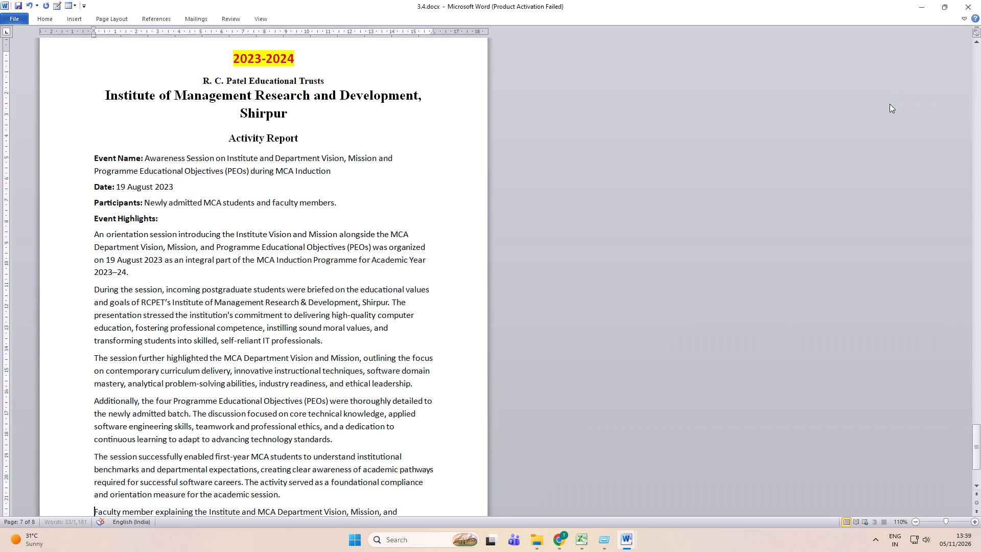
scroll(808, 377, down, 3)
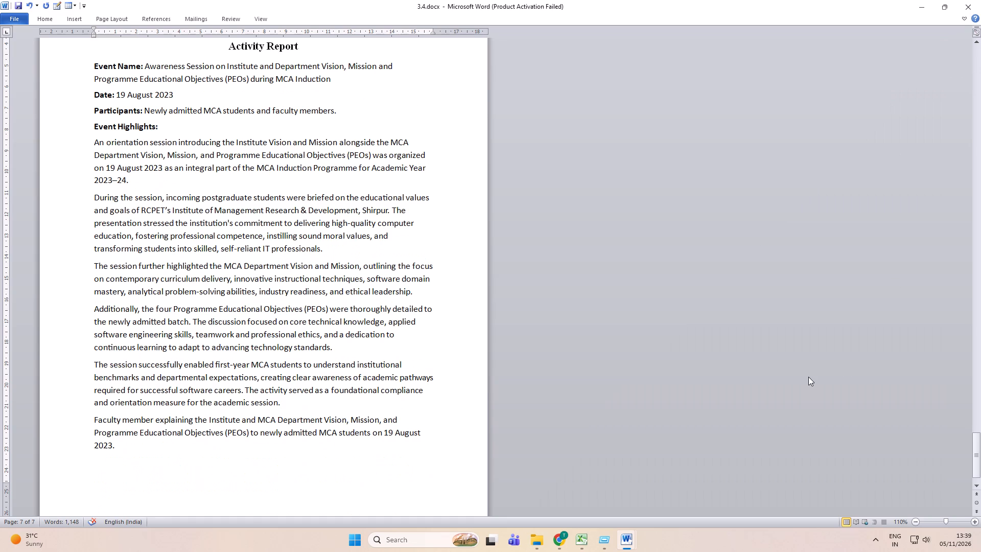
Justify the 2023-2024 report text from Event Name to the end and set its line spacing to 1.5.
scroll(534, 416, up, 2)
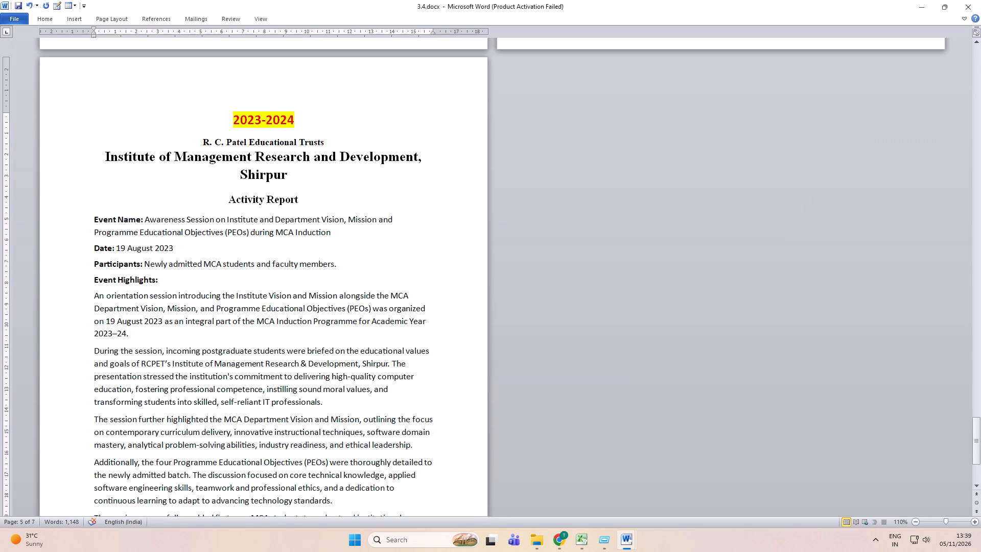
drag(91, 218, 455, 500)
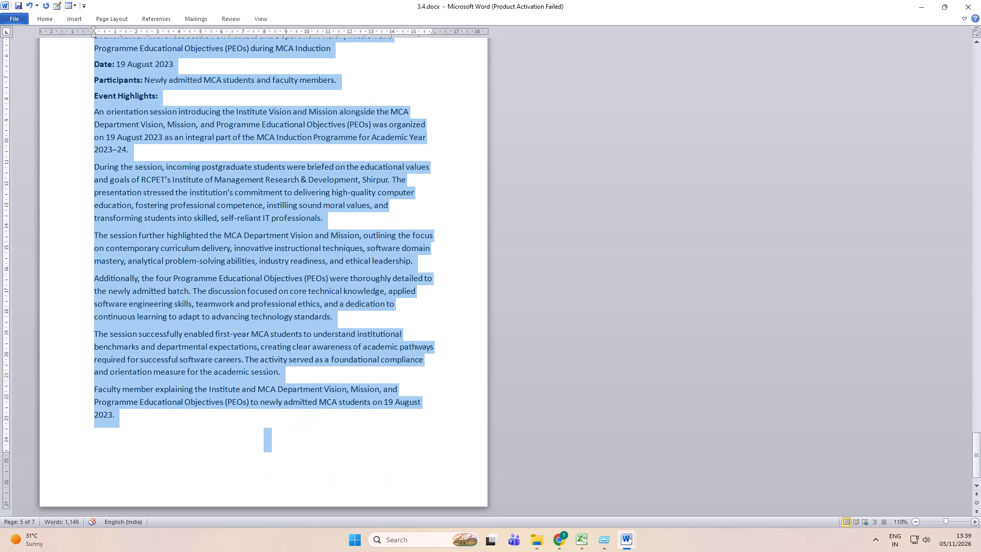
drag(455, 500, 469, 451)
click(49, 17)
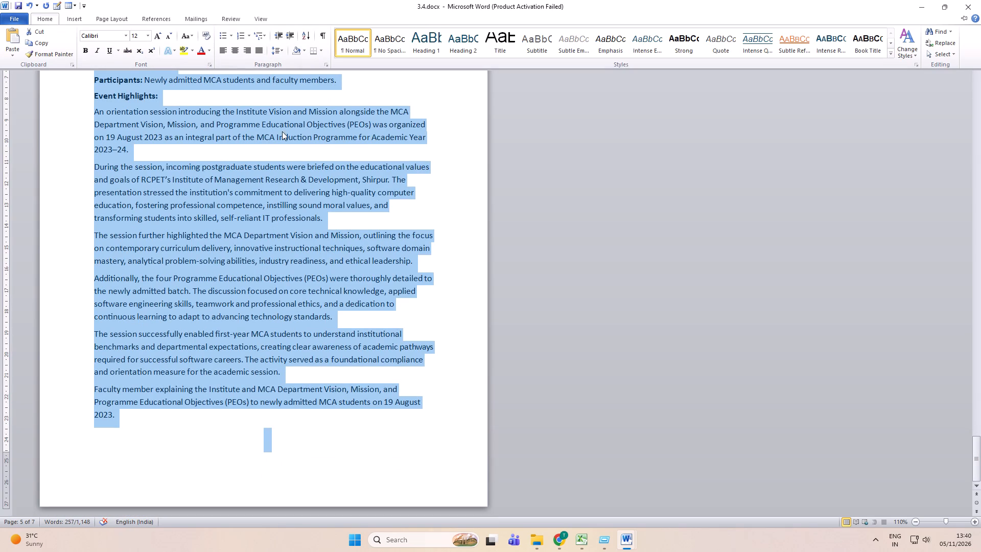
click(260, 49)
scroll(258, 208, up, 3)
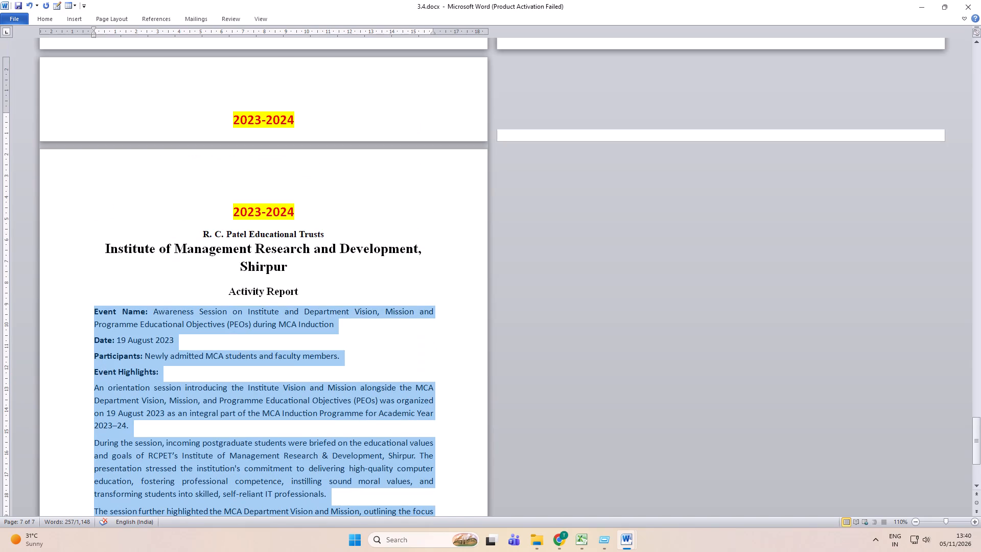
click(48, 14)
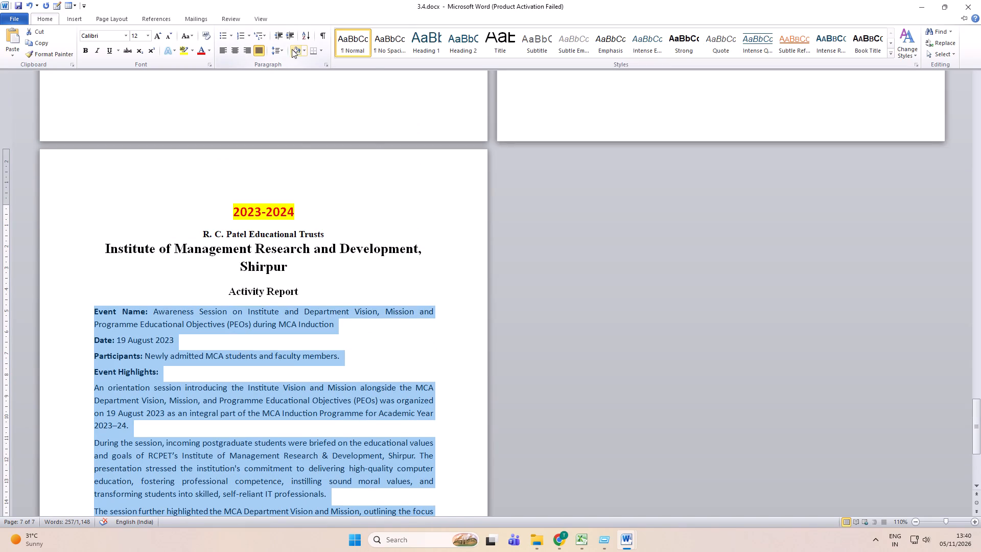
click(285, 50)
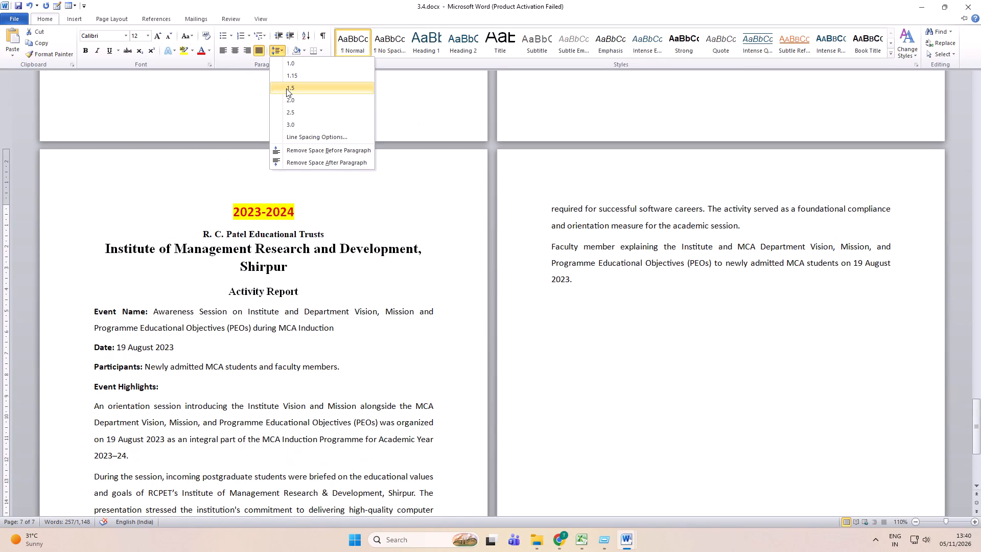
click(286, 88)
Insert seven line breaks between the report's closing paragraph and the faculty member caption to leave space for a photo.
scroll(16, 408, down, 2)
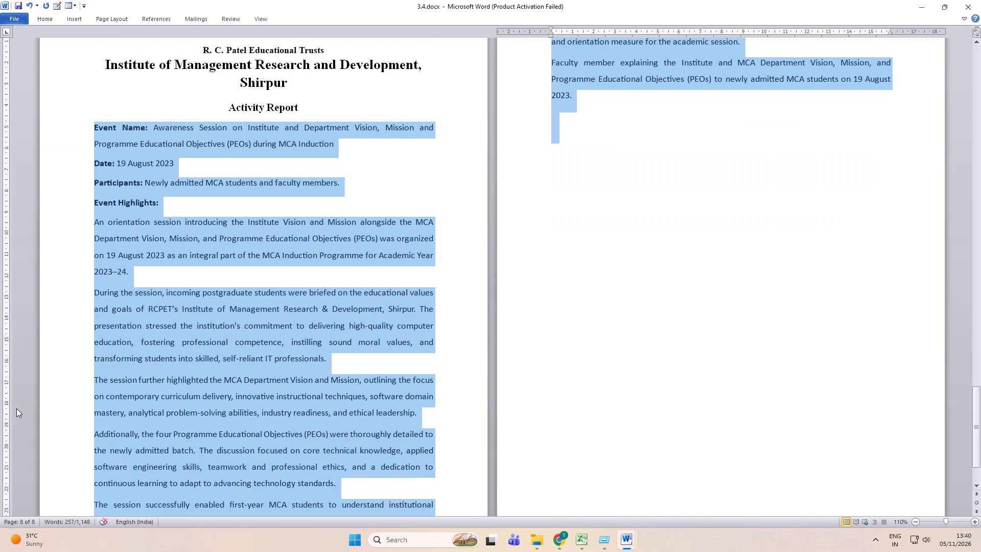
scroll(16, 408, down, 2)
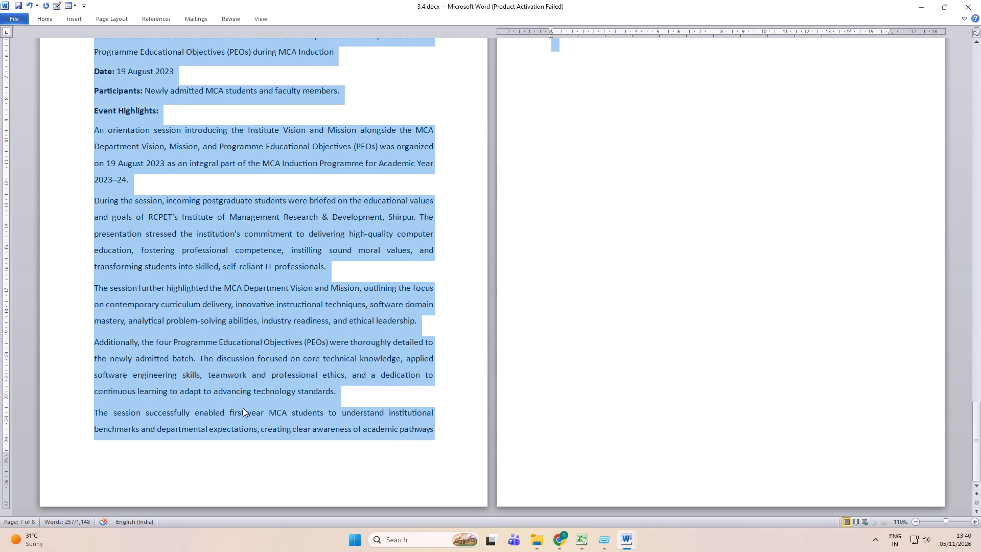
scroll(511, 434, up, 1)
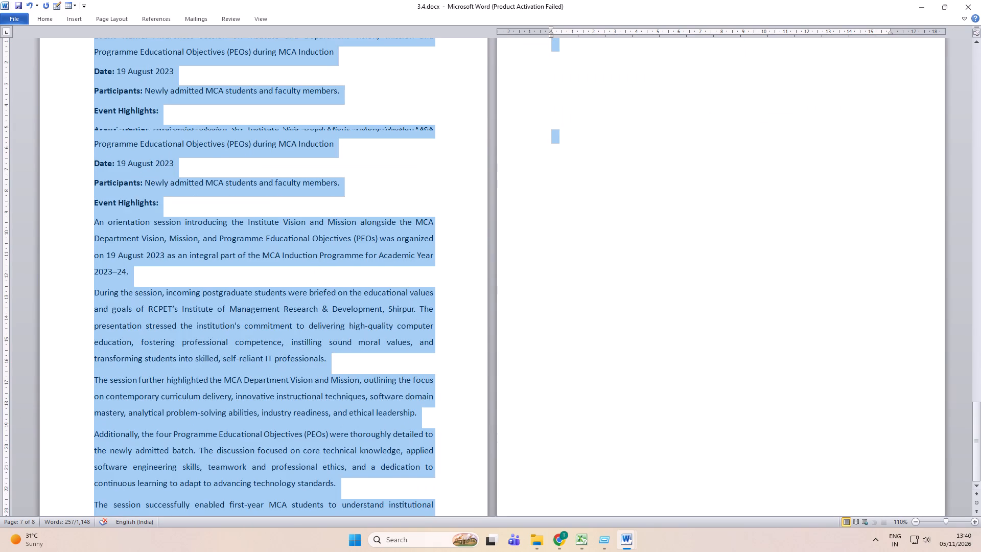
scroll(511, 434, up, 2)
click(583, 251)
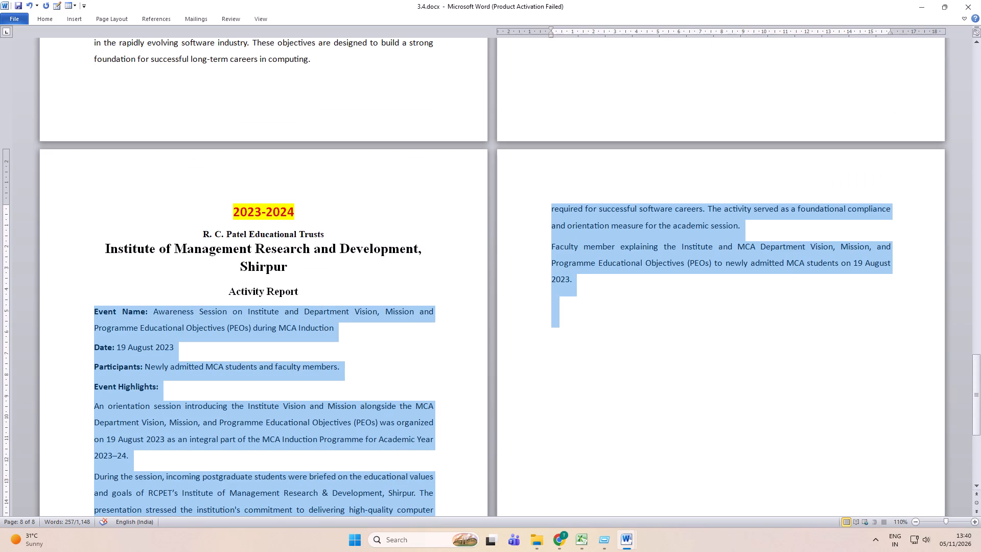
click(586, 239)
click(768, 227)
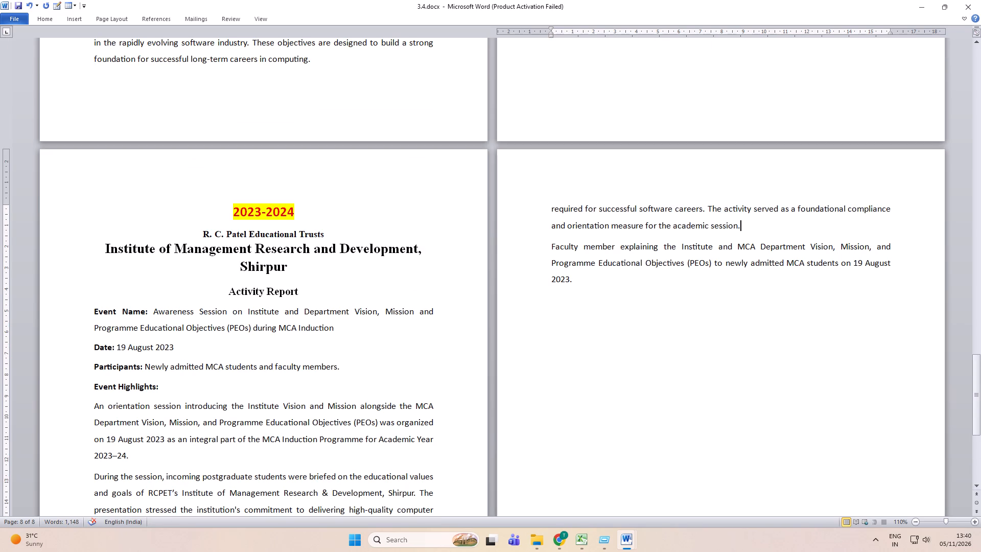
key(Return)
key(Return)
key(Return)
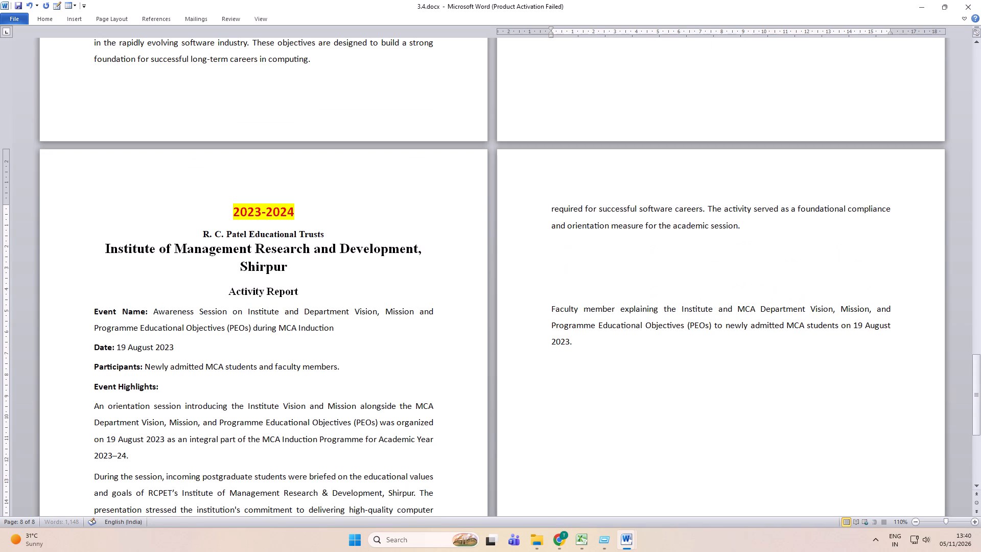
key(Return)
key(Return)
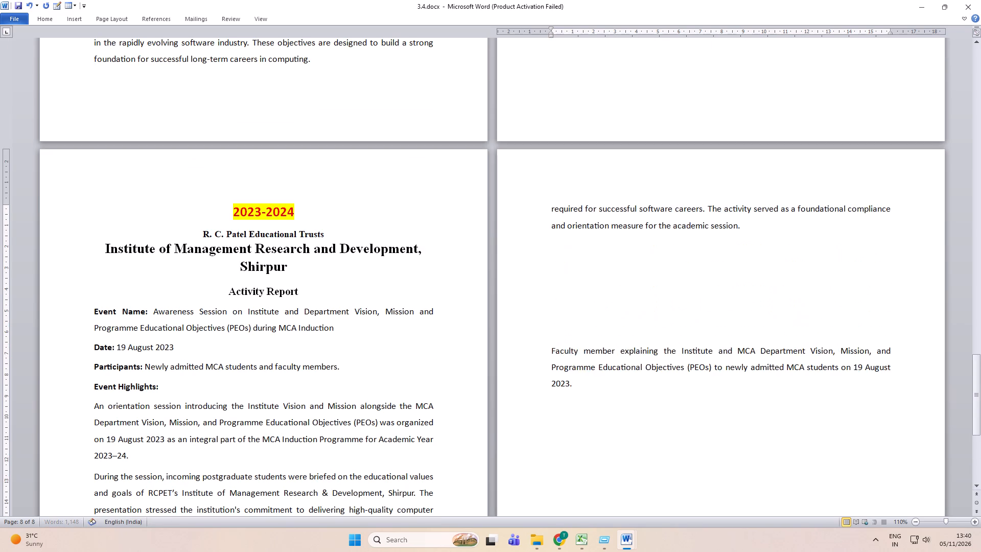
key(Return)
key(Return)
Enter the placeholder text "Insert photo" in the middle of the blank space above the faculty member caption.
key(Up)
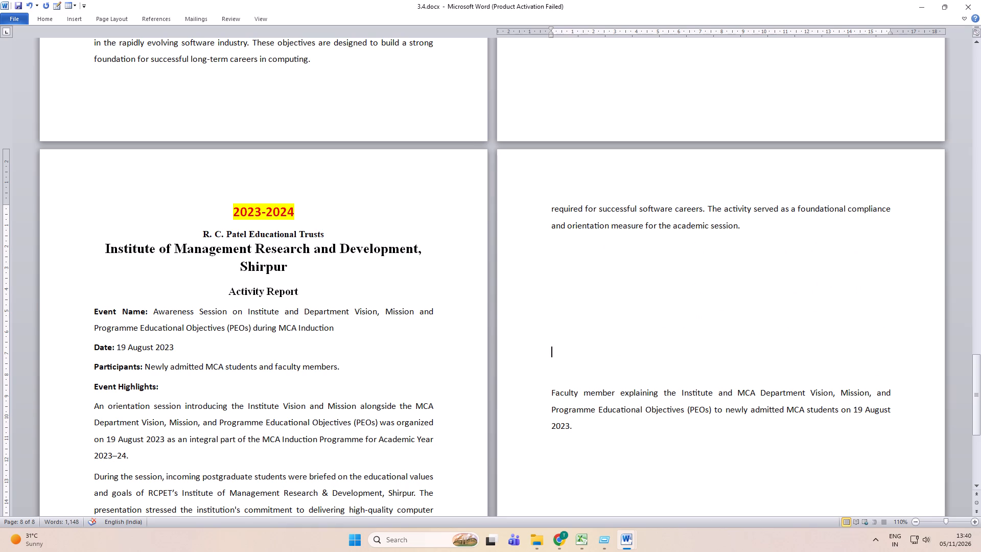
key(Up)
key(Up)
key(shift+i)
text(nse)
text(rt)
key(space)
key(p)
key(h)
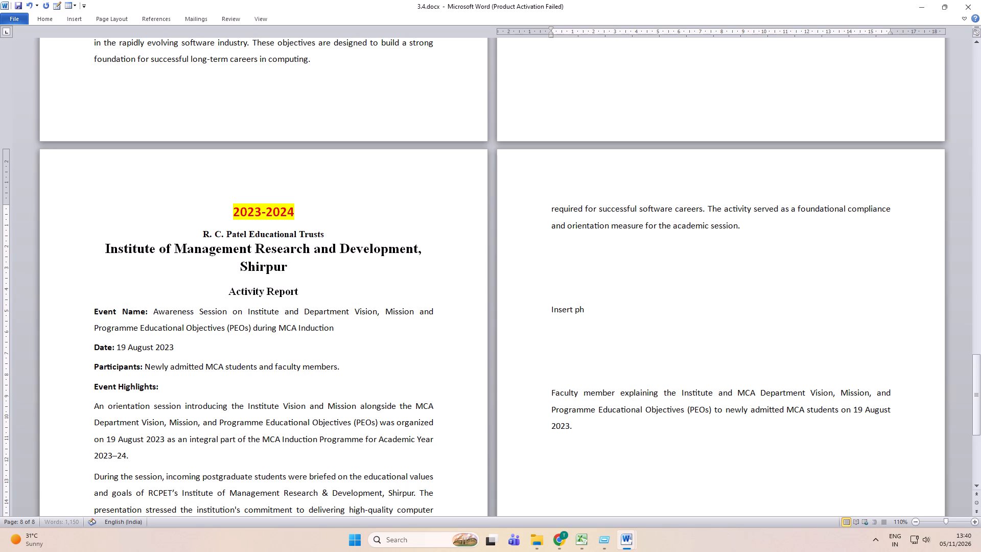
text(oto)
Centre the "Insert photo" placeholder and highlight it in yellow.
drag(547, 308, 608, 308)
click(48, 14)
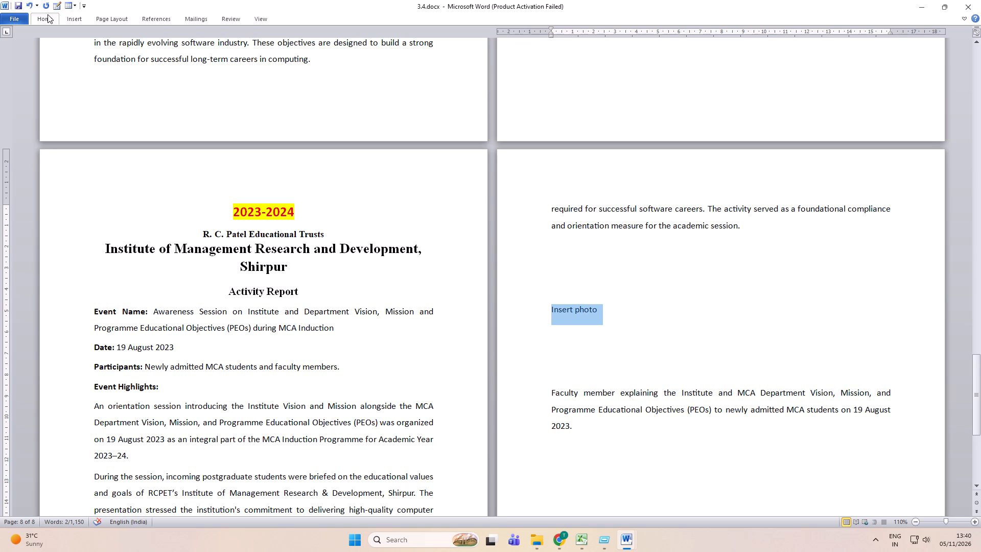
click(230, 54)
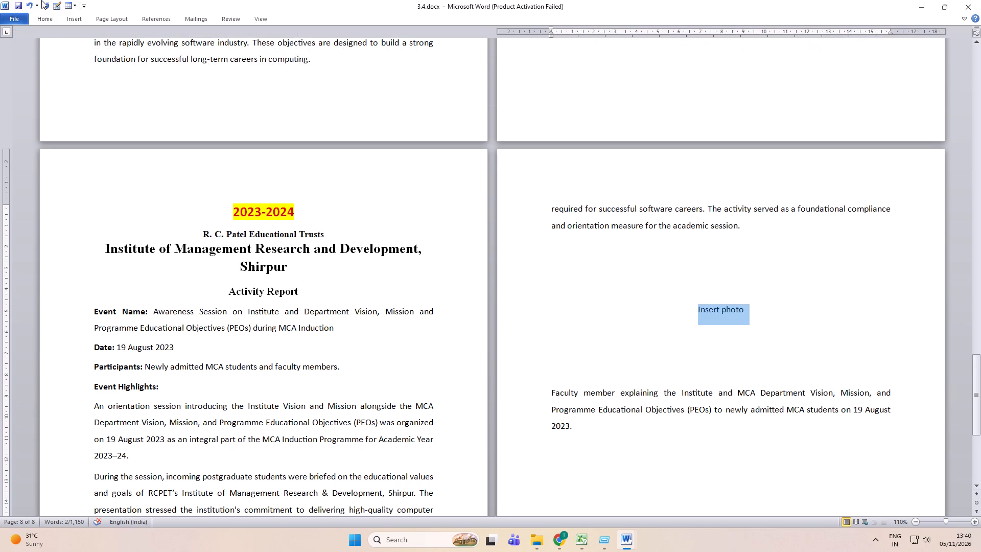
click(44, 15)
click(184, 50)
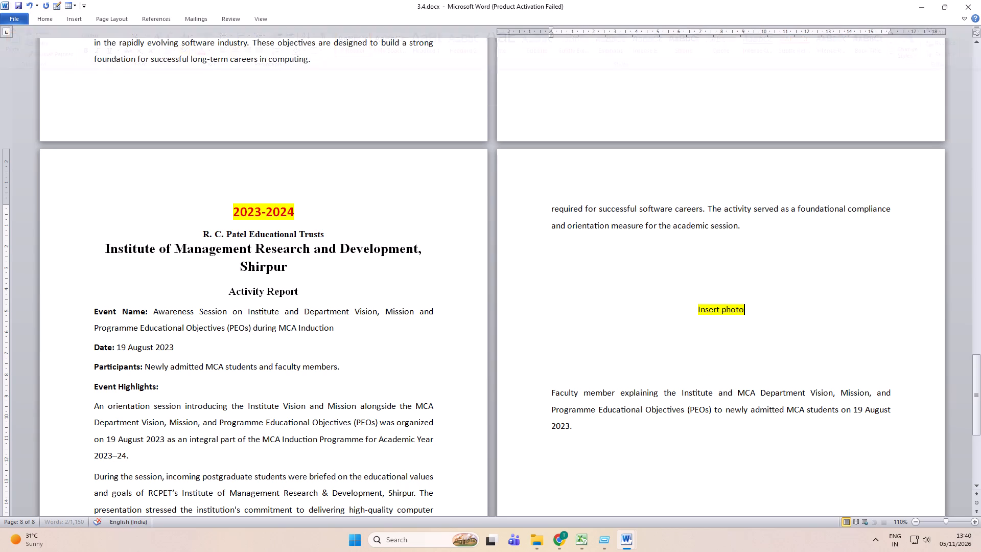
click(728, 346)
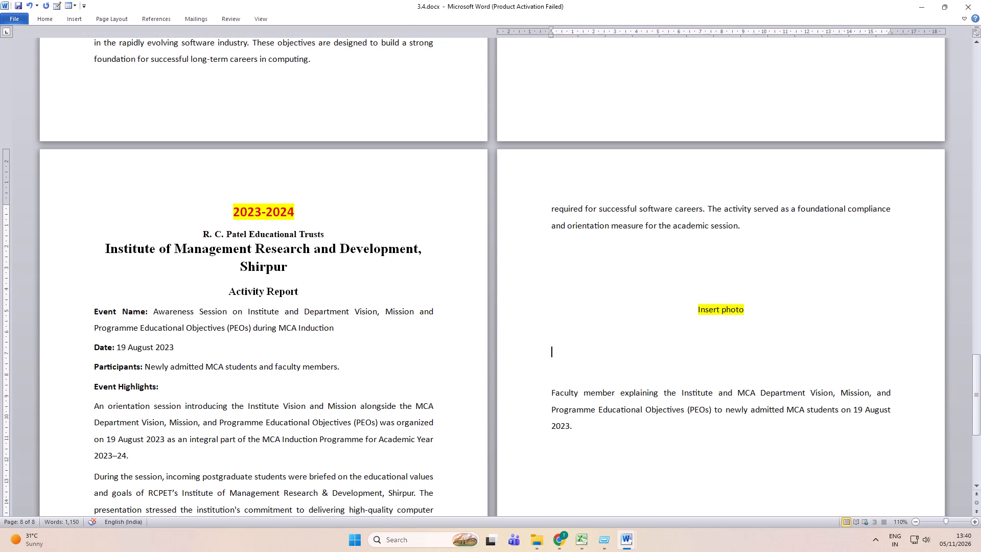
Save 3.4.docx.
key(ctrl+s)
key(ctrl+s)
Go back to the 2026-2027 activity report near the start of the document to examine it.
scroll(627, 335, up, 5)
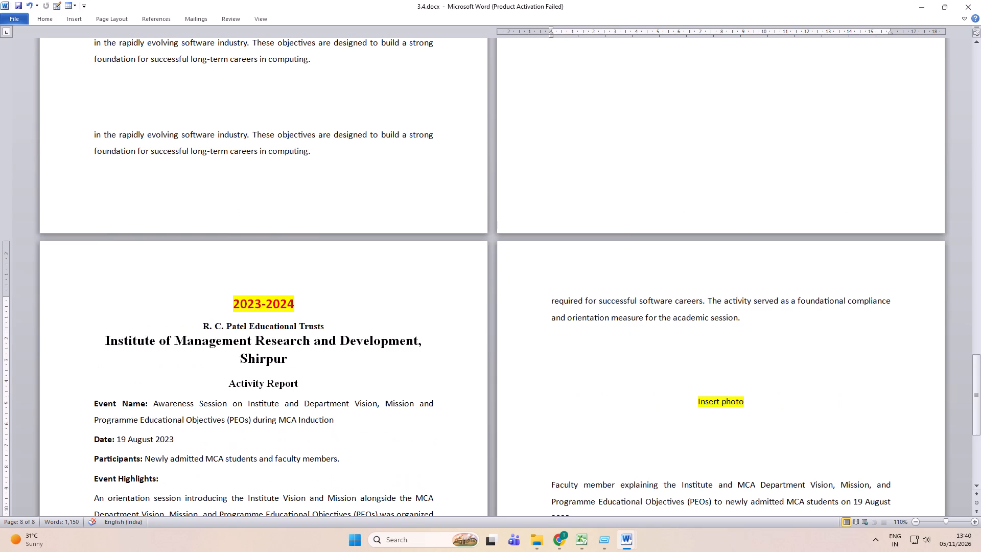
scroll(627, 335, up, 13)
scroll(627, 335, up, 9)
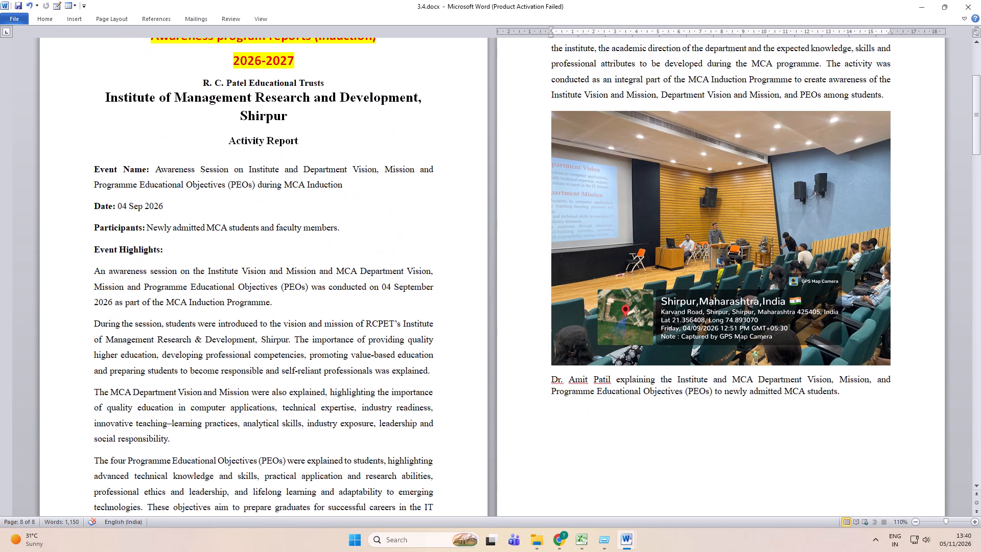
Copy the highlighted heading line "Awareness program reports (Induction)" at the top of the 2026-2027 report.
scroll(625, 334, up, 4)
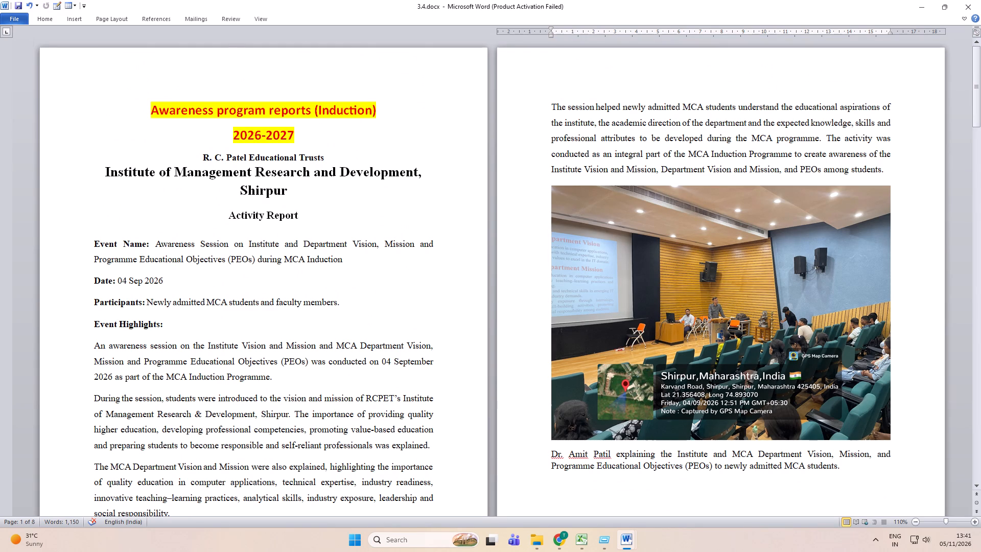
click(219, 122)
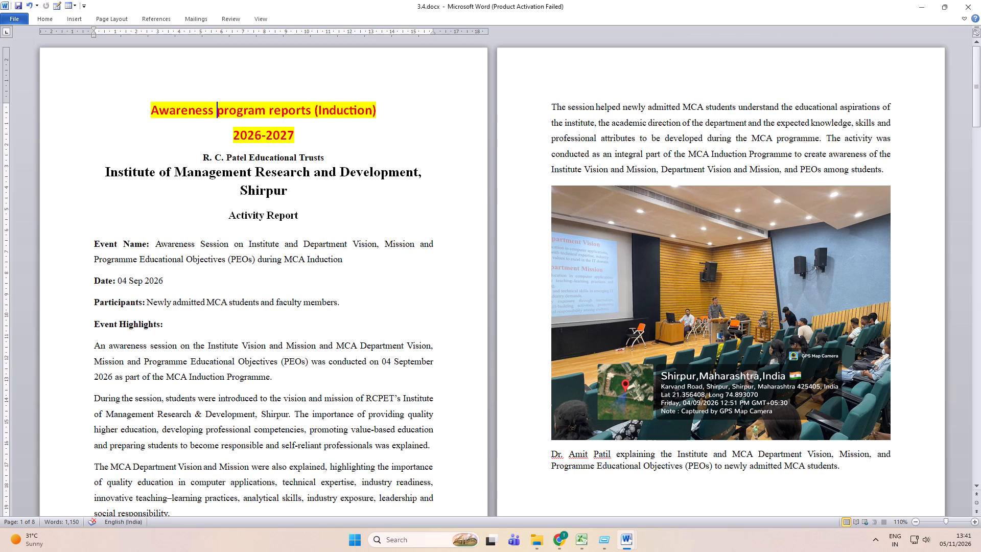
drag(152, 110, 211, 108)
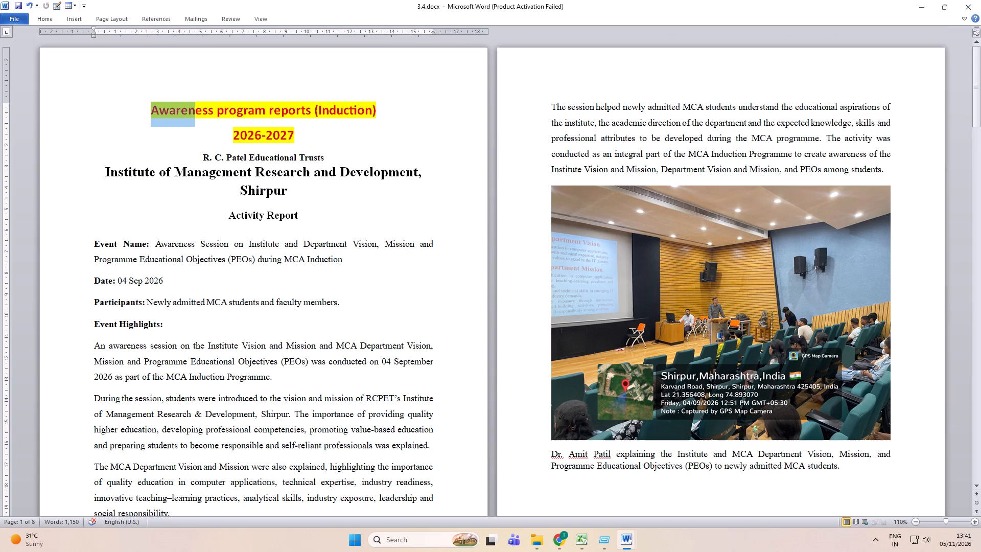
drag(211, 108, 384, 94)
key(ctrl+c)
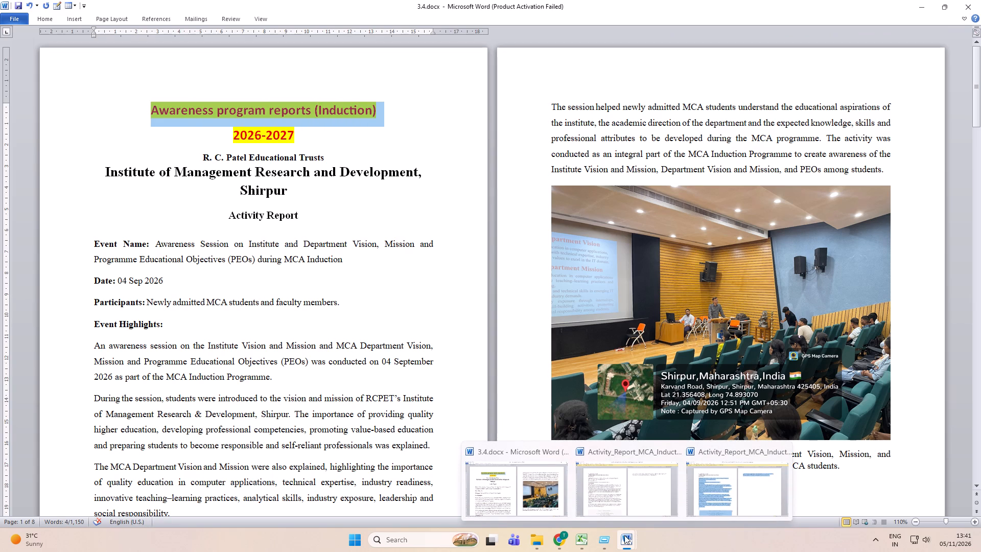
Switch to Chrome with the copied heading text.
click(566, 541)
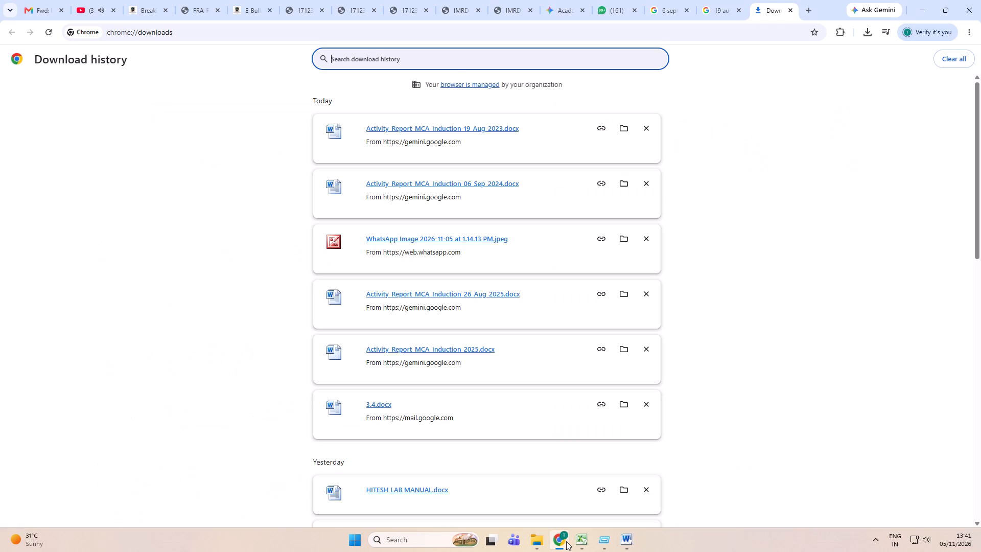
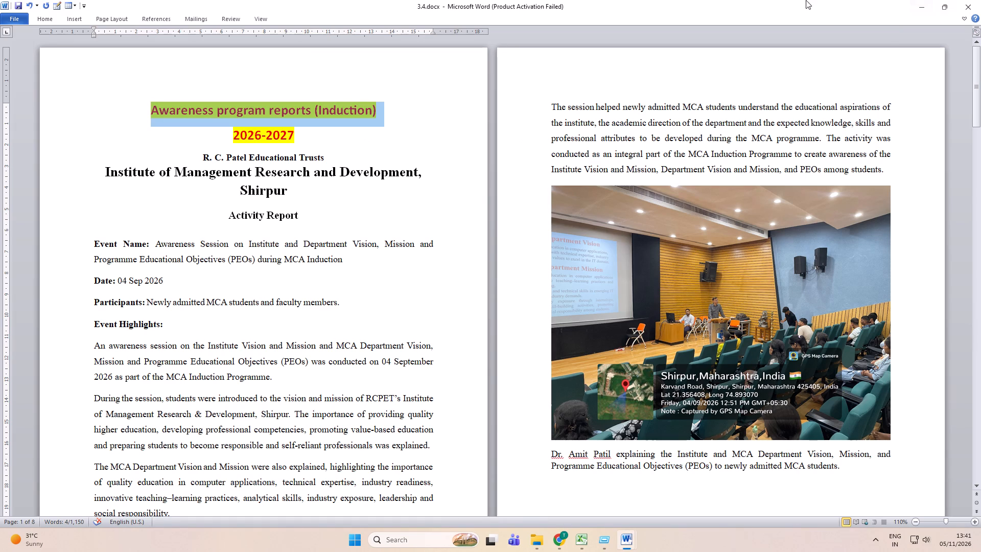
Review the induction activity reports from 2026-2027 through the start of 2023-2024, checking their text, photos and captions.
scroll(780, 159, down, 2)
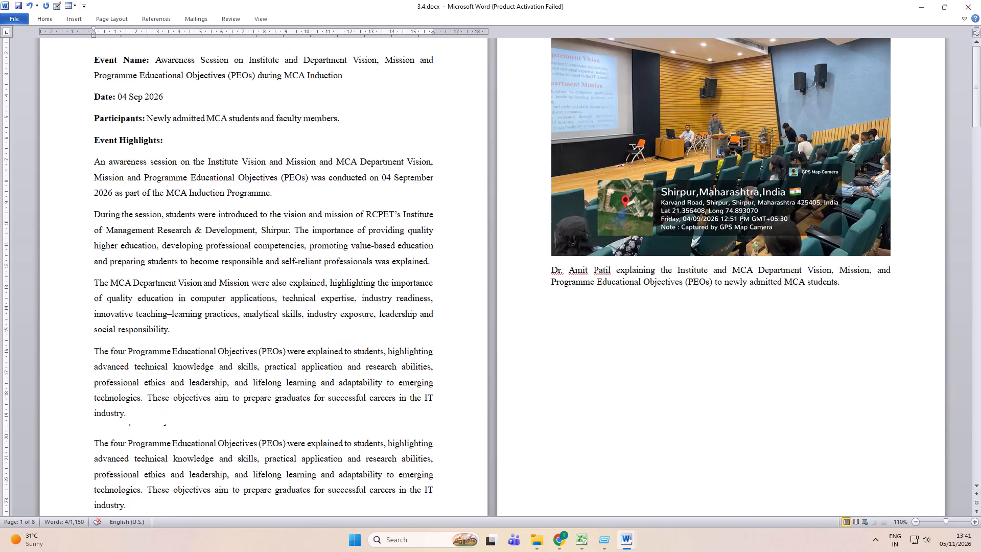
scroll(780, 159, down, 15)
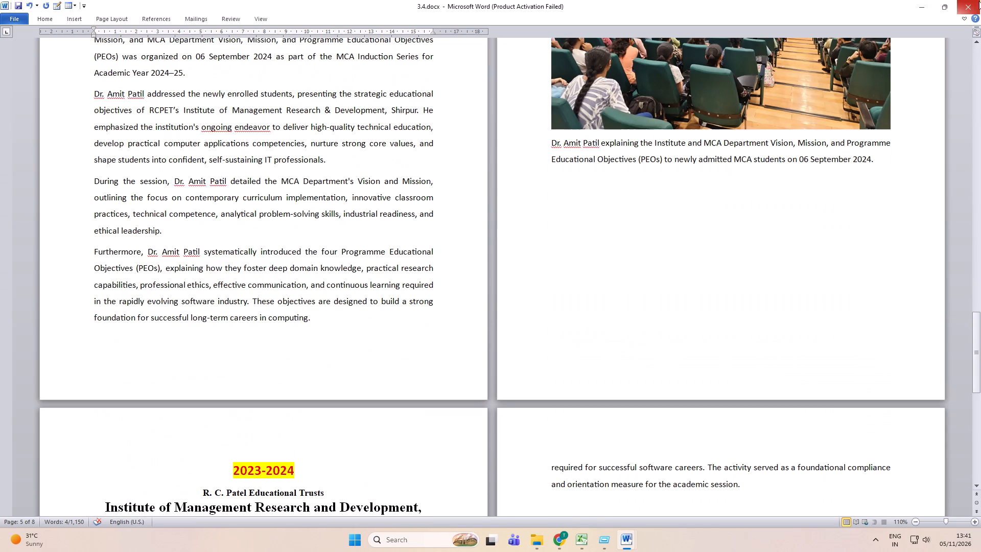
scroll(646, 143, up, 12)
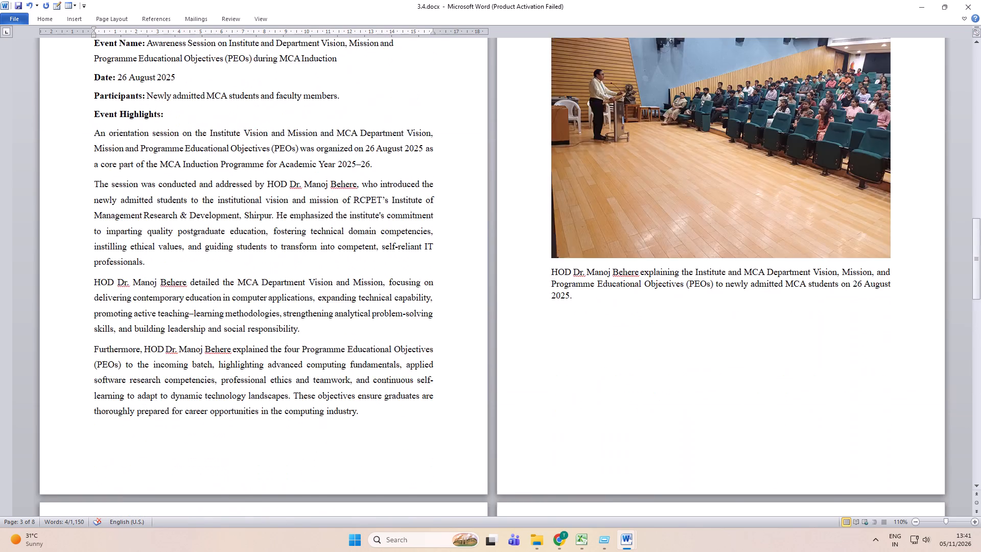
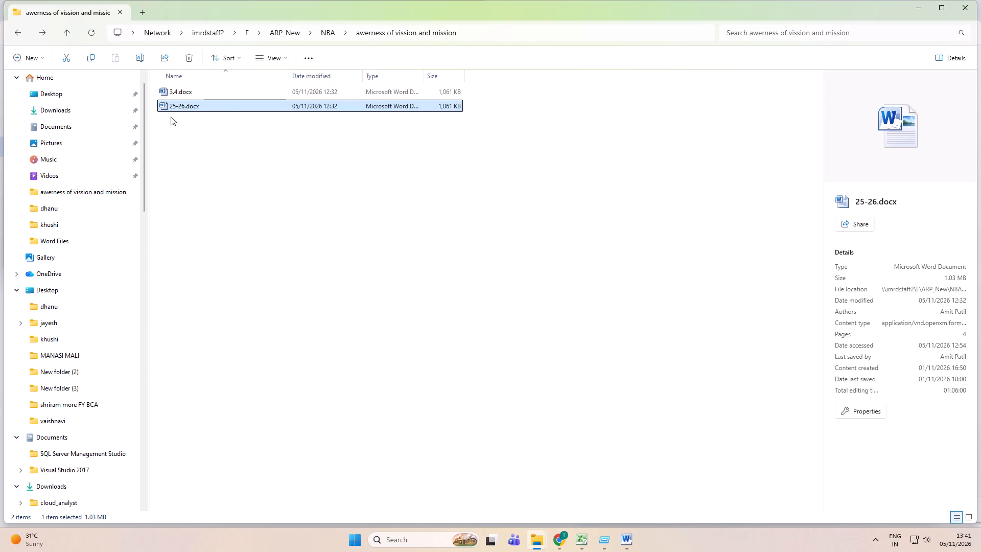
Open 3.4.docx from the "awerness of vission and mission" folder.
double_click(185, 94)
scroll(396, 408, down, 2)
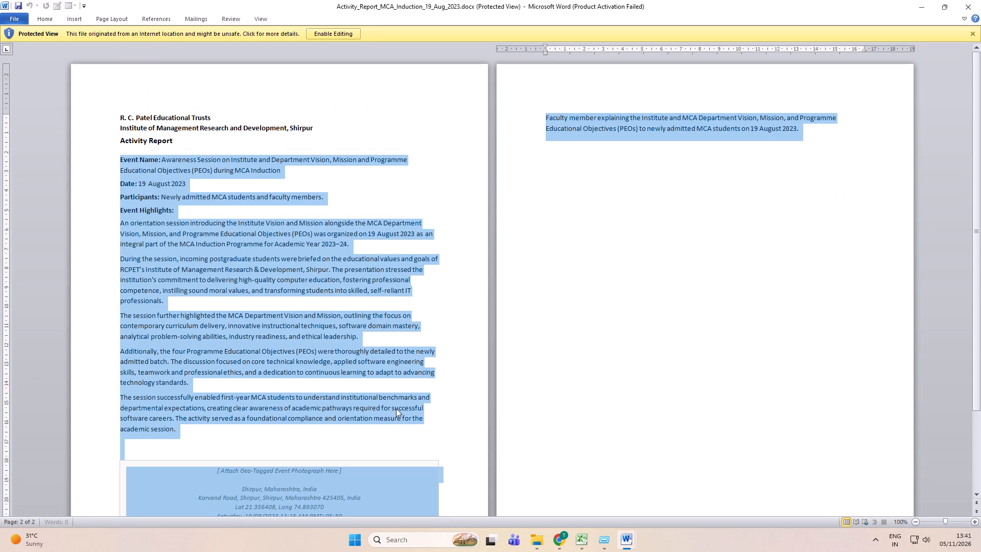
Skim the 19 August 2023 MCA induction report and the protected view of 3.4.docx, and close both documents.
scroll(396, 408, down, 10)
scroll(395, 409, up, 6)
scroll(424, 306, down, 3)
scroll(482, 212, up, 5)
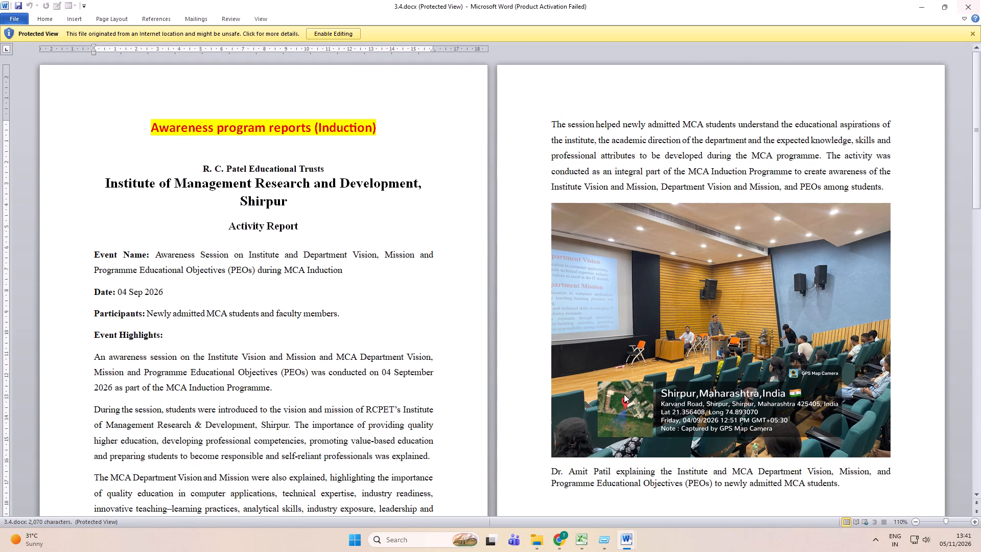
scroll(624, 394, down, 16)
scroll(624, 394, up, 2)
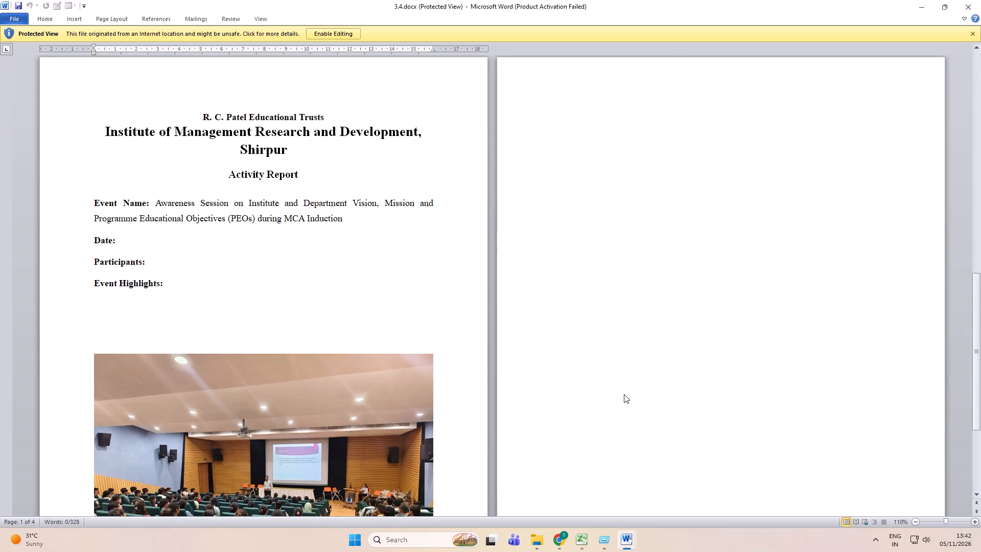
scroll(624, 394, up, 12)
click(980, 0)
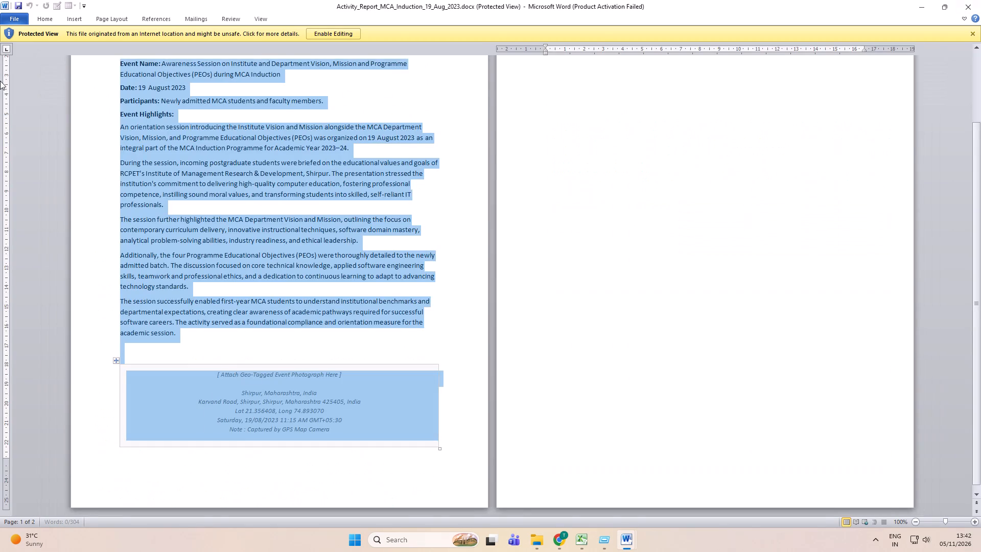
click(970, 4)
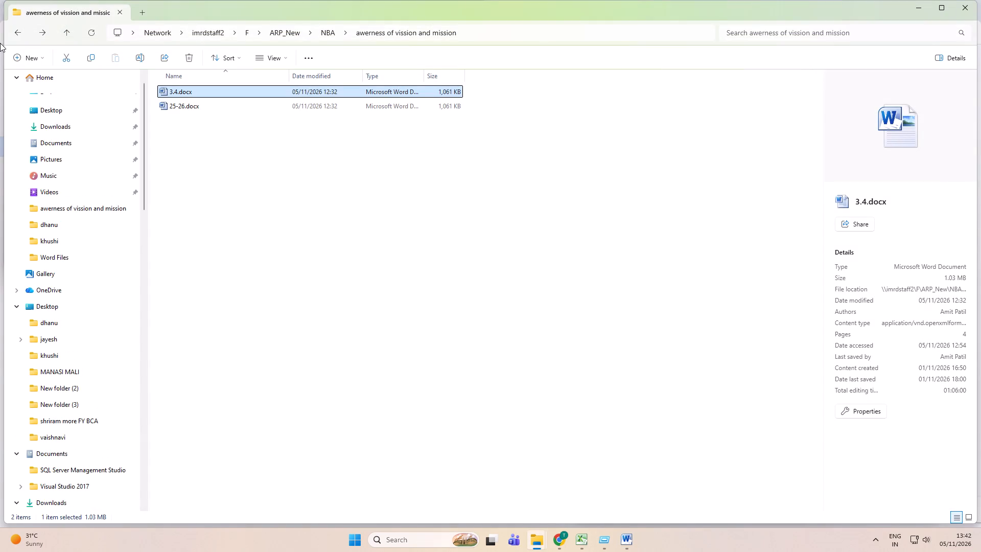
Open 3.4.docx from the Downloads folder.
scroll(32, 117, up, 6)
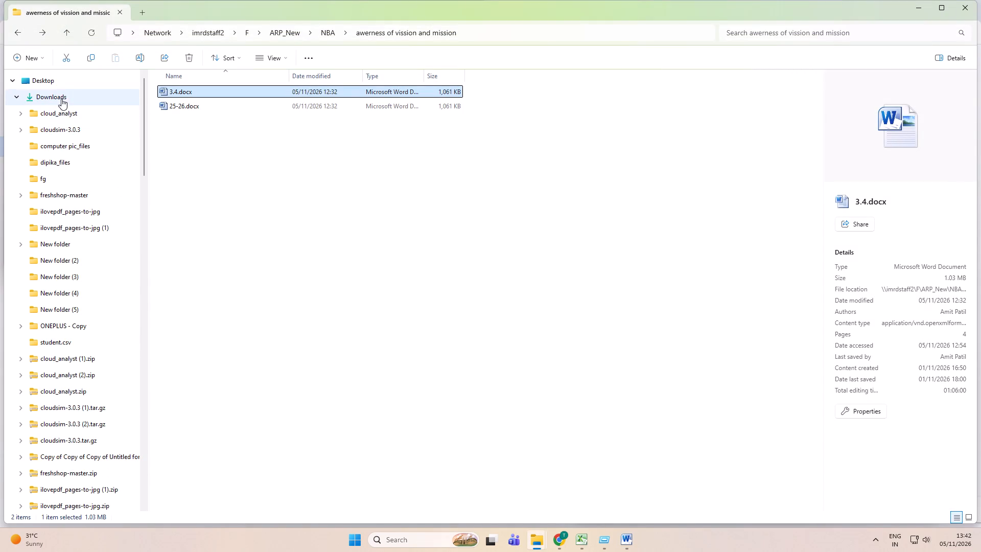
click(60, 91)
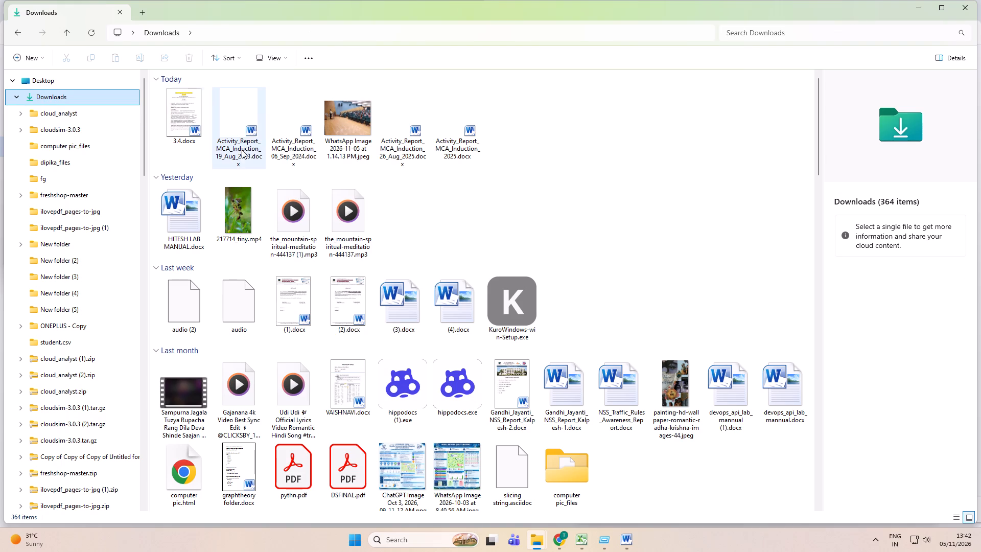
double_click(181, 117)
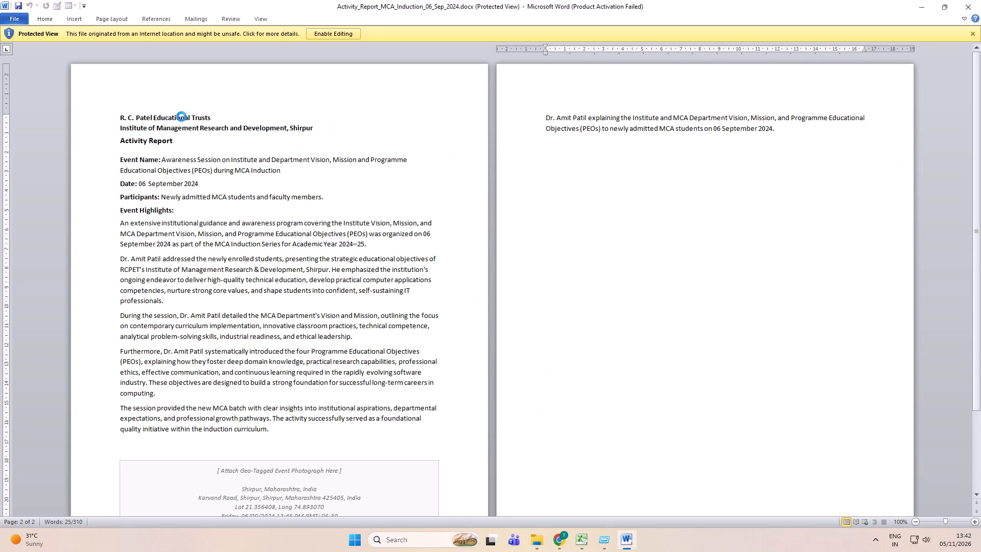
Look through 3.4.docx from start to end, checking each academic year's induction activity report and its photo, and return to the first page.
scroll(295, 248, down, 2)
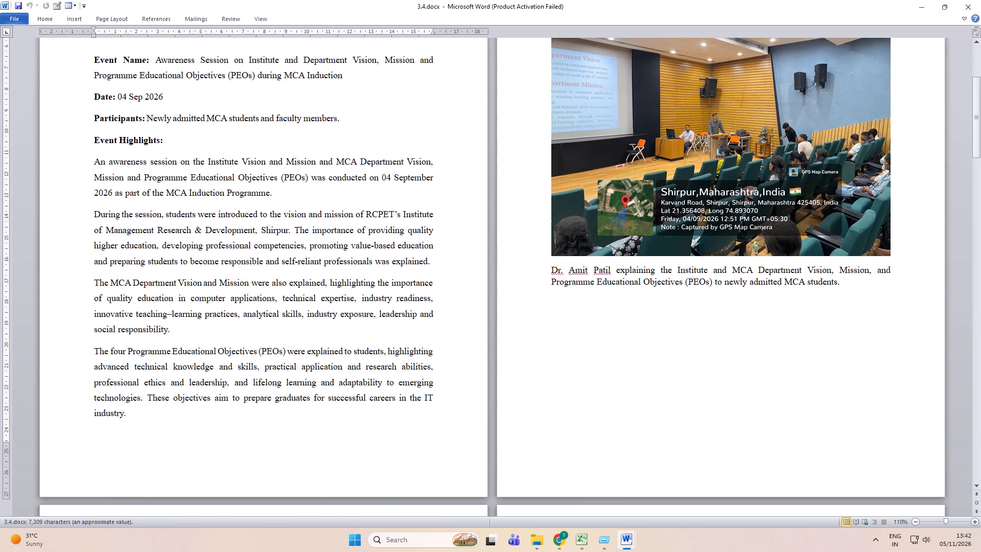
scroll(295, 248, down, 12)
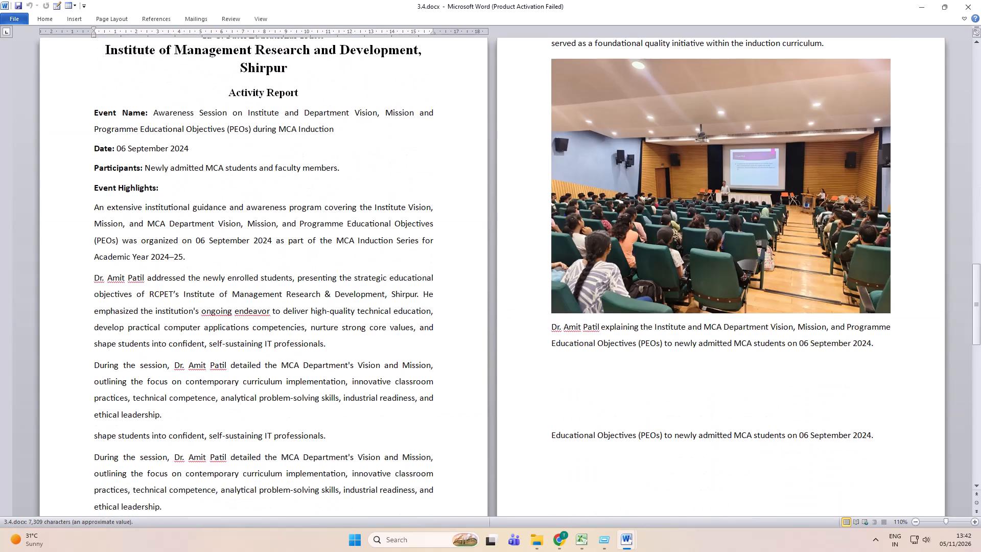
scroll(295, 248, down, 12)
scroll(295, 248, up, 4)
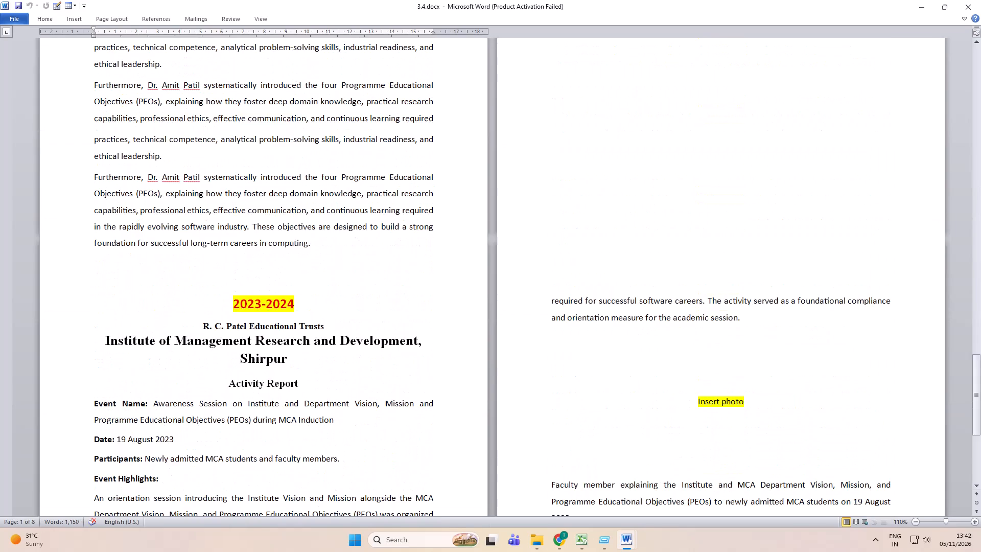
scroll(295, 248, up, 20)
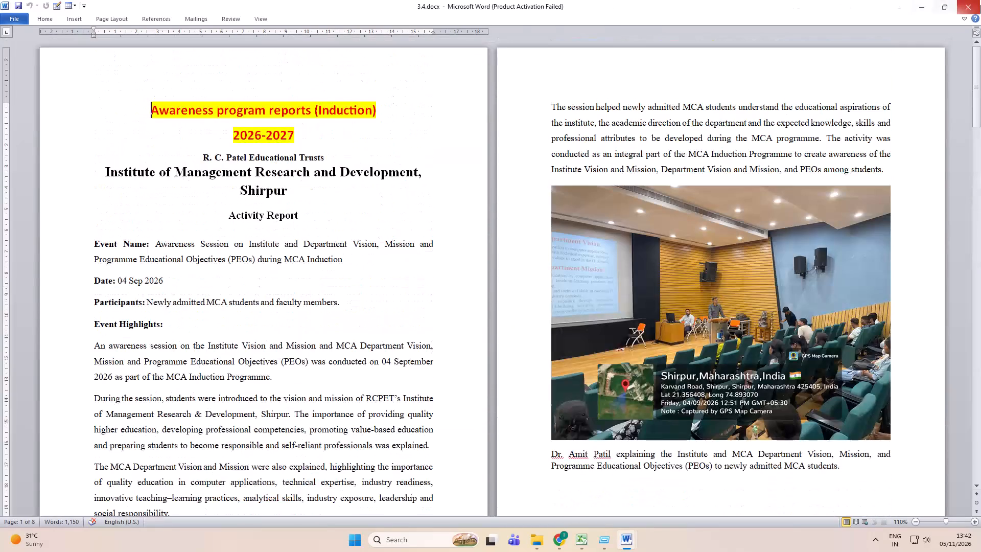
Close 3.4.docx and the protected view of the 06 September 2024 MCA induction report.
click(980, 5)
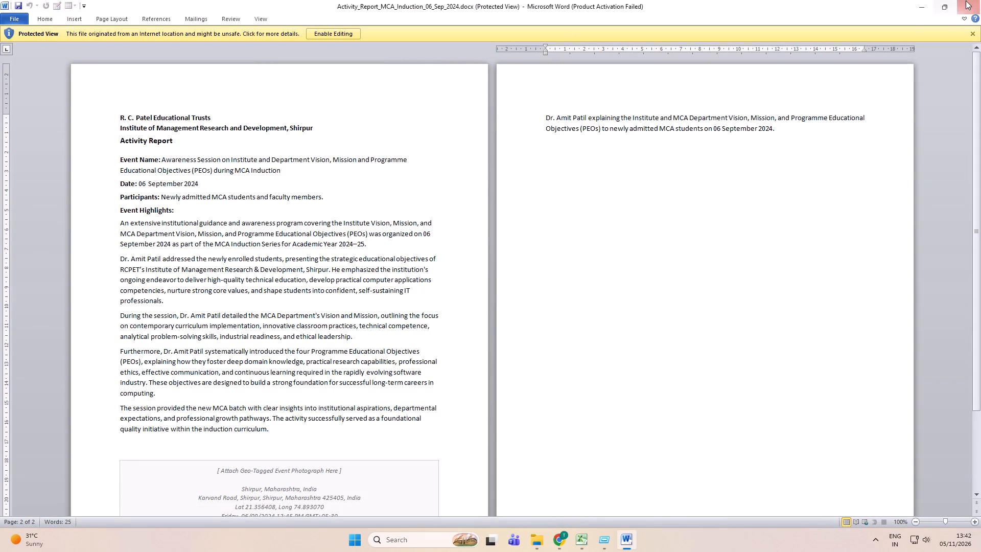
click(967, 1)
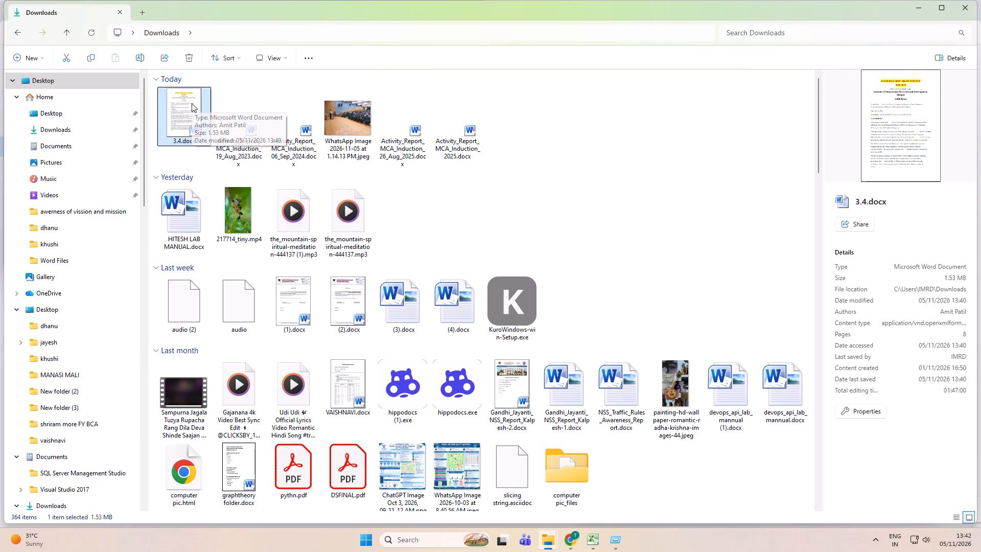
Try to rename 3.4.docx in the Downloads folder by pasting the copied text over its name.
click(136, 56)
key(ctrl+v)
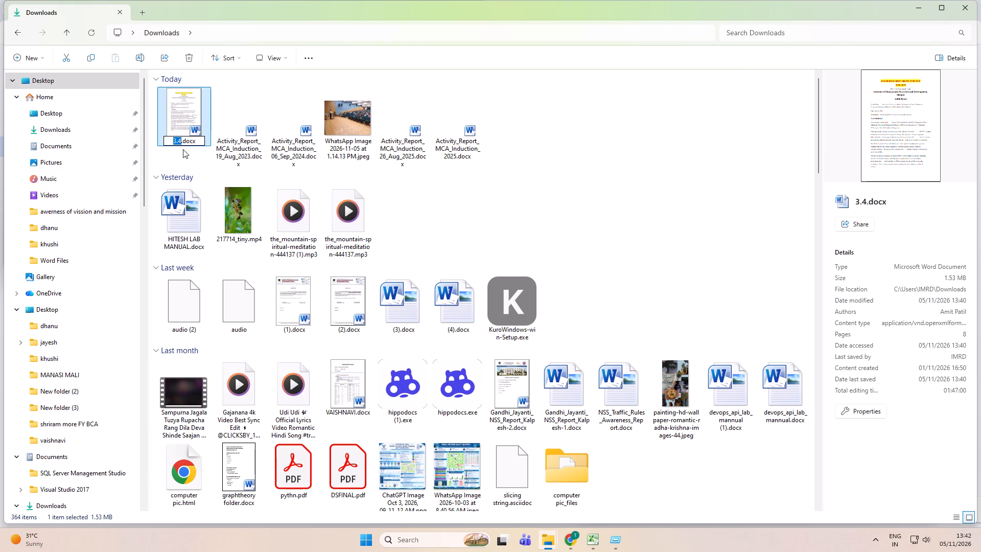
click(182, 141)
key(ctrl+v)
Switch to the email draft in Chrome and try to select its subject text "Awareness program reports (Induction)".
click(563, 536)
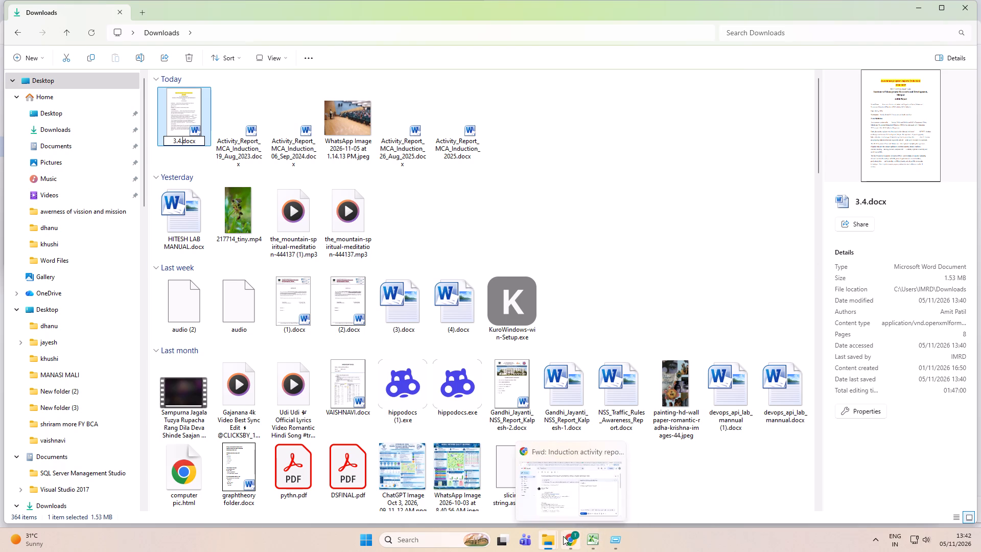
click(741, 232)
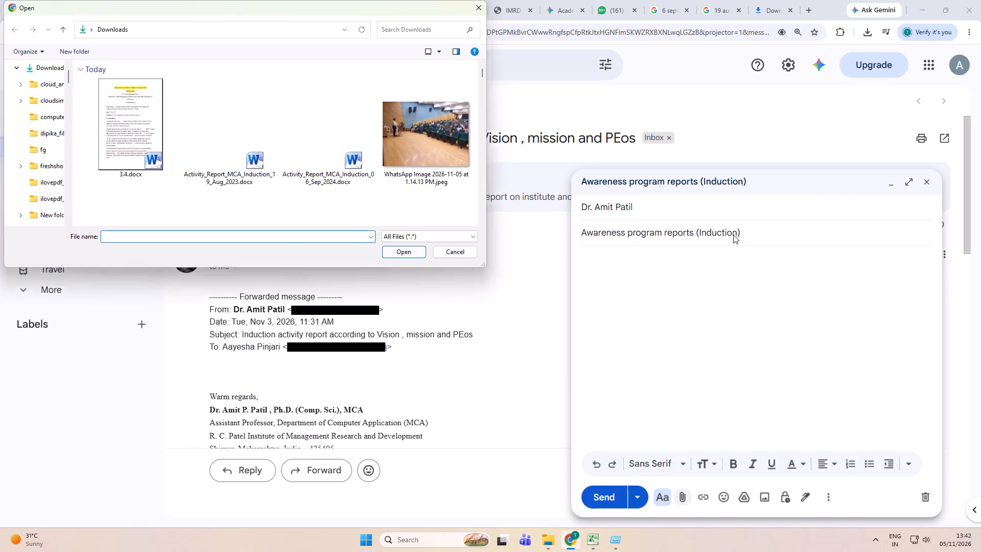
click(603, 225)
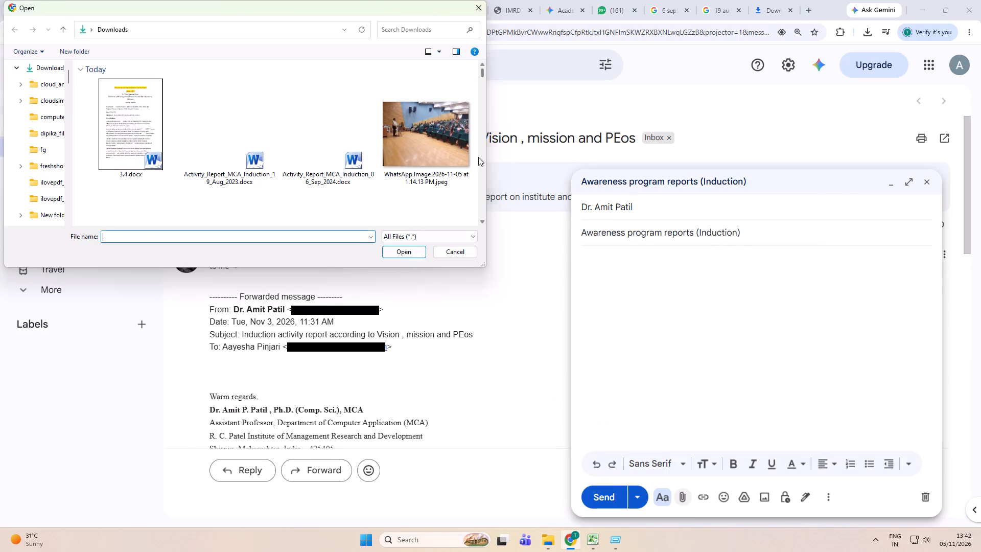
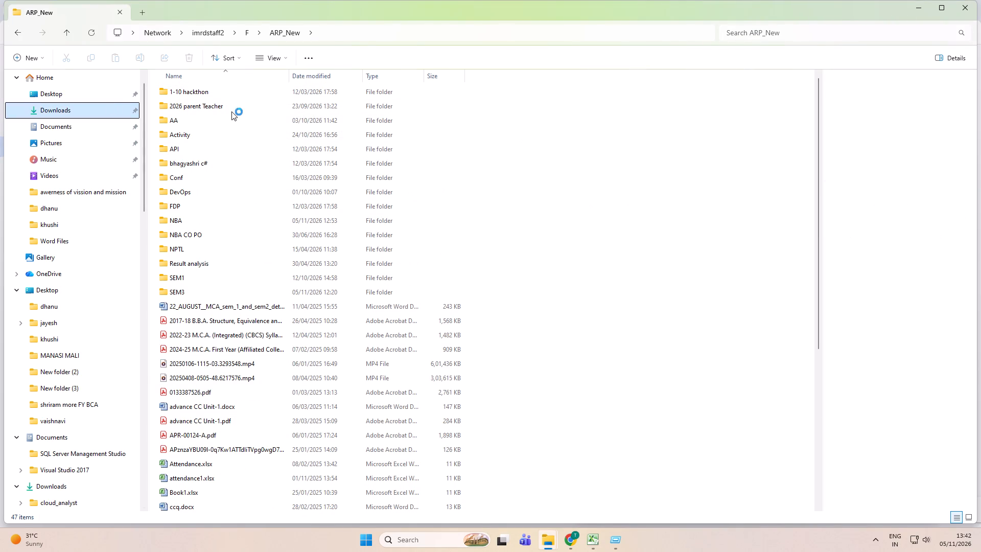
Rename 3.4.docx in the Downloads folder as "3.4 Awareness program reports (Induction).docx".
scroll(146, 130, up, 4)
right_click(197, 112)
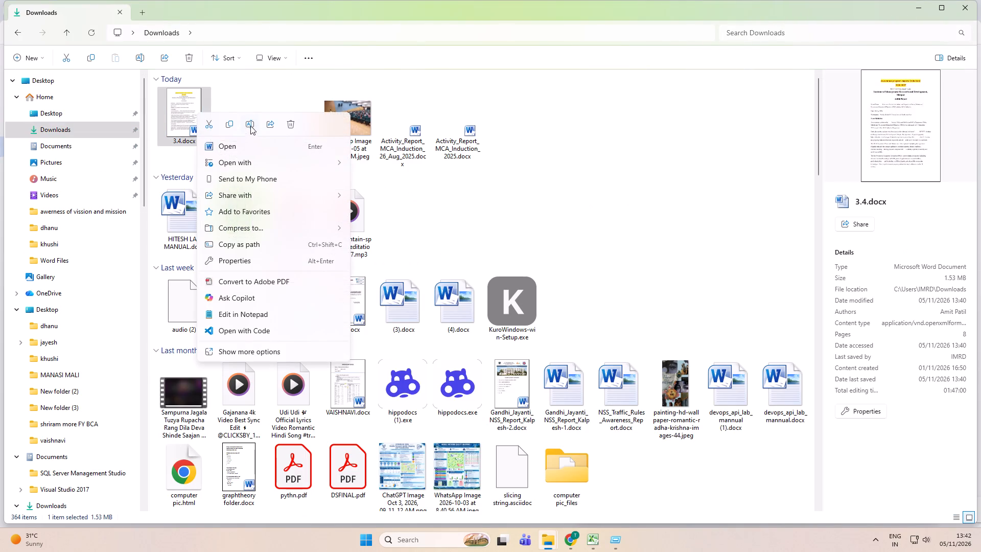
click(250, 125)
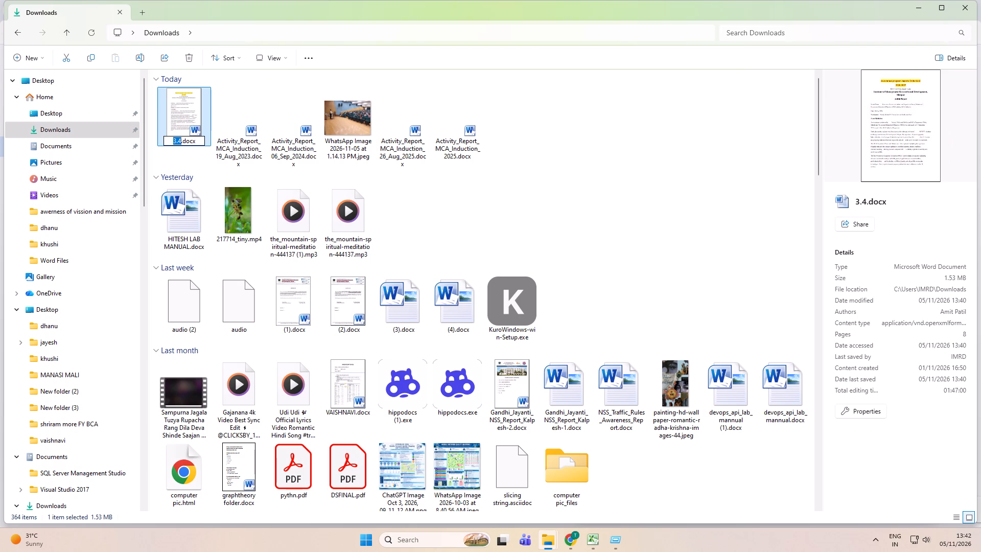
click(179, 142)
Rename 3.4.docx in the Downloads folder as "3.4 Awareness program reports (Induction) all years", keeping the .docx extension.
key(space)
key(ctrl+v)
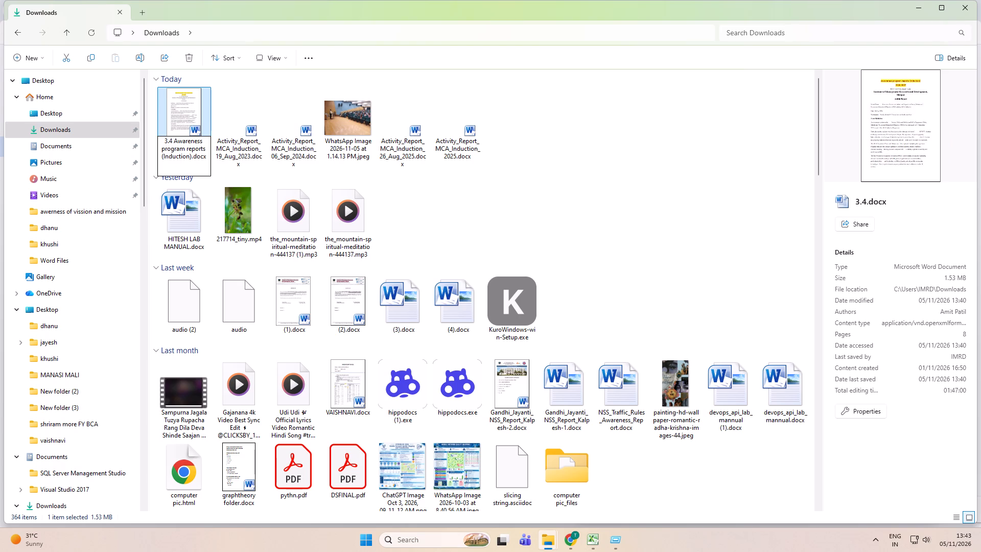
key(space)
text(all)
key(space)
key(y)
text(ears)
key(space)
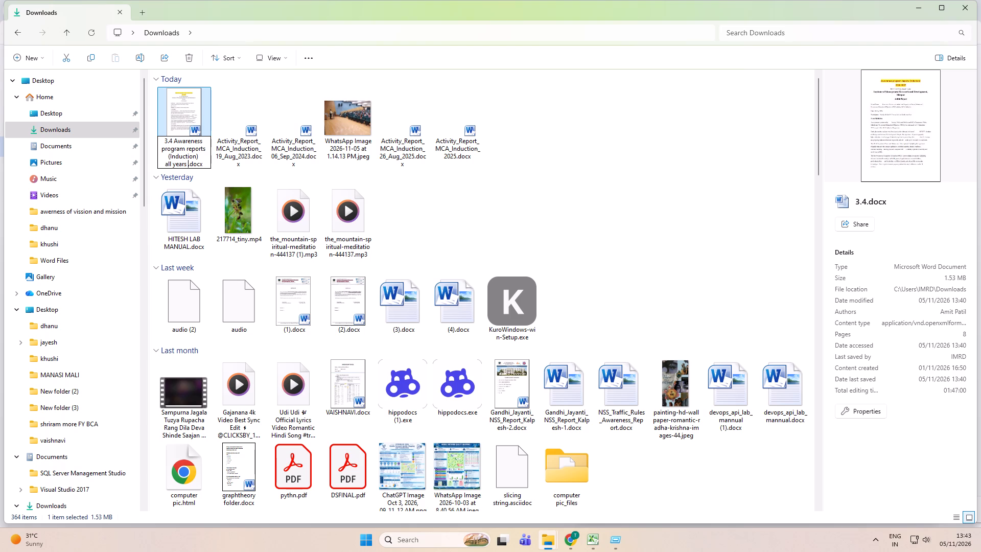
Copy the renamed 3.4 Awareness program reports document from Downloads into the network folder ARP_New > NBA > awerness of vission and mission.
click(543, 203)
click(201, 120)
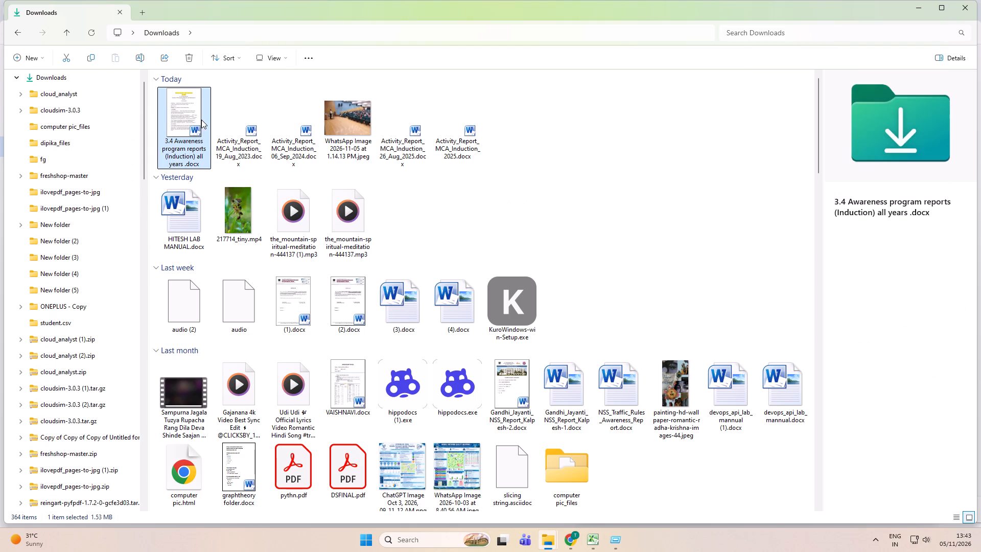
key(ctrl+c)
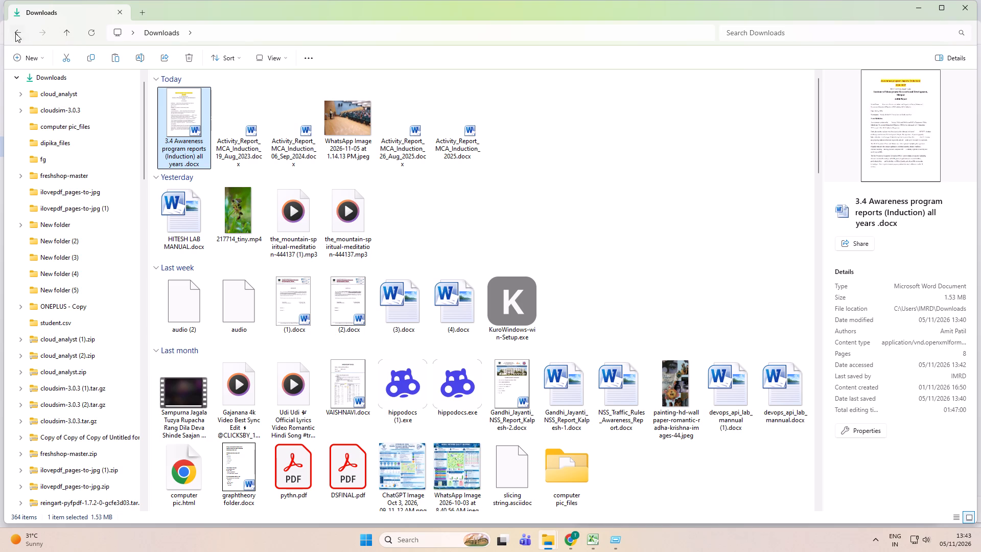
click(15, 33)
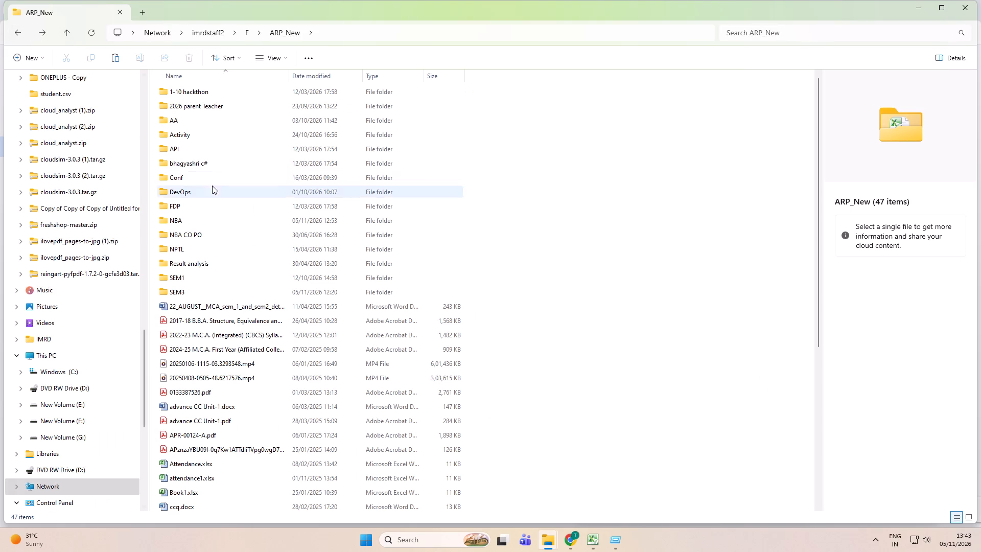
double_click(204, 222)
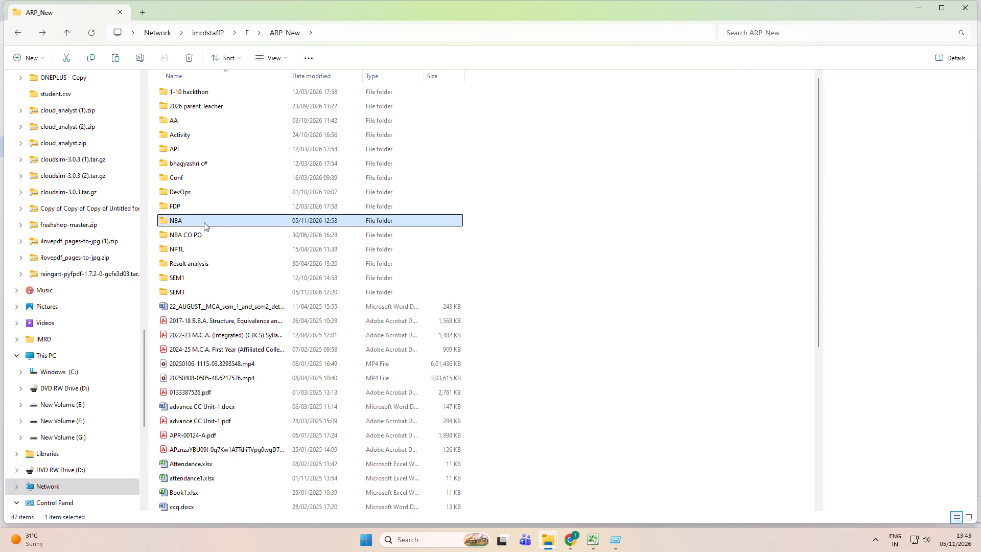
double_click(216, 90)
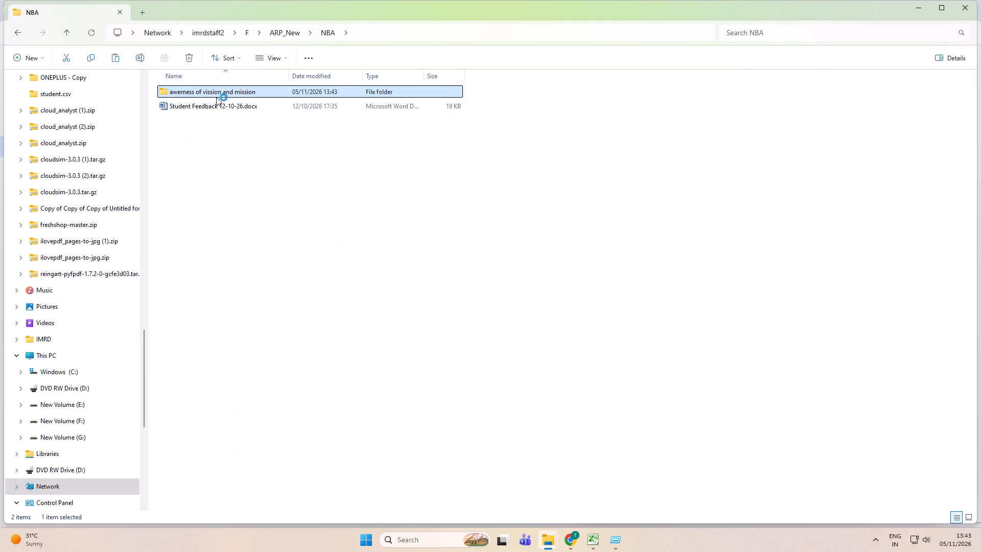
key(ctrl+v)
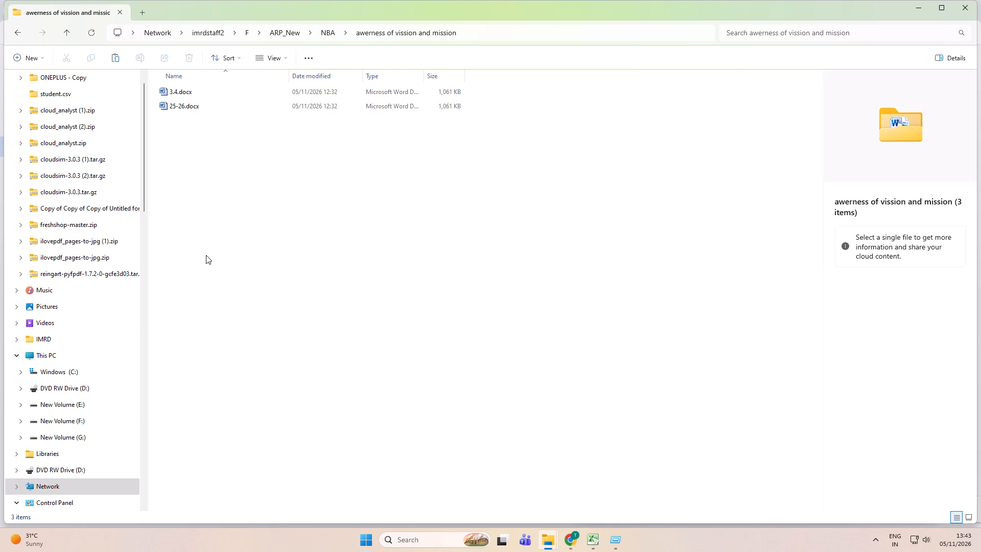